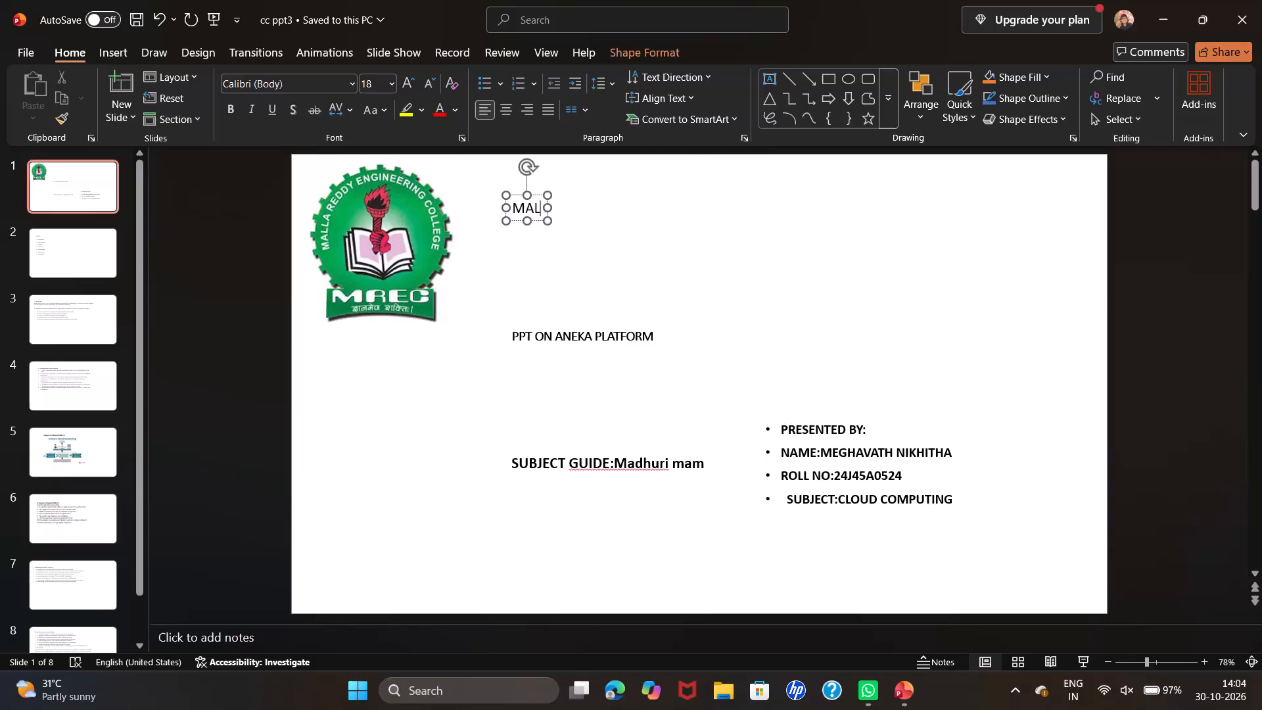
# Complete the college name in the title slide's top text box as "MALLA REDDY ENGINEERING COLLEGE(MREC) AUTONOMOUS".
pyautogui.write('LA REDDY ENGINEERING COLLEGE')
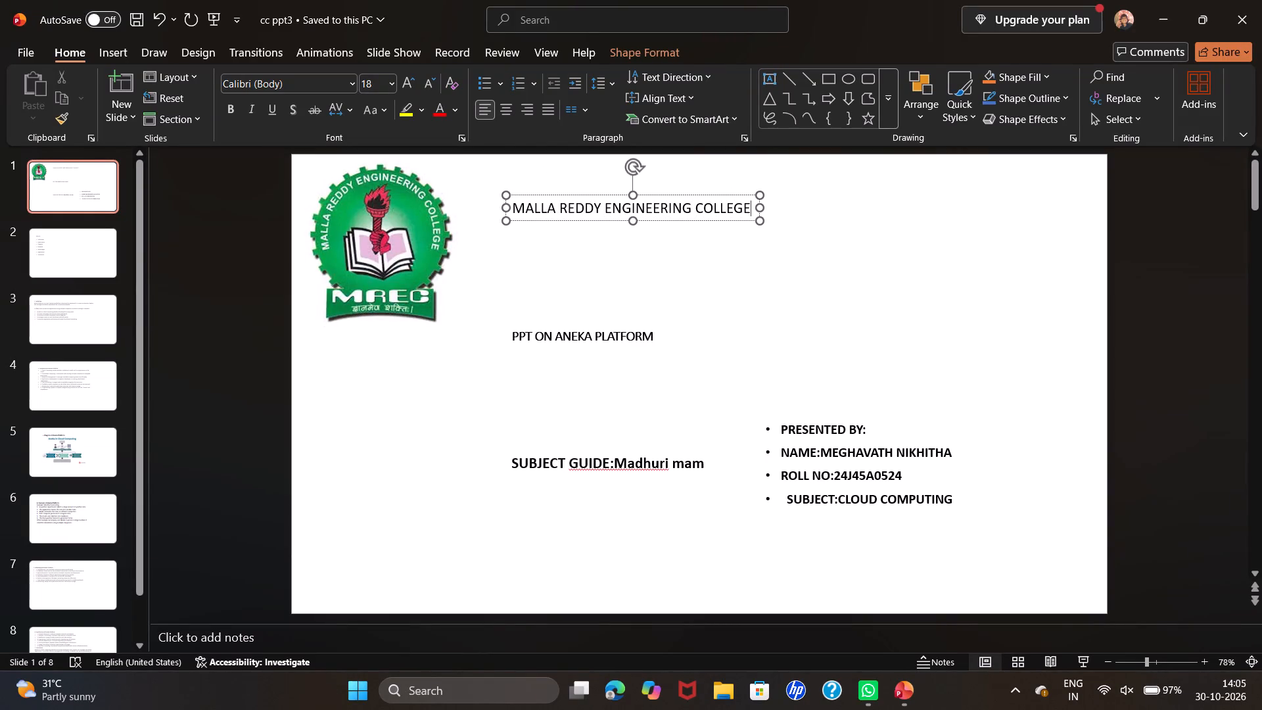
pyautogui.hotkey('shift', '(')
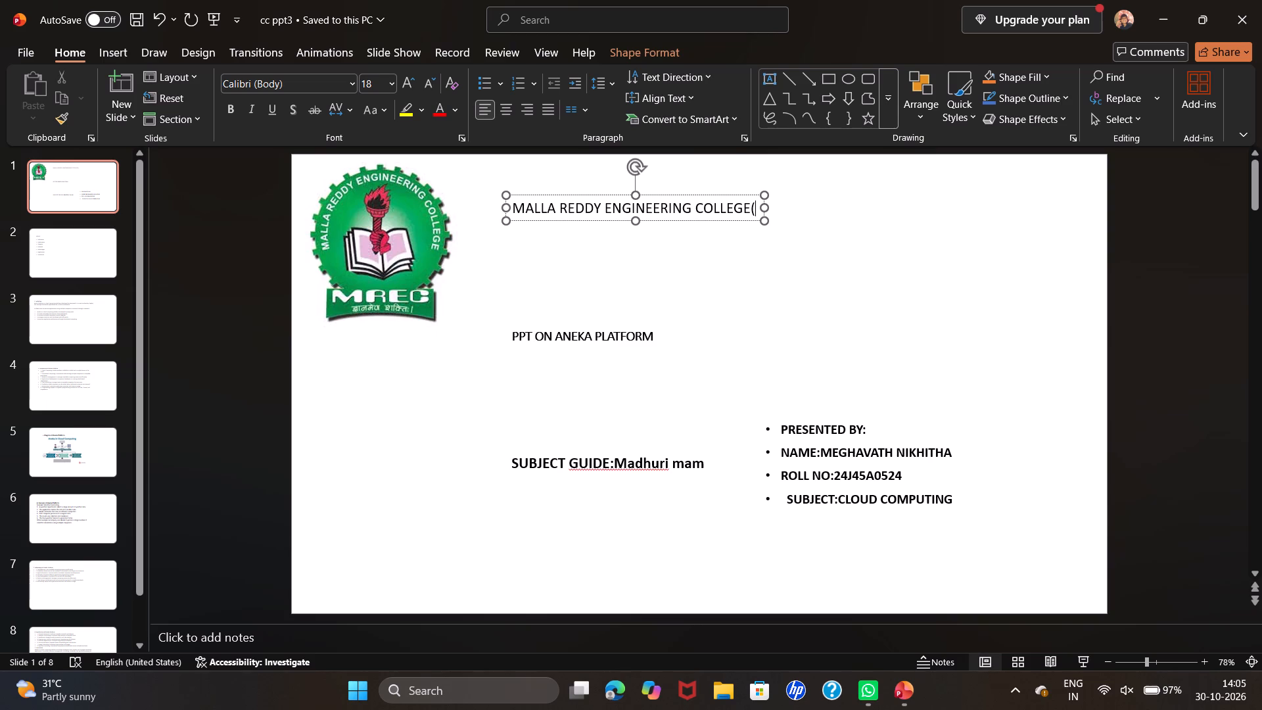
pyautogui.write('MREC')
pyautogui.write(') AUTONOMOUS')
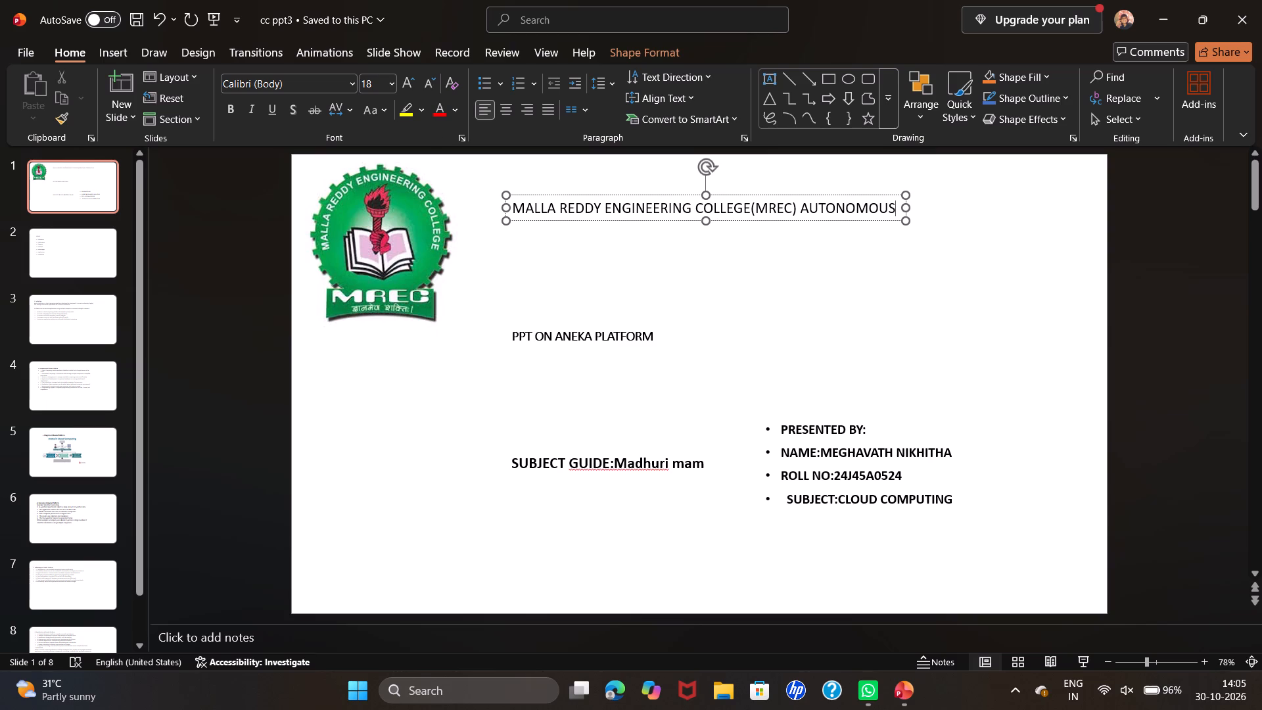
# Make the whole college name heading bold and set its font size to 32.
pyautogui.moveTo(512, 206); pyautogui.dragTo(813, 216)
pyautogui.hscroll(1, 808, 216)
pyautogui.moveTo(813, 216); pyautogui.dragTo(870, 214)
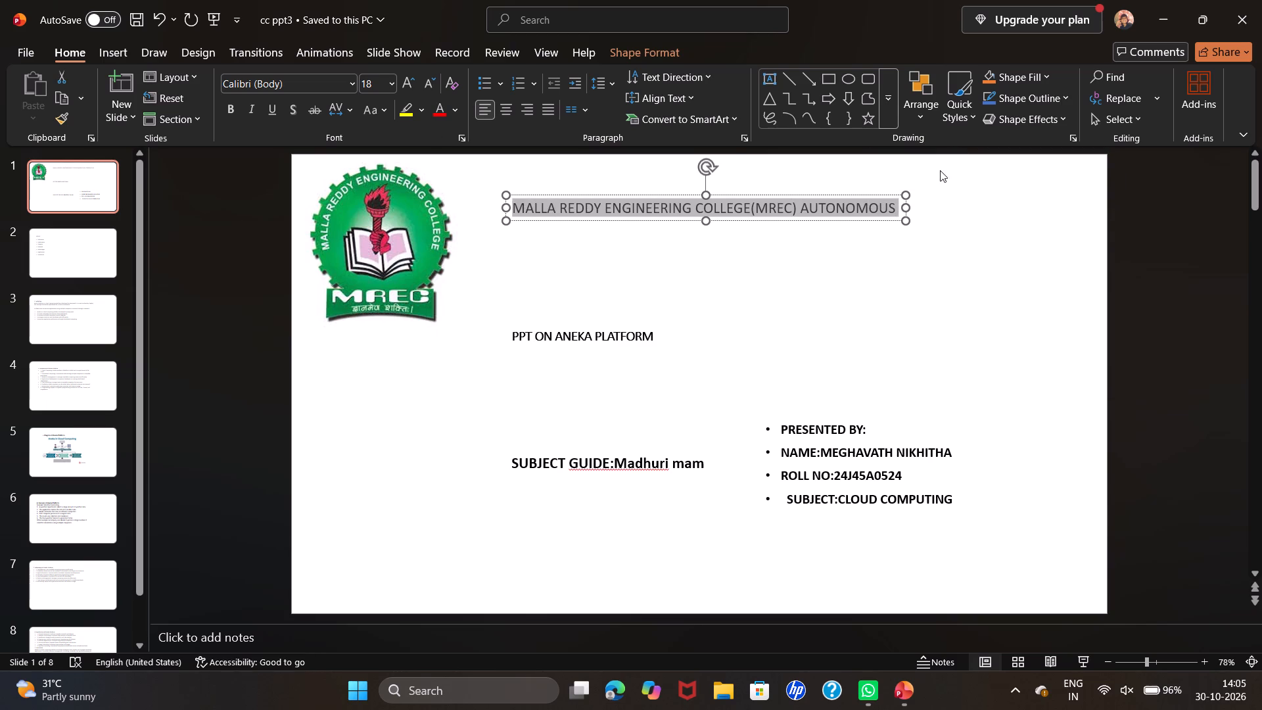
pyautogui.rightClick(897, 205)
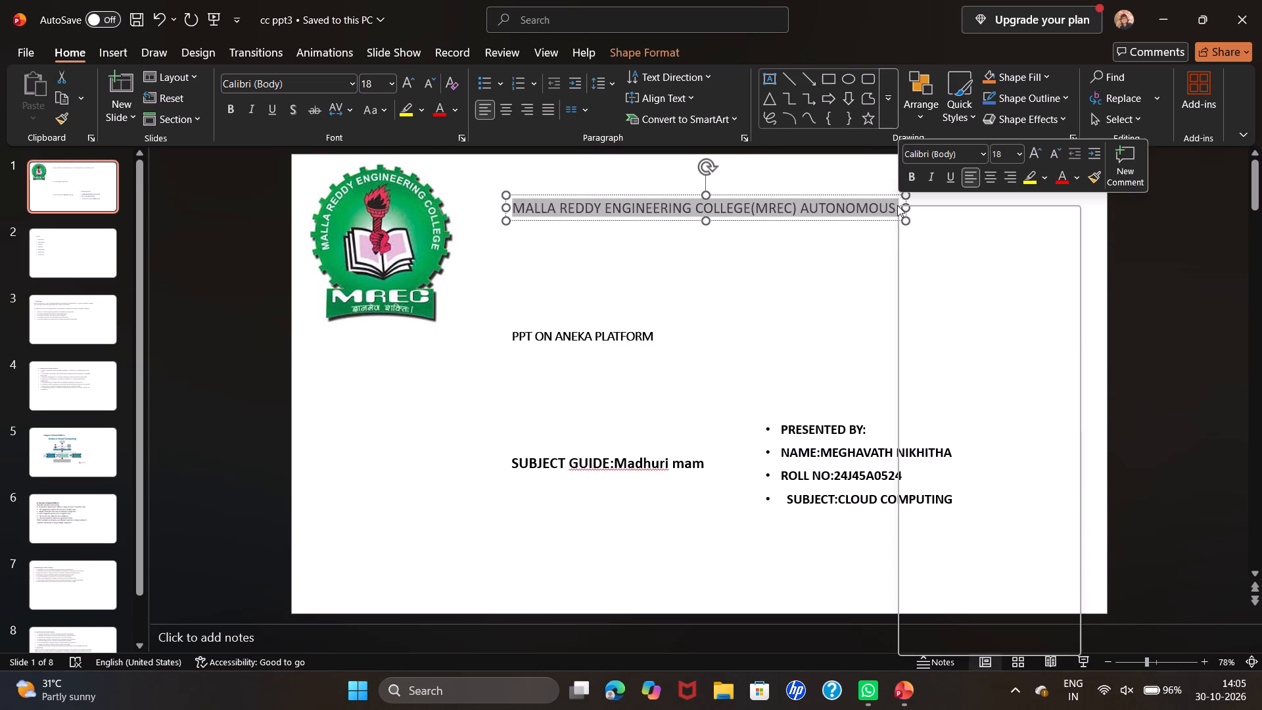
pyautogui.click(913, 176)
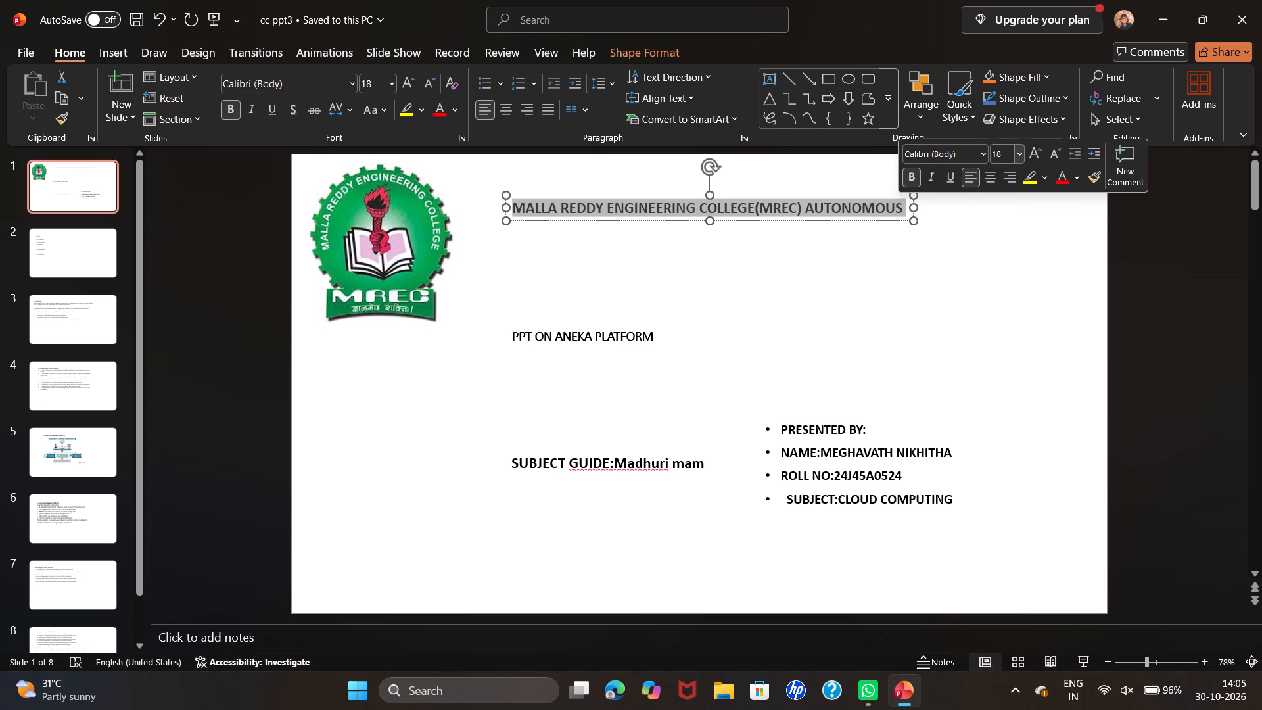
pyautogui.click(1023, 152)
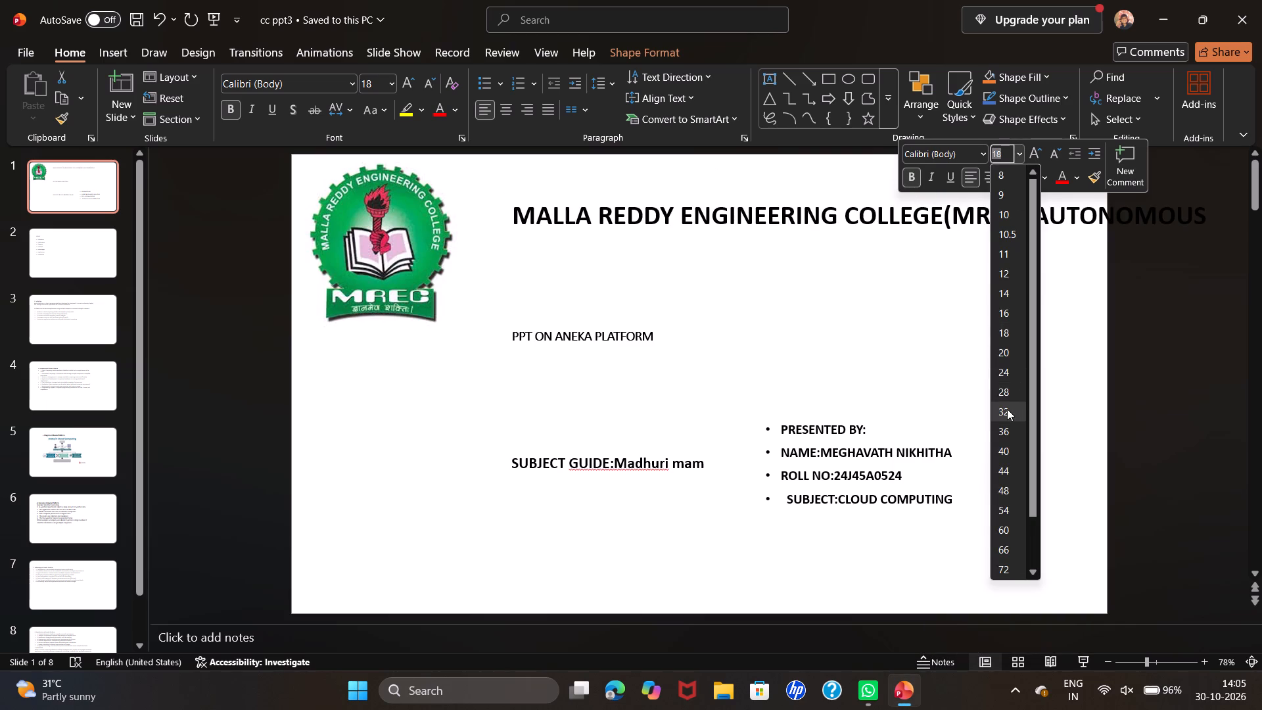
pyautogui.click(1006, 409)
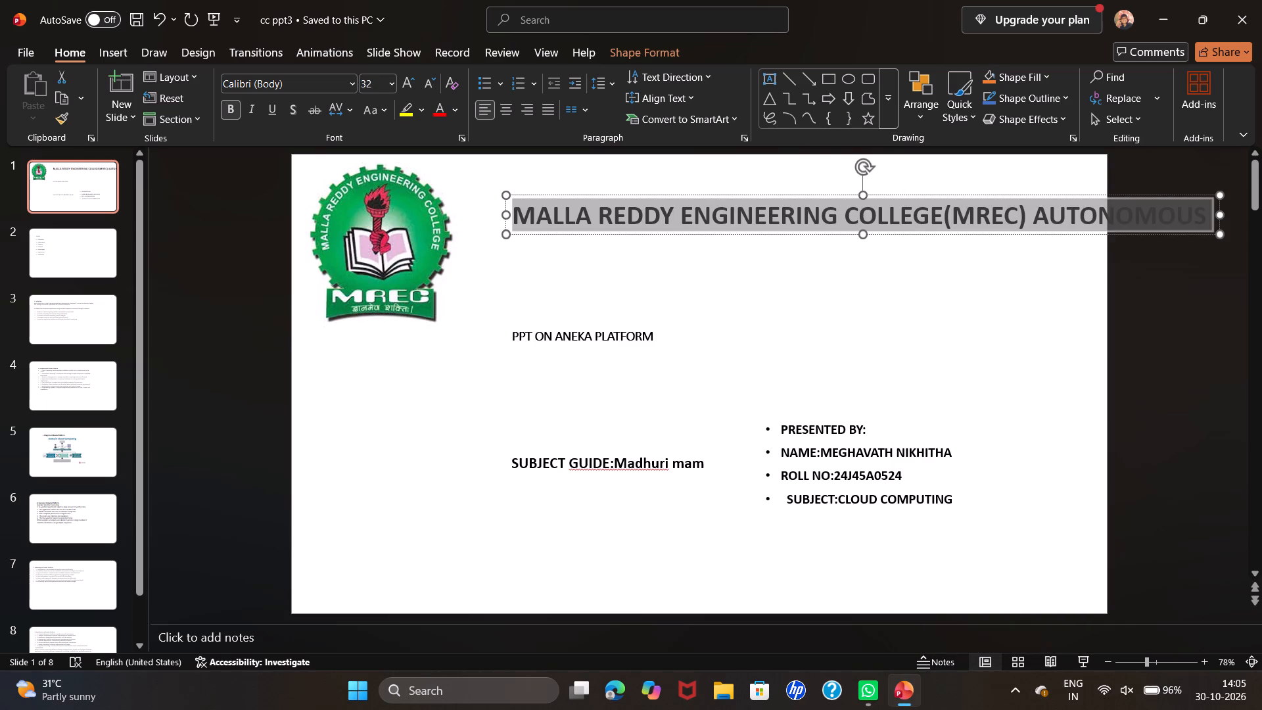
# Move the college name heading up and left so it starts right beside the college logo.
pyautogui.moveTo(703, 193); pyautogui.dragTo(651, 176)
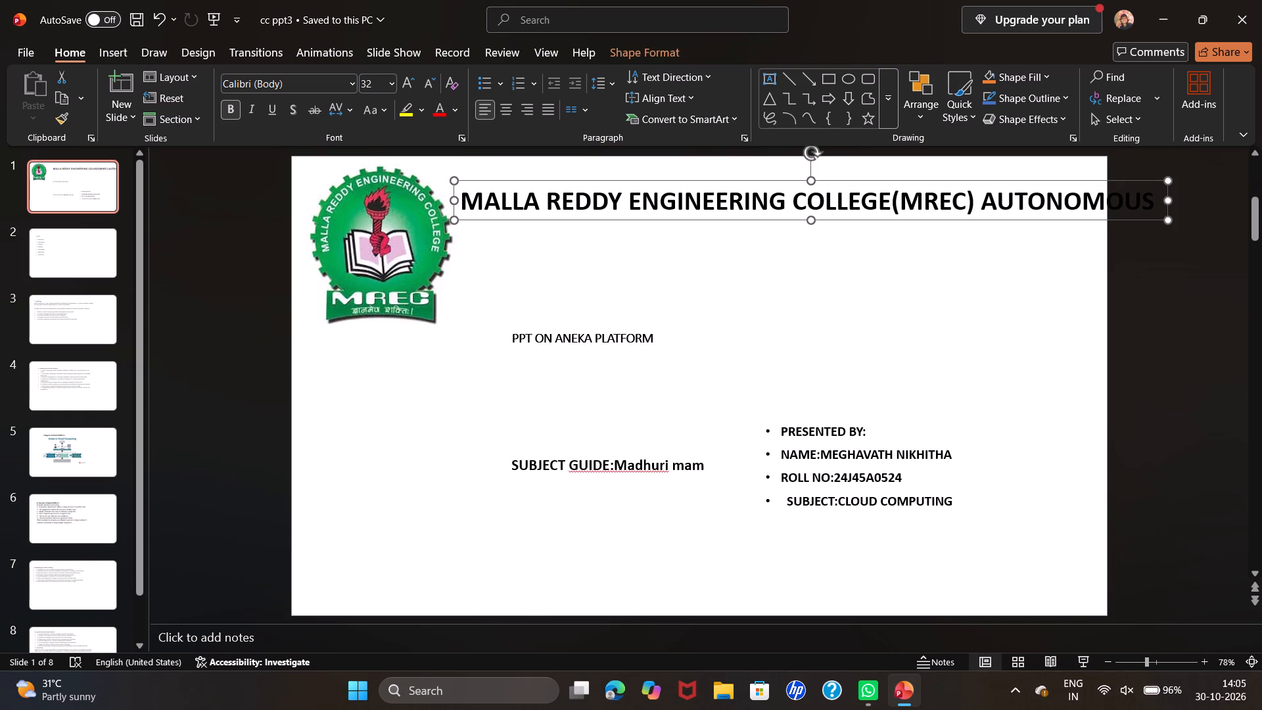
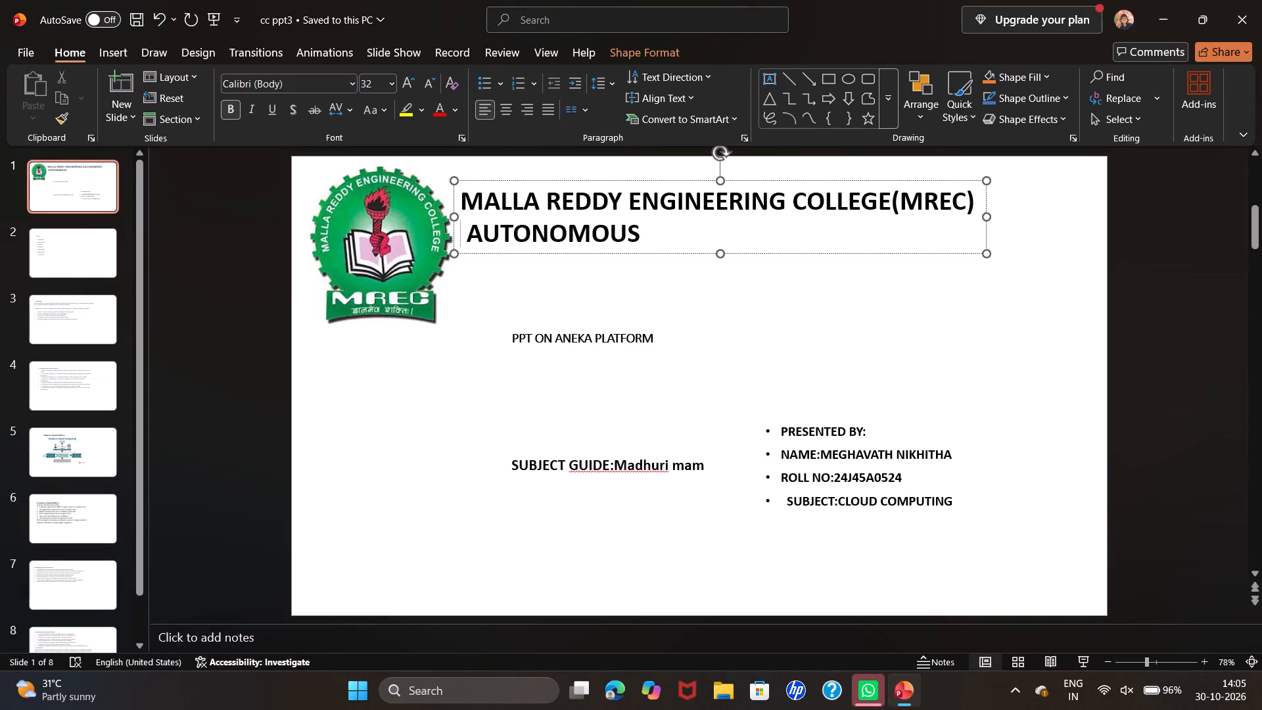
# Indent the word "AUTONOMOUS" by two tab stops so it sits roughly centred under the college name.
pyautogui.press('Tab')
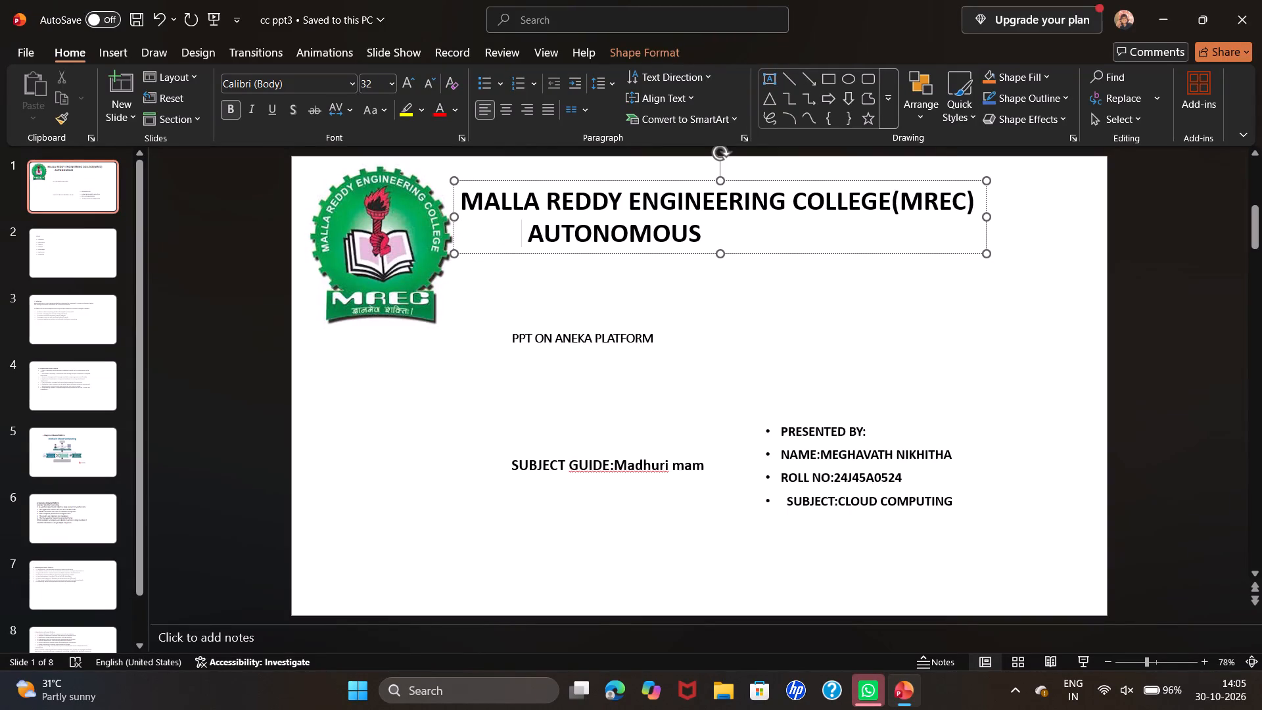
pyautogui.press('Tab')
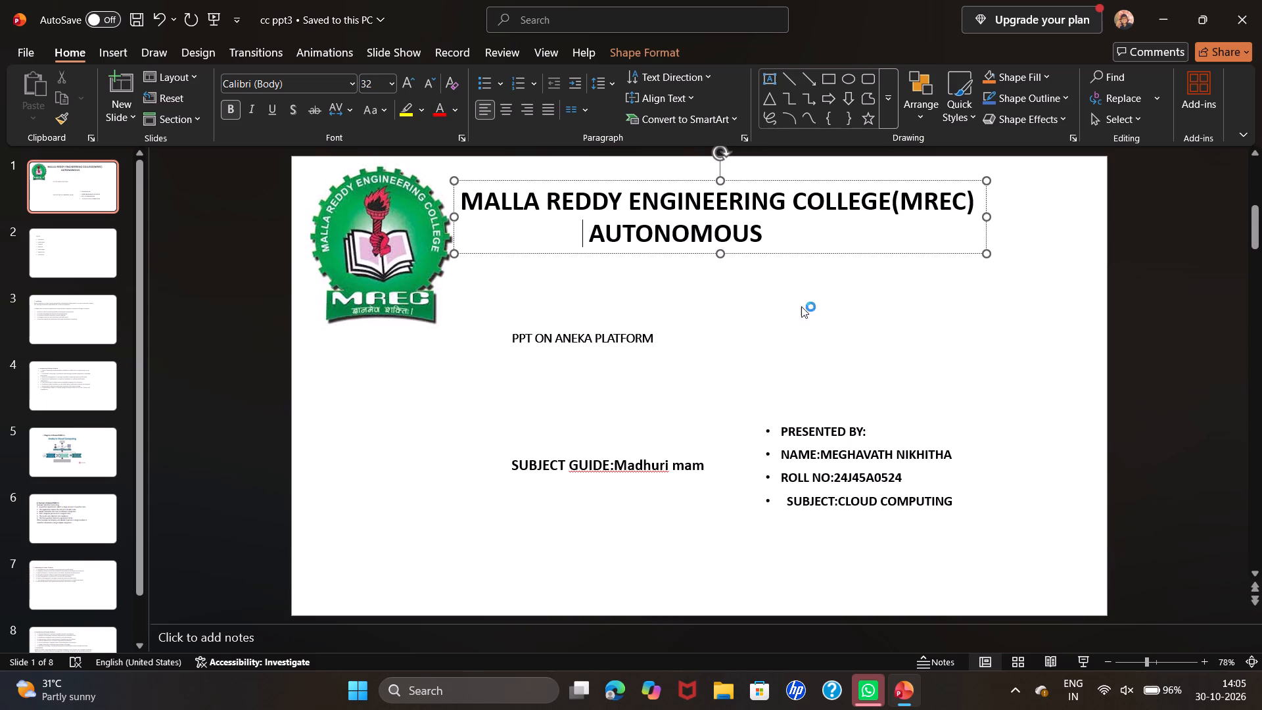
pyautogui.click(846, 295)
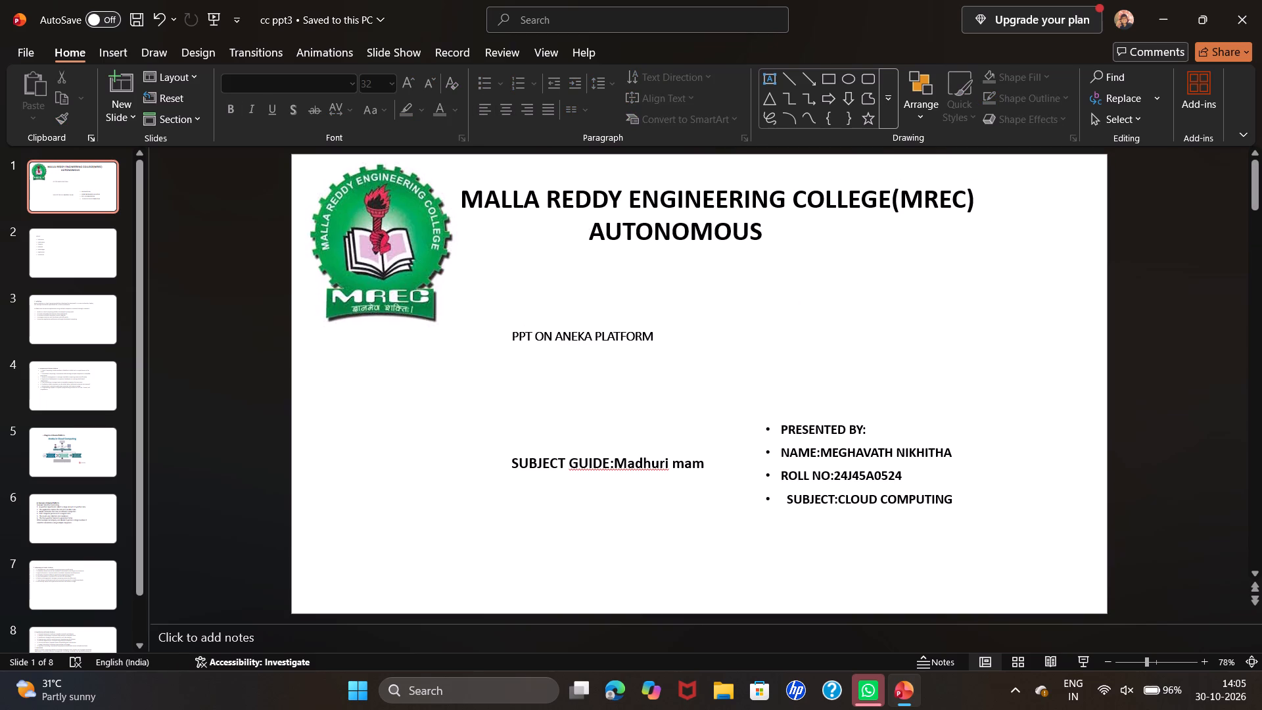
# Format the "PPT ON ANEKA PLATFORM" line as bold text at font size 28.
pyautogui.moveTo(513, 334); pyautogui.dragTo(733, 325)
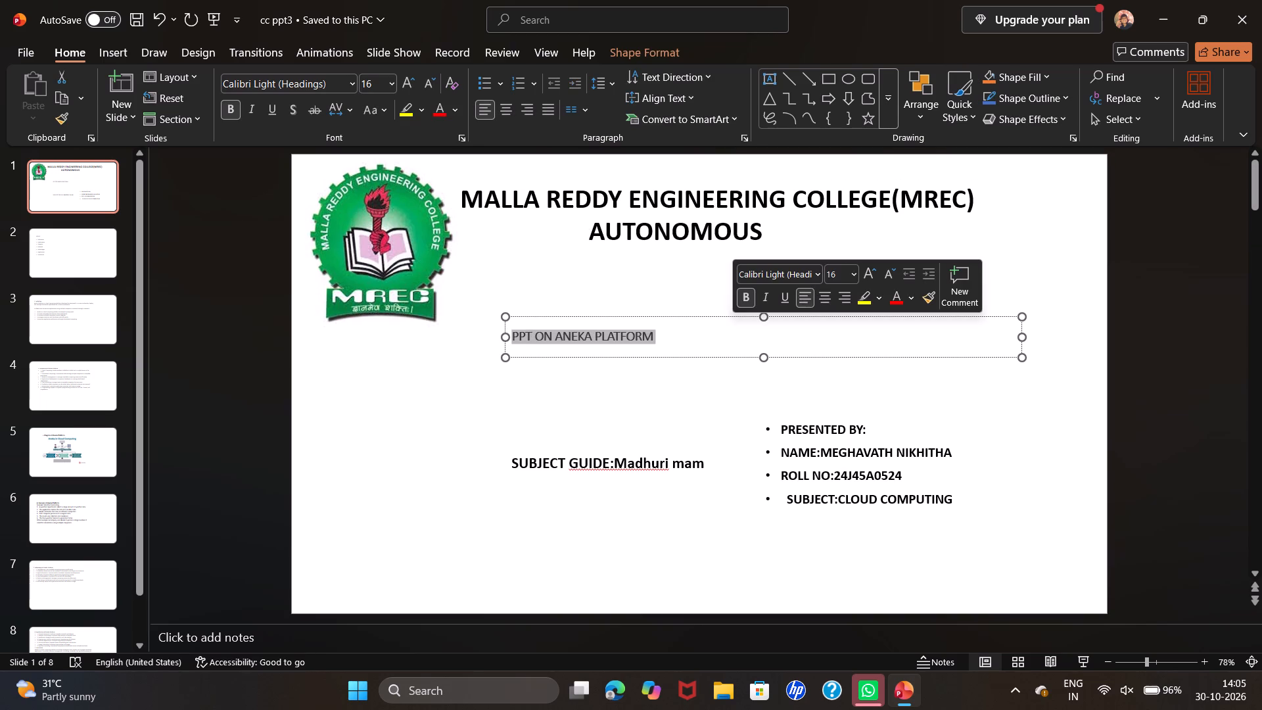
pyautogui.click(749, 296)
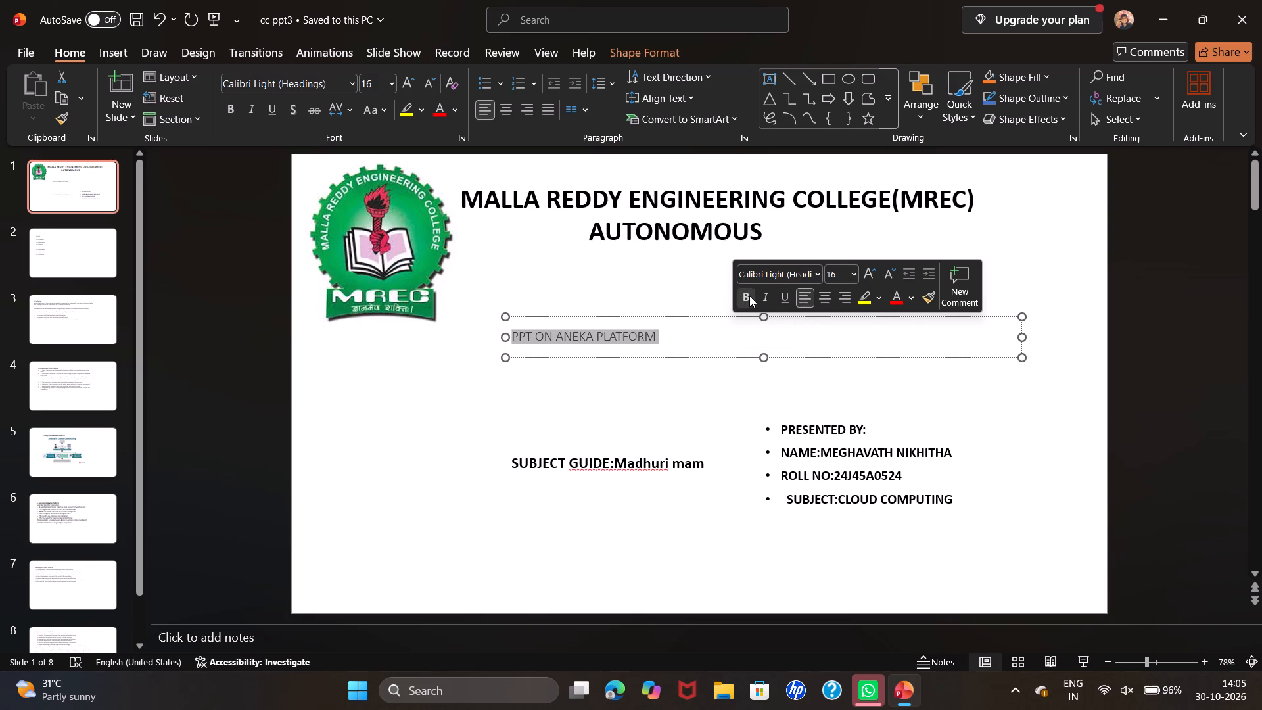
pyautogui.click(815, 270)
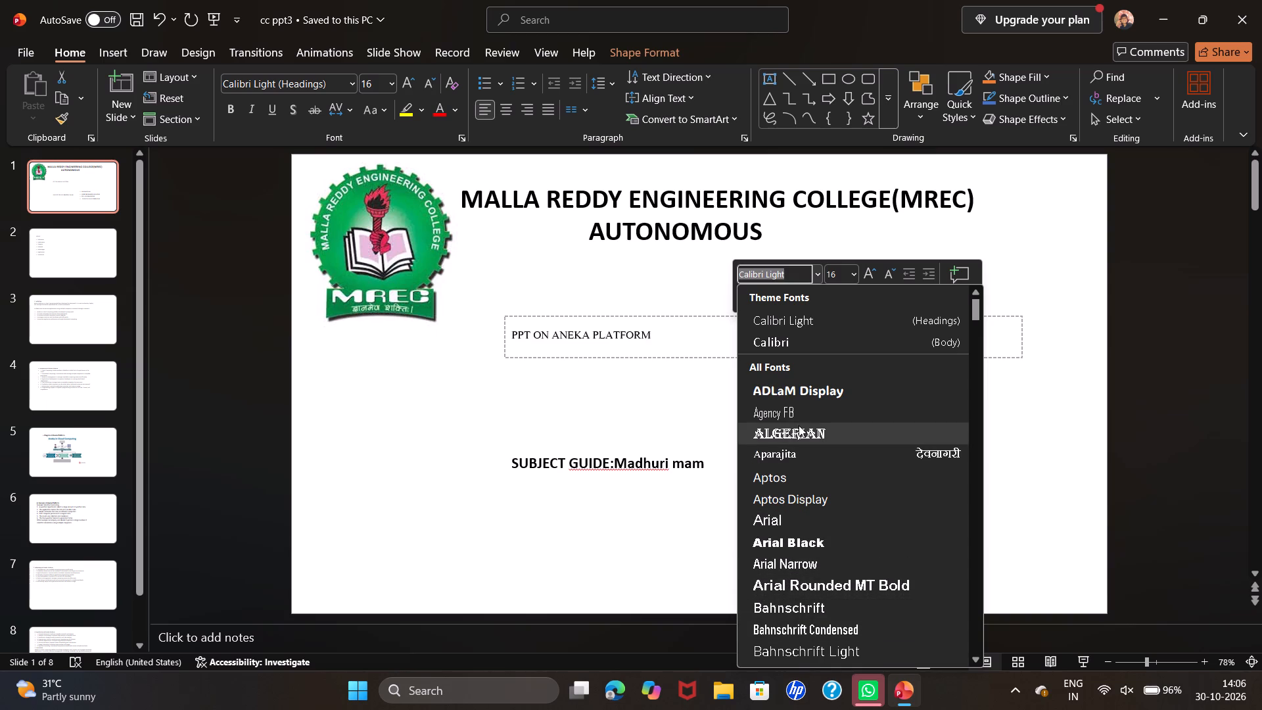
pyautogui.click(819, 319)
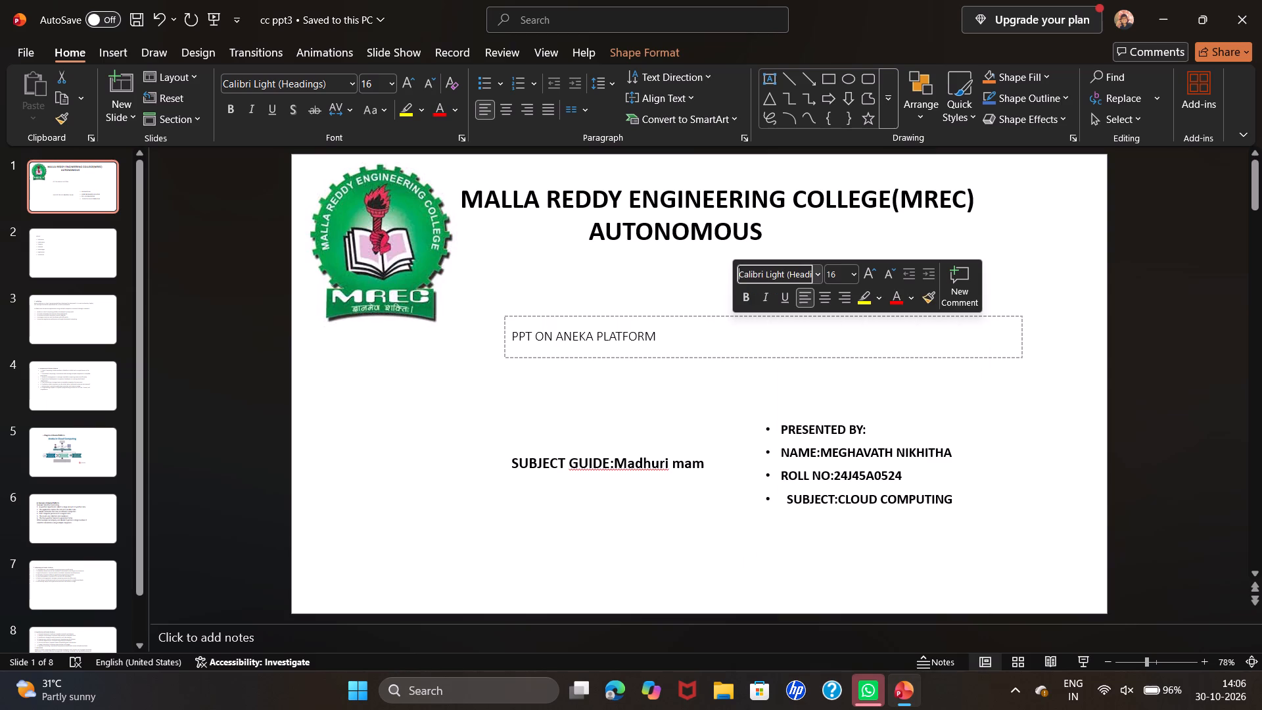
pyautogui.click(745, 293)
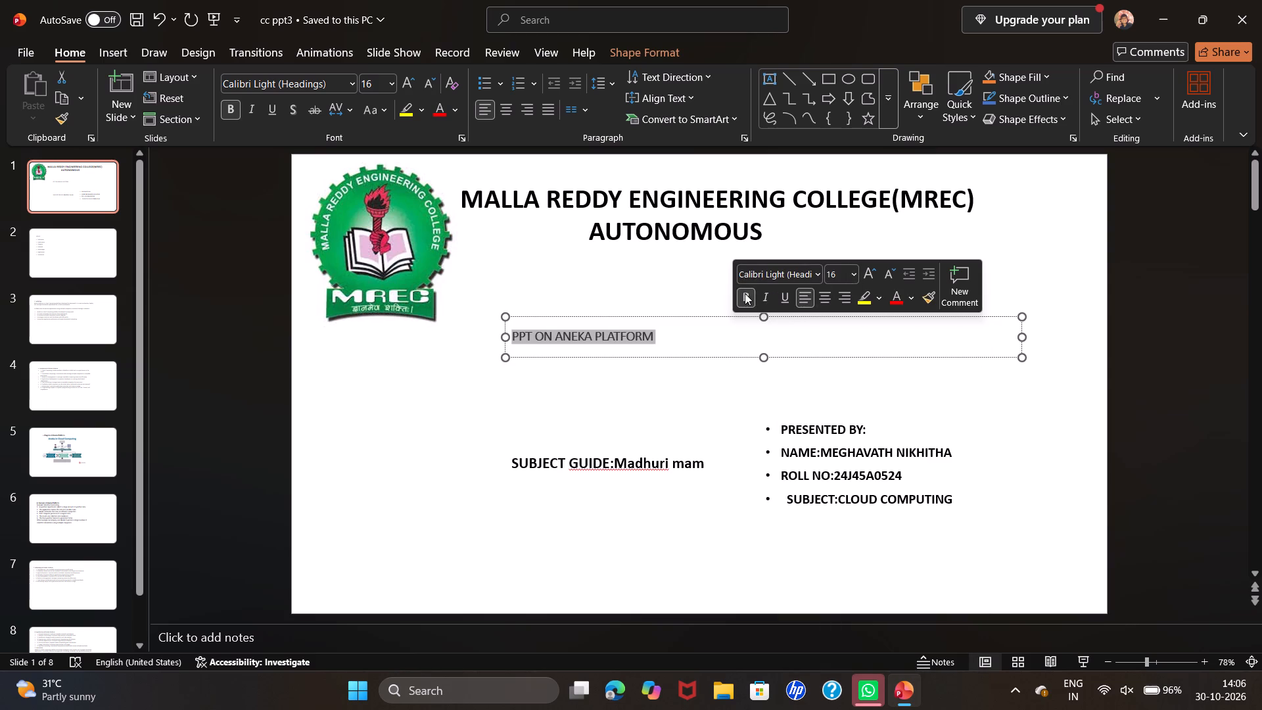
pyautogui.click(854, 271)
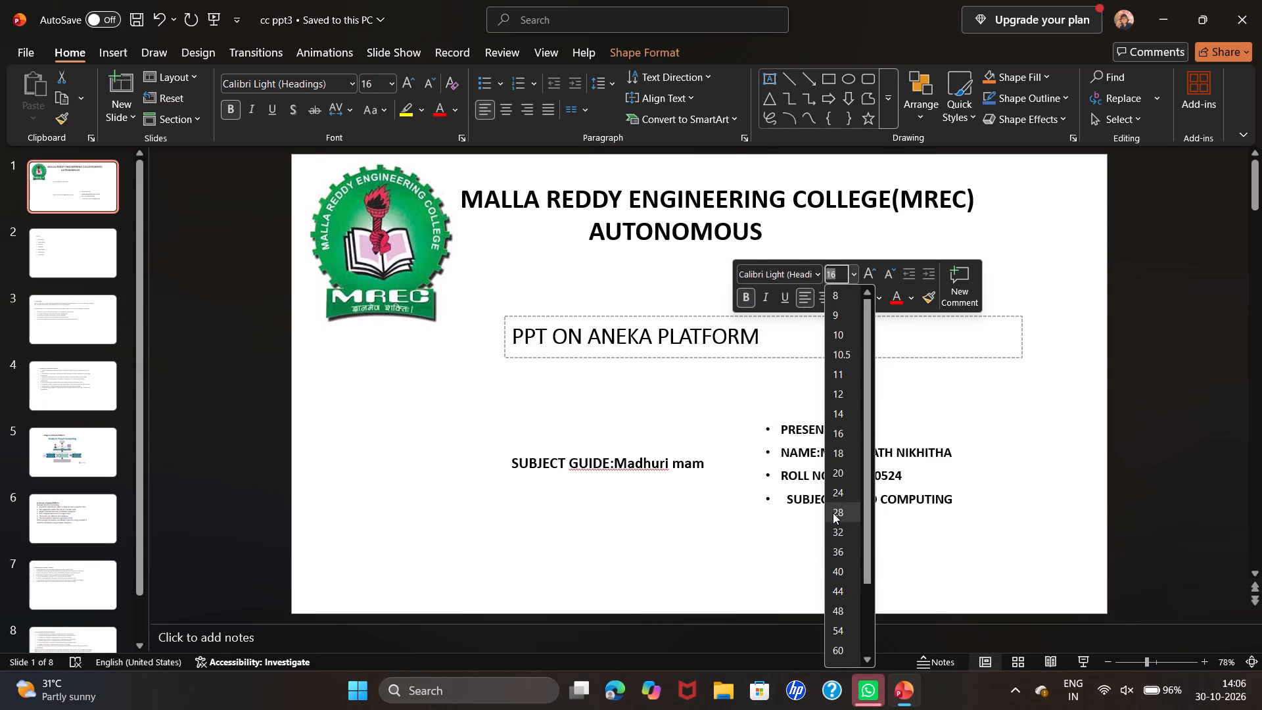
pyautogui.click(833, 513)
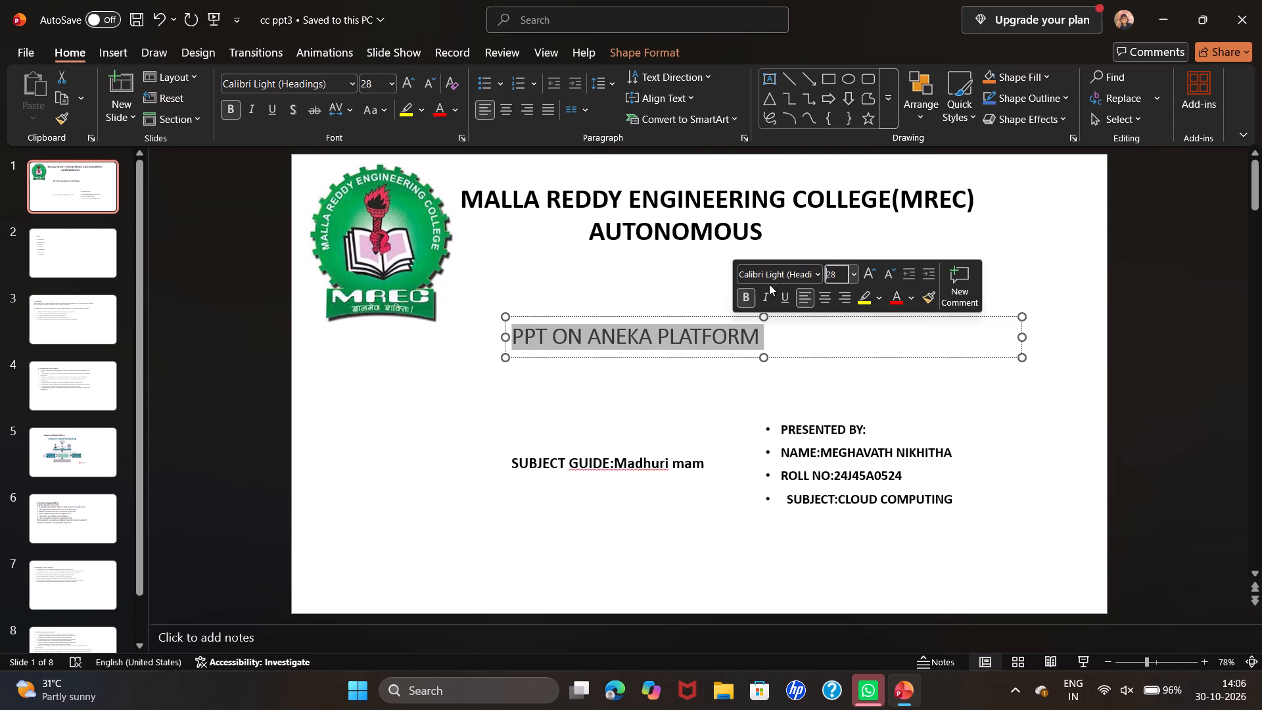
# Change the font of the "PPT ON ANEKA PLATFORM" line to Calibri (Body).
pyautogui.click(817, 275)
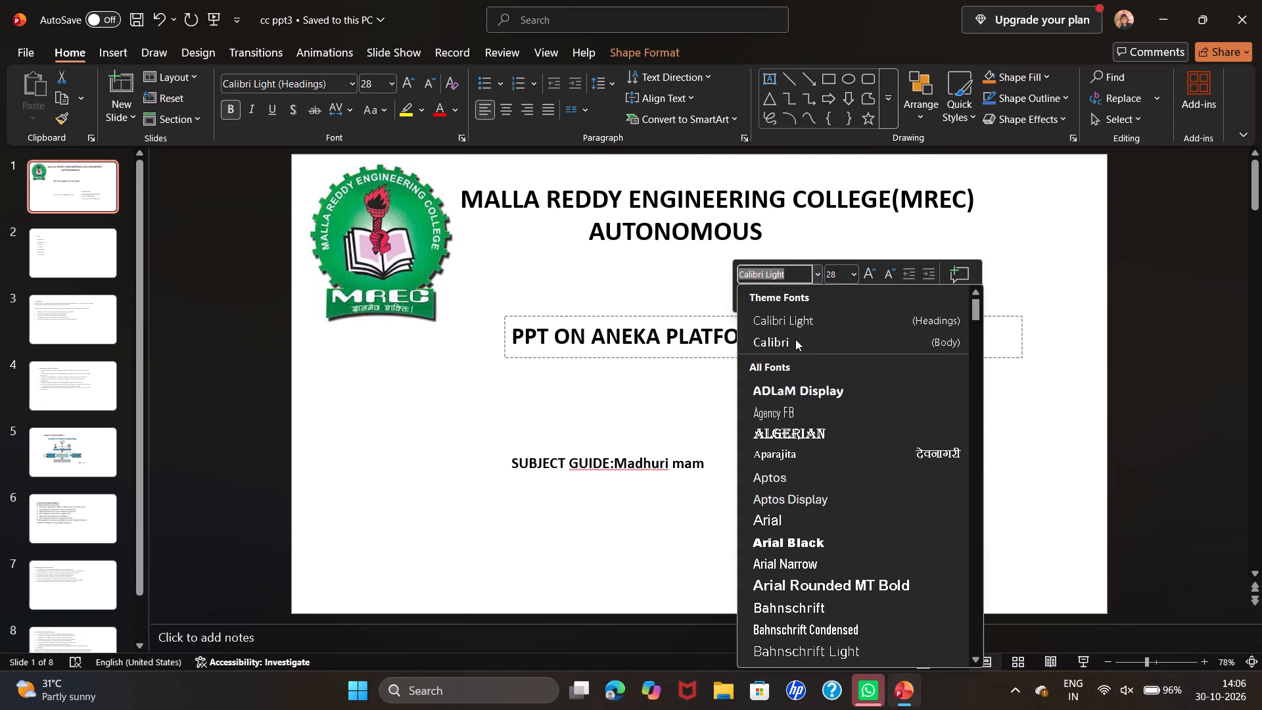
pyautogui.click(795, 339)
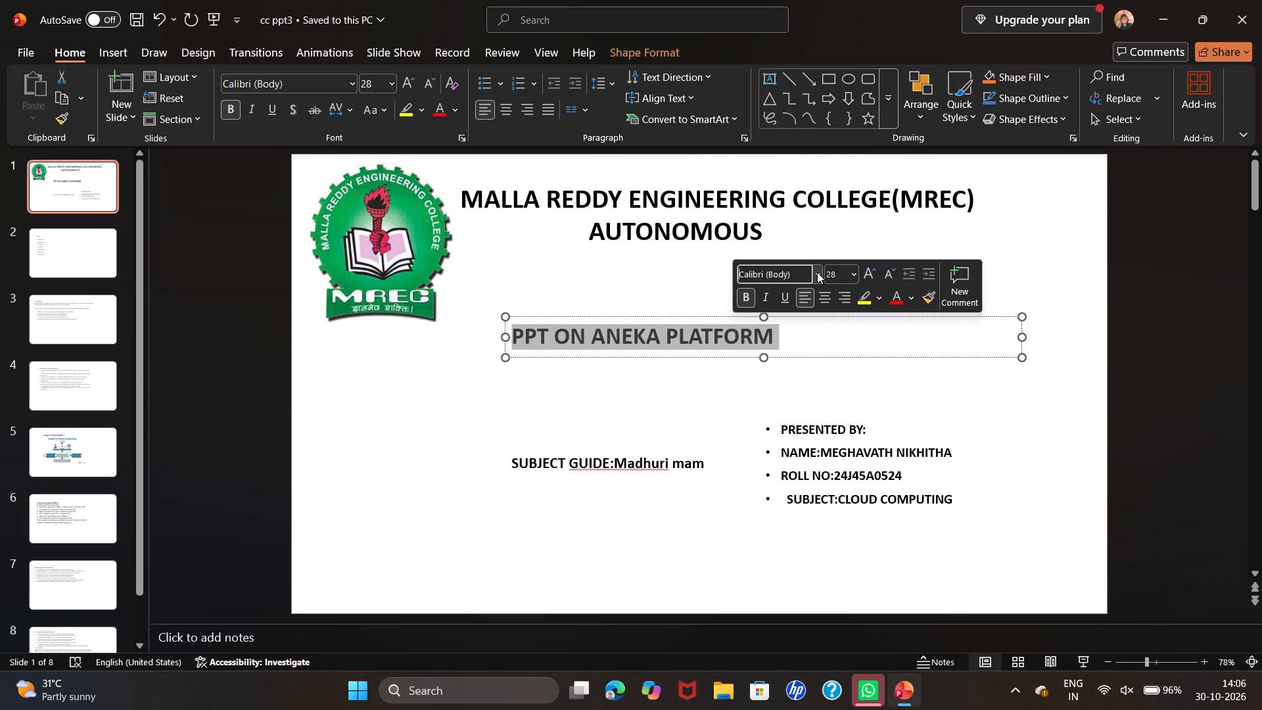
# Browse the available fonts and apply Tw Cen MT to the "PPT ON ANEKA PLATFORM" line.
pyautogui.click(818, 273)
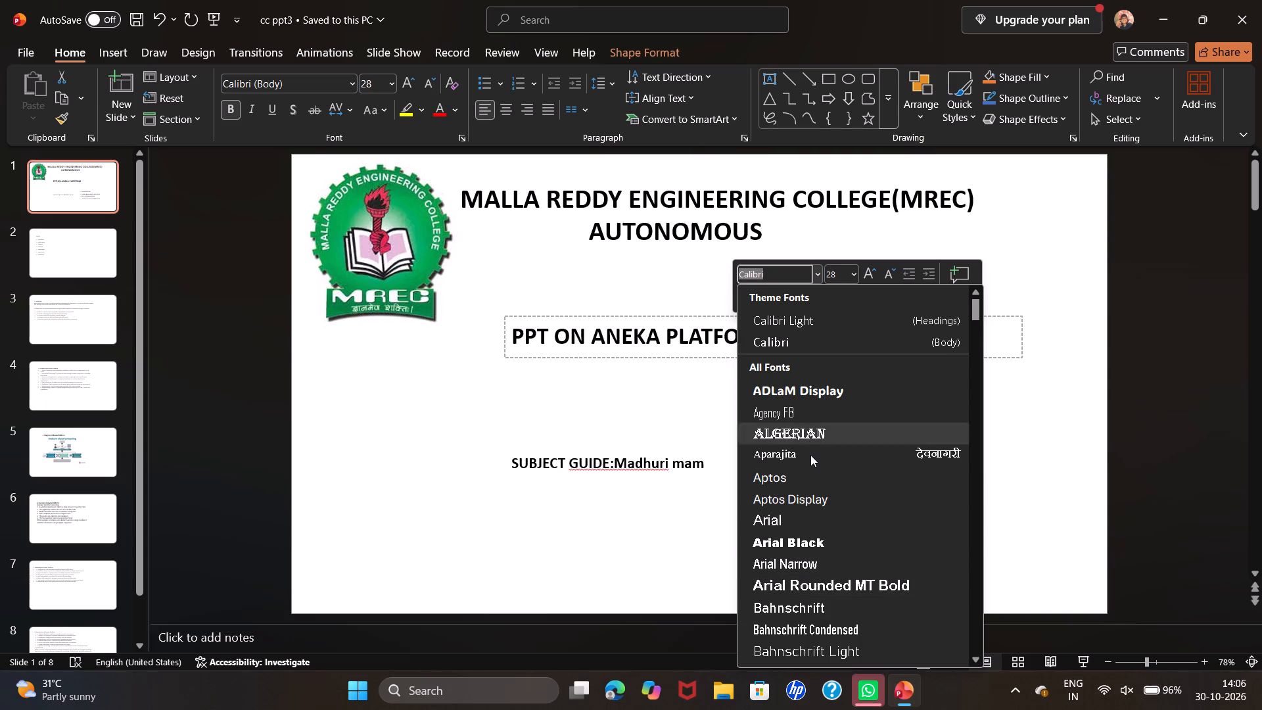
pyautogui.scroll(-2, 810, 455)
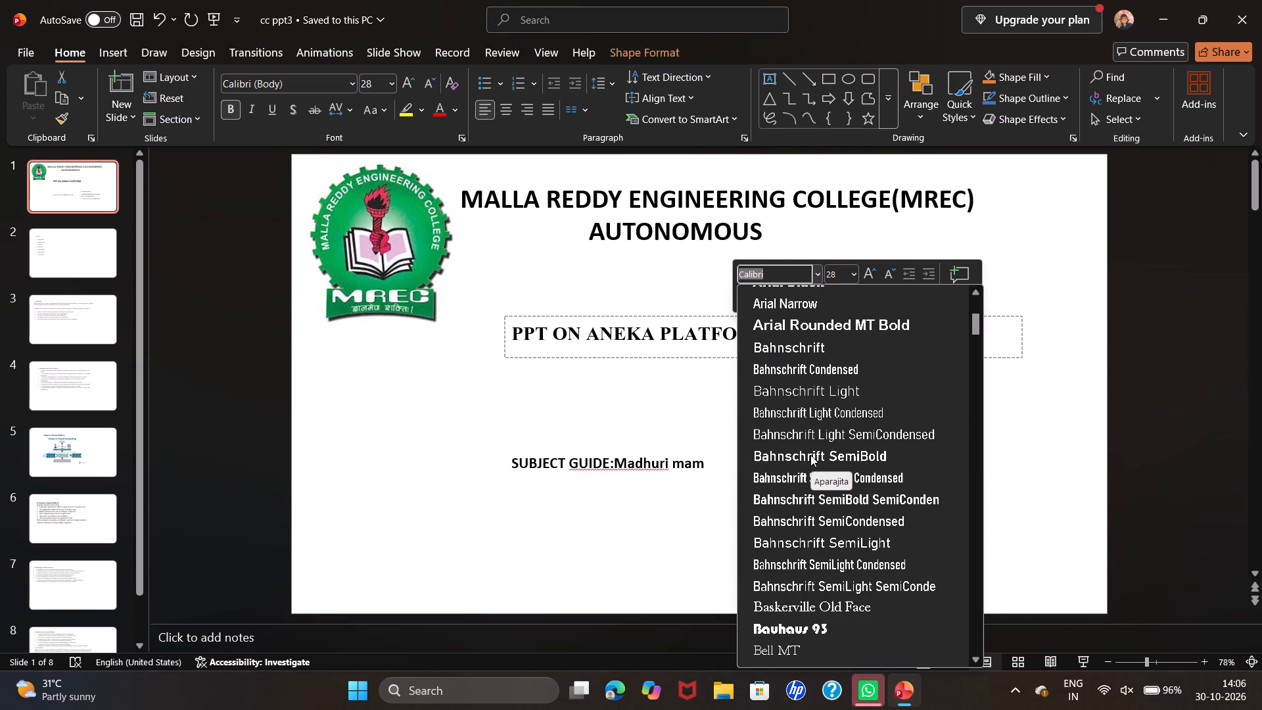
pyautogui.scroll(-2, 810, 455)
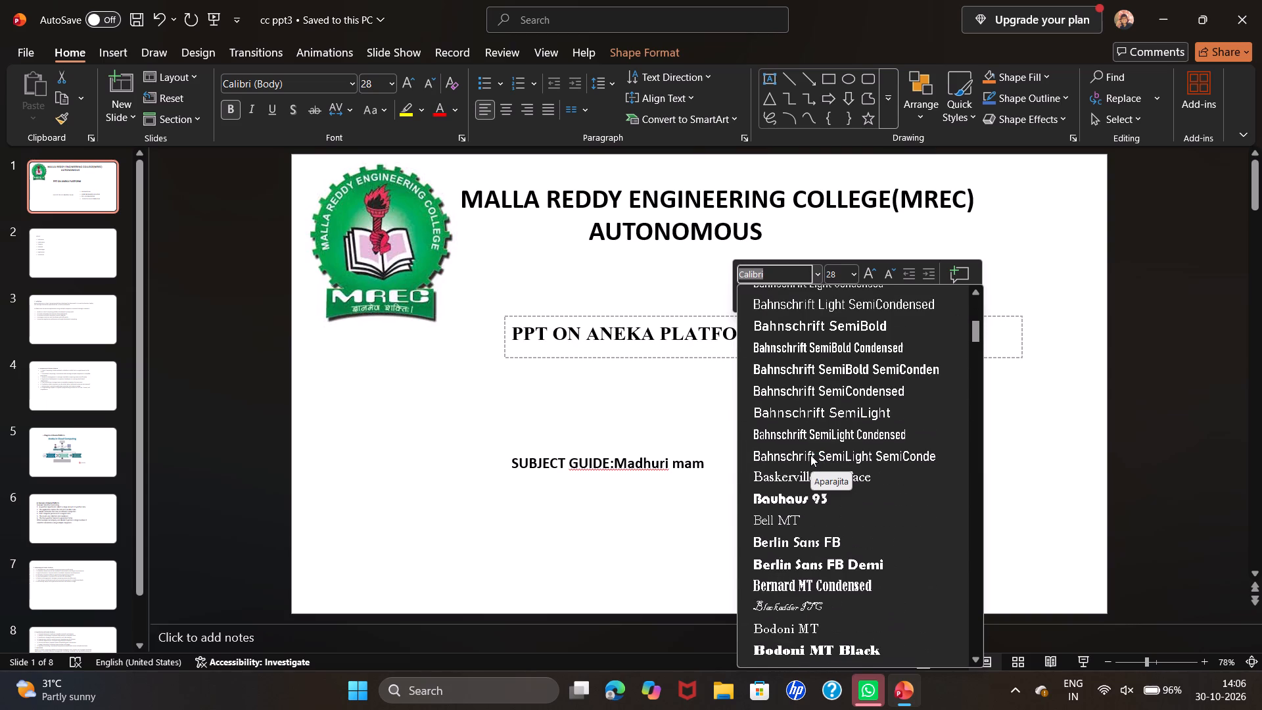
pyautogui.scroll(-2, 810, 455)
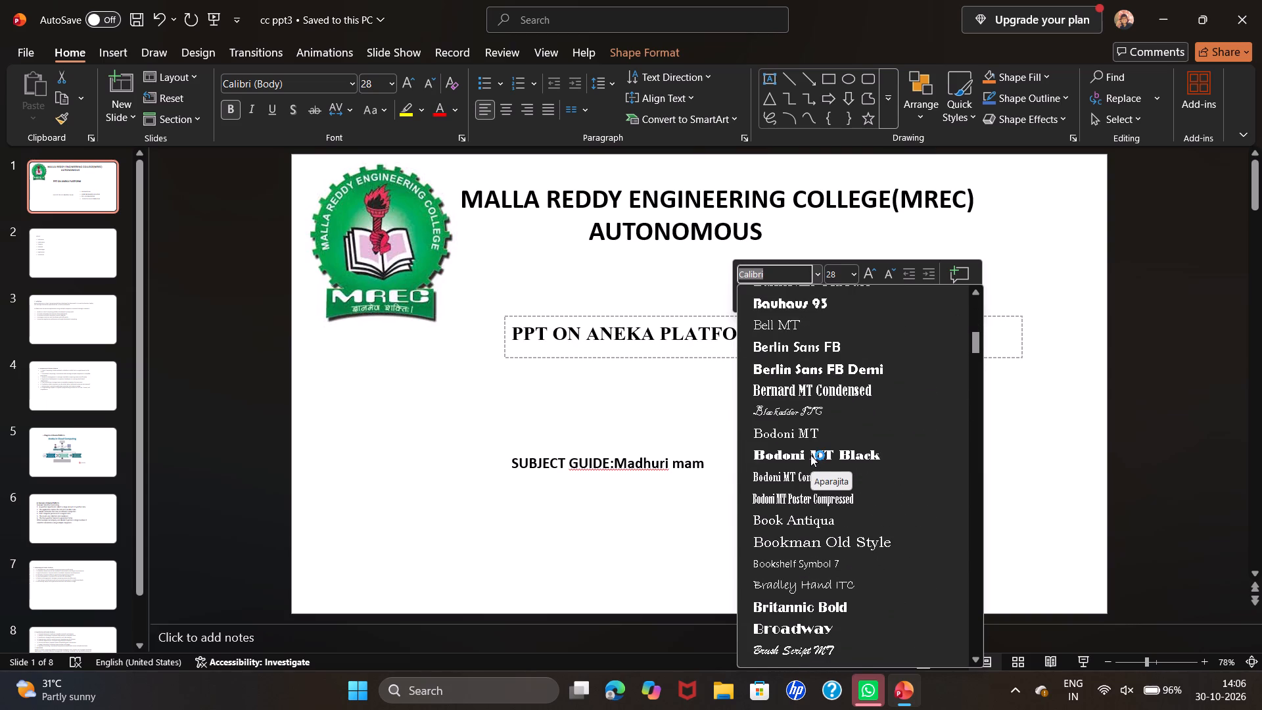
pyautogui.scroll(-2, 810, 455)
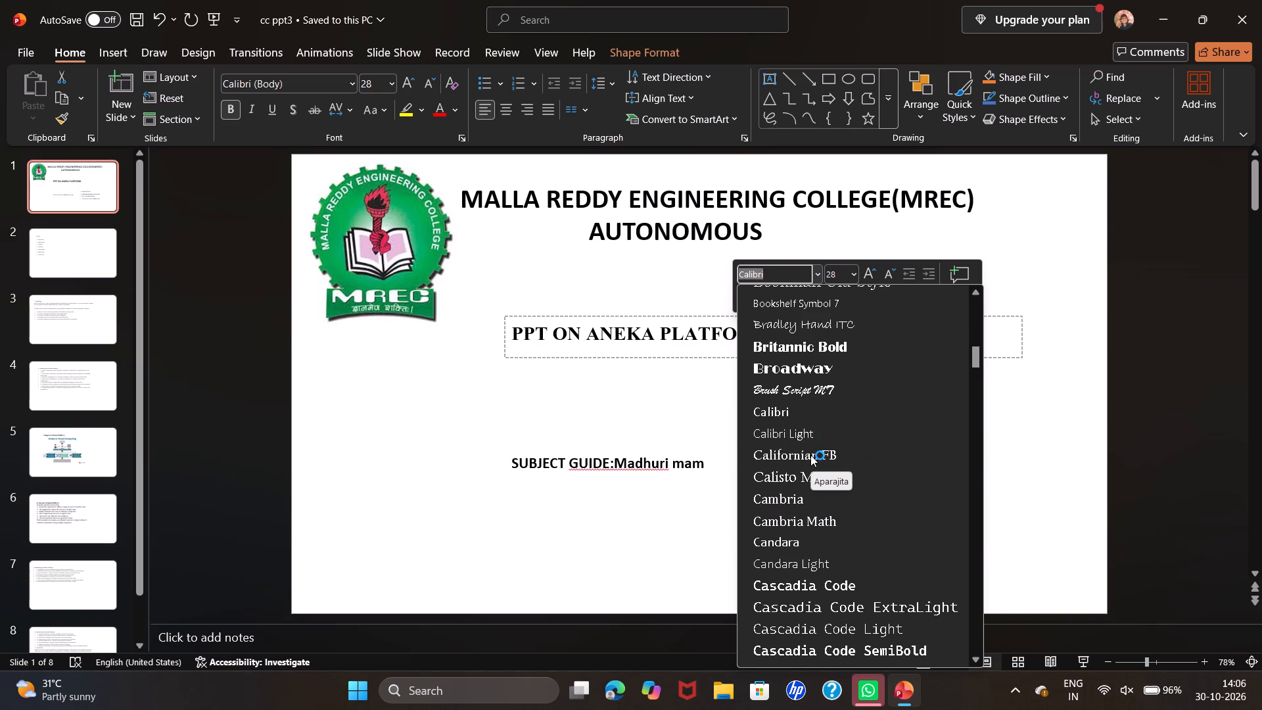
pyautogui.scroll(-1, 832, 569)
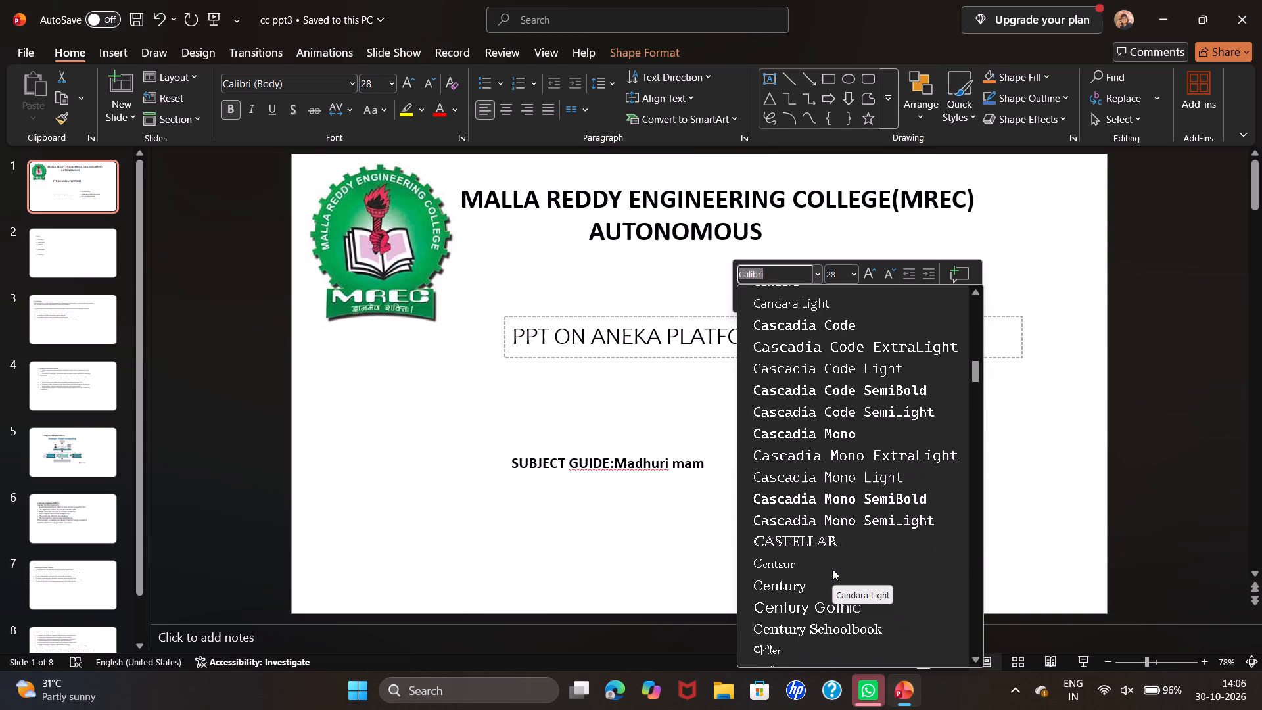
pyautogui.scroll(-2, 832, 569)
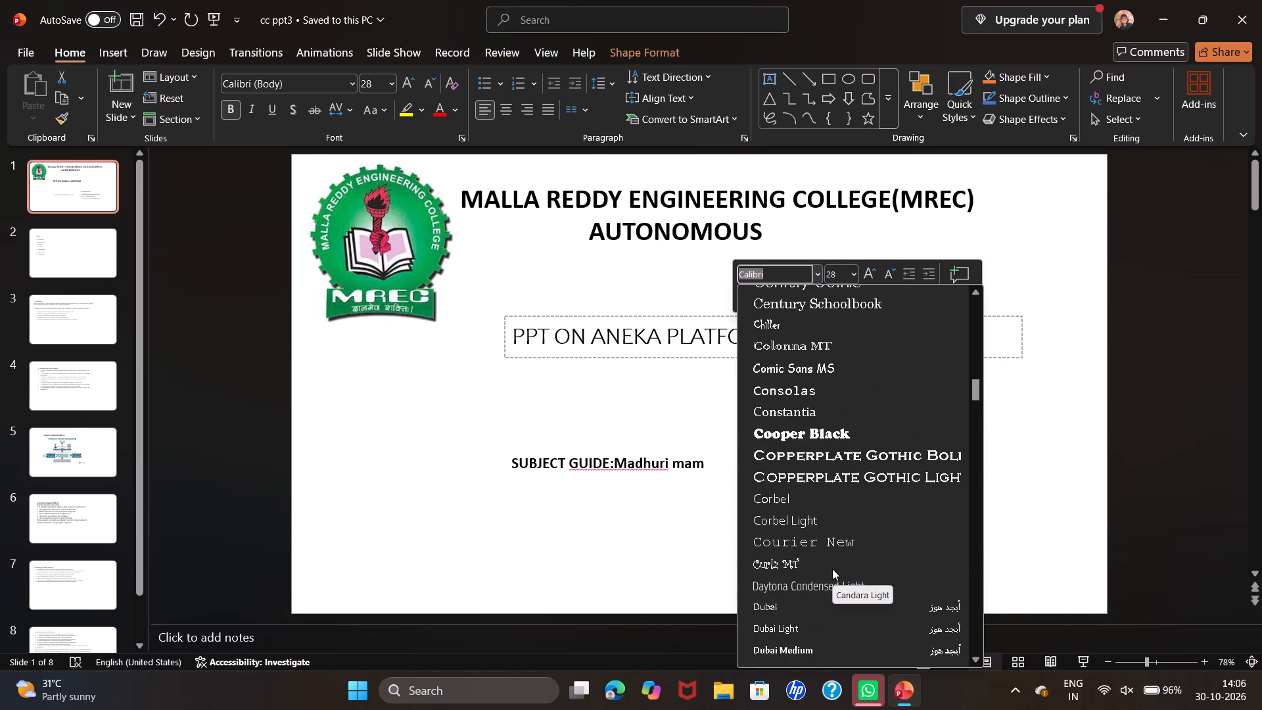
pyautogui.scroll(-1, 832, 569)
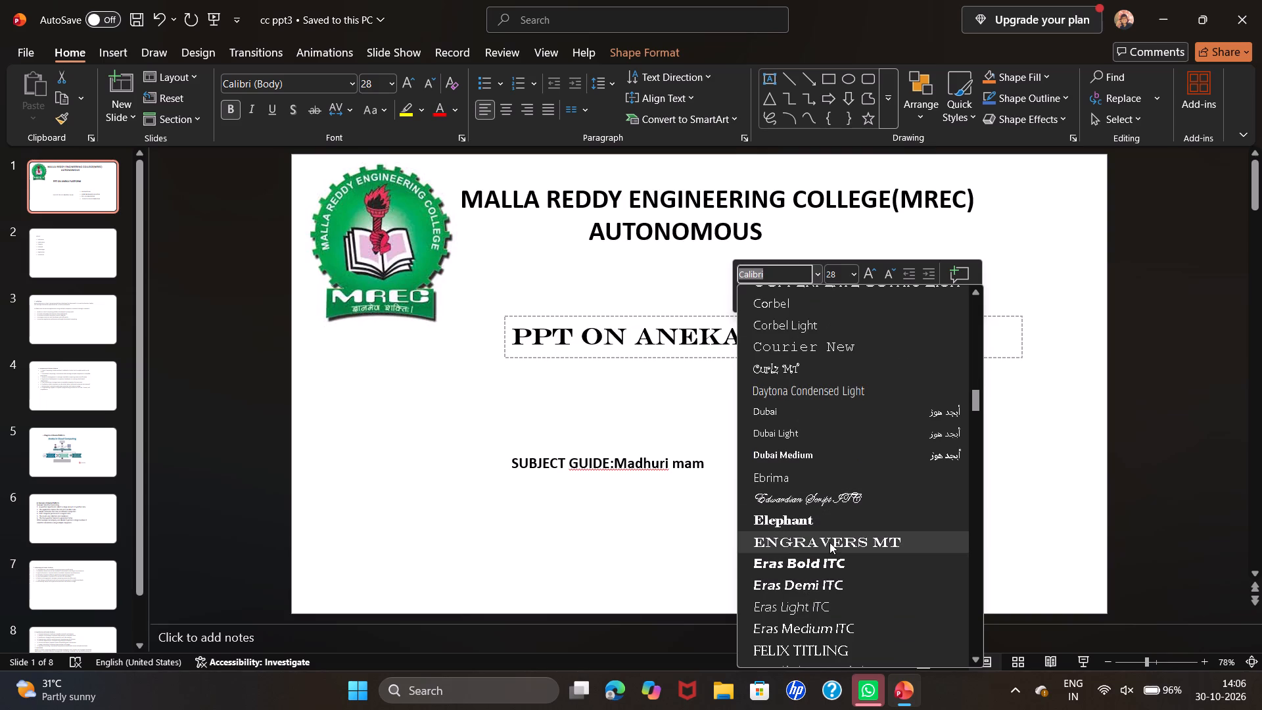
pyautogui.scroll(-2, 830, 542)
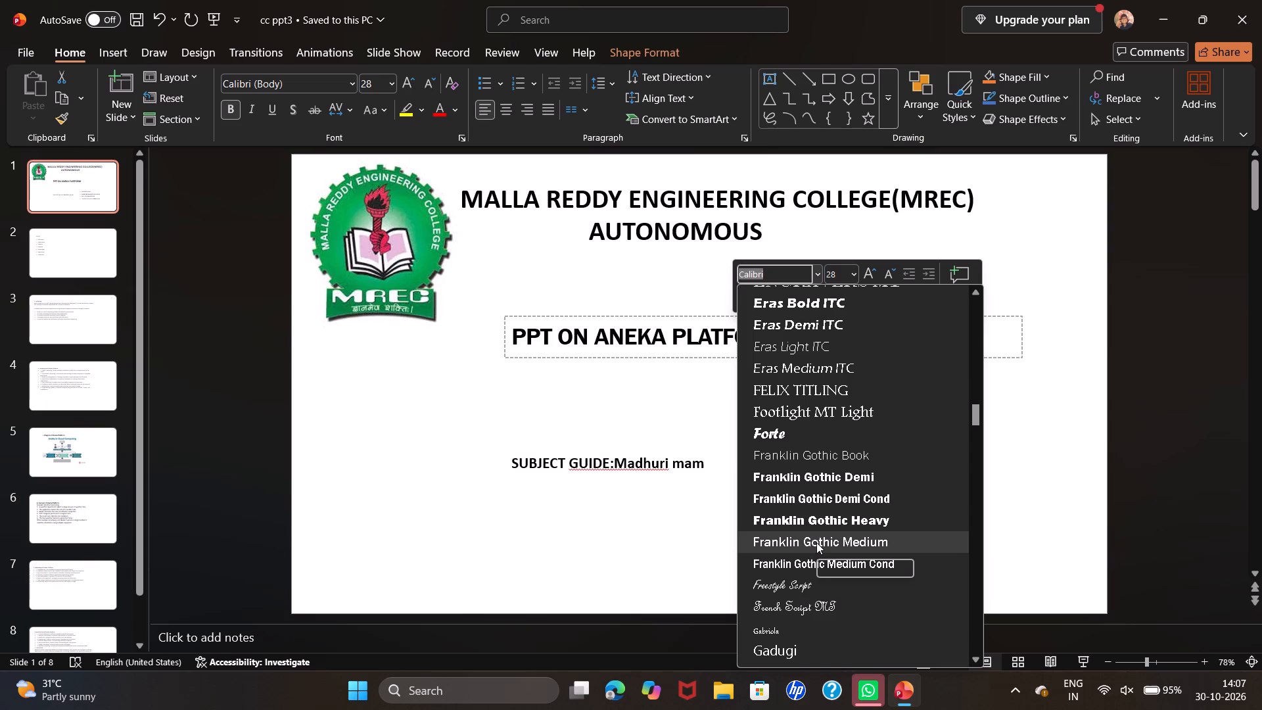
pyautogui.scroll(-2, 816, 542)
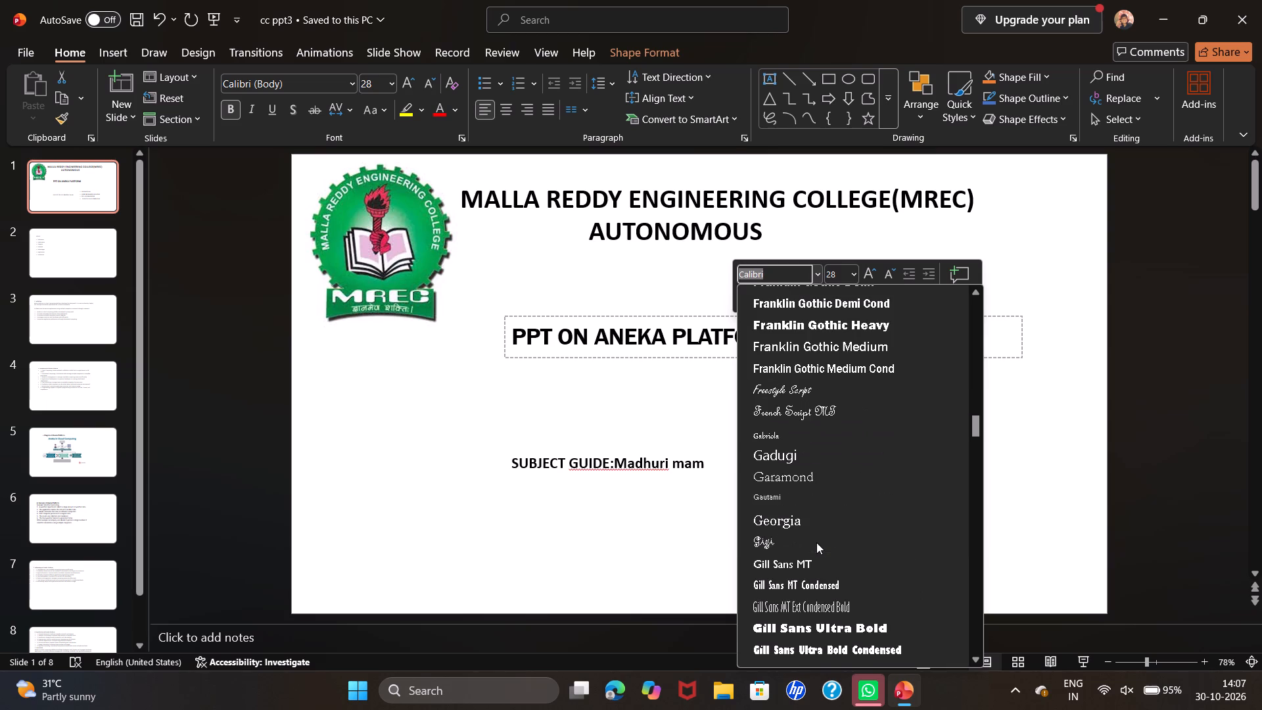
pyautogui.scroll(-2, 816, 542)
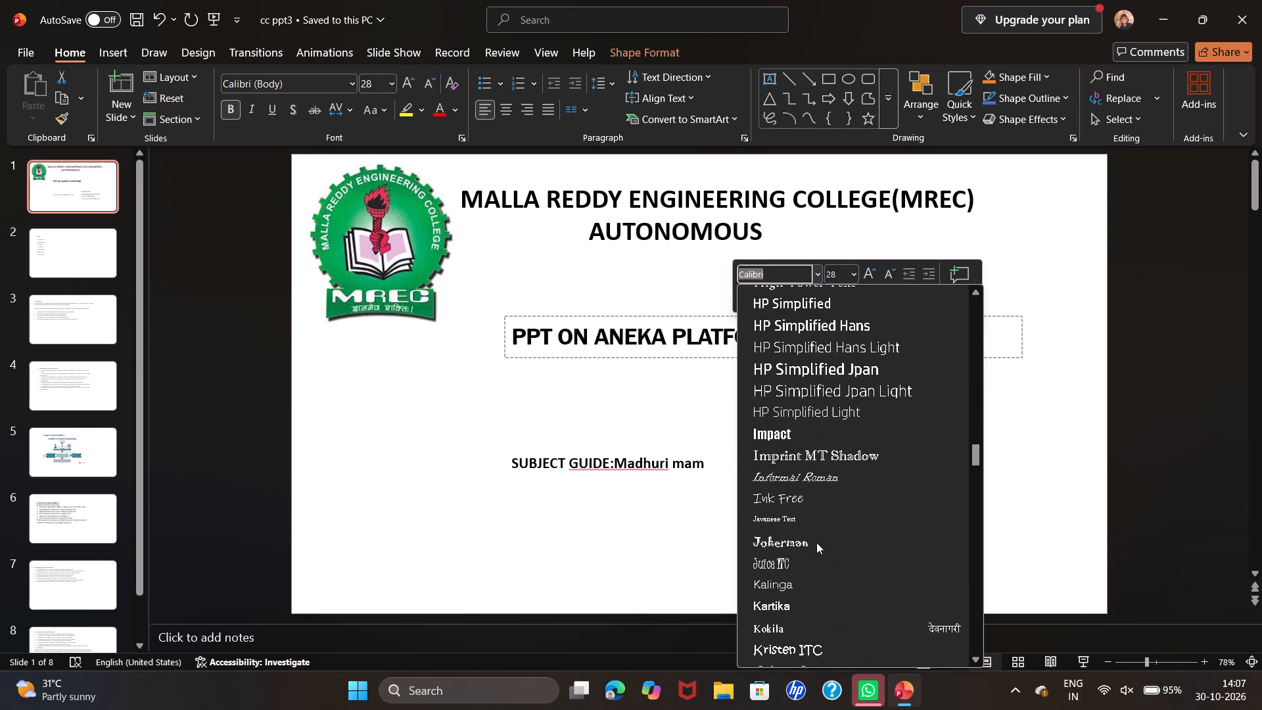
pyautogui.scroll(-2, 816, 542)
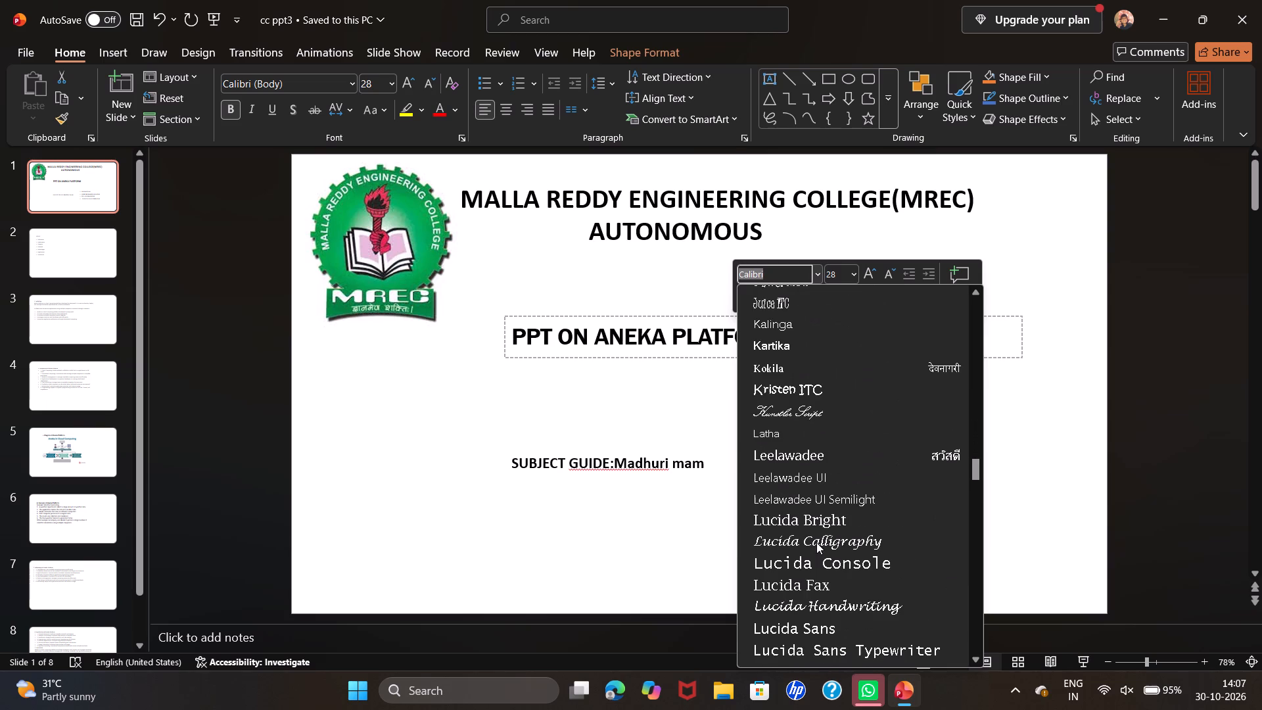
pyautogui.scroll(-2, 816, 542)
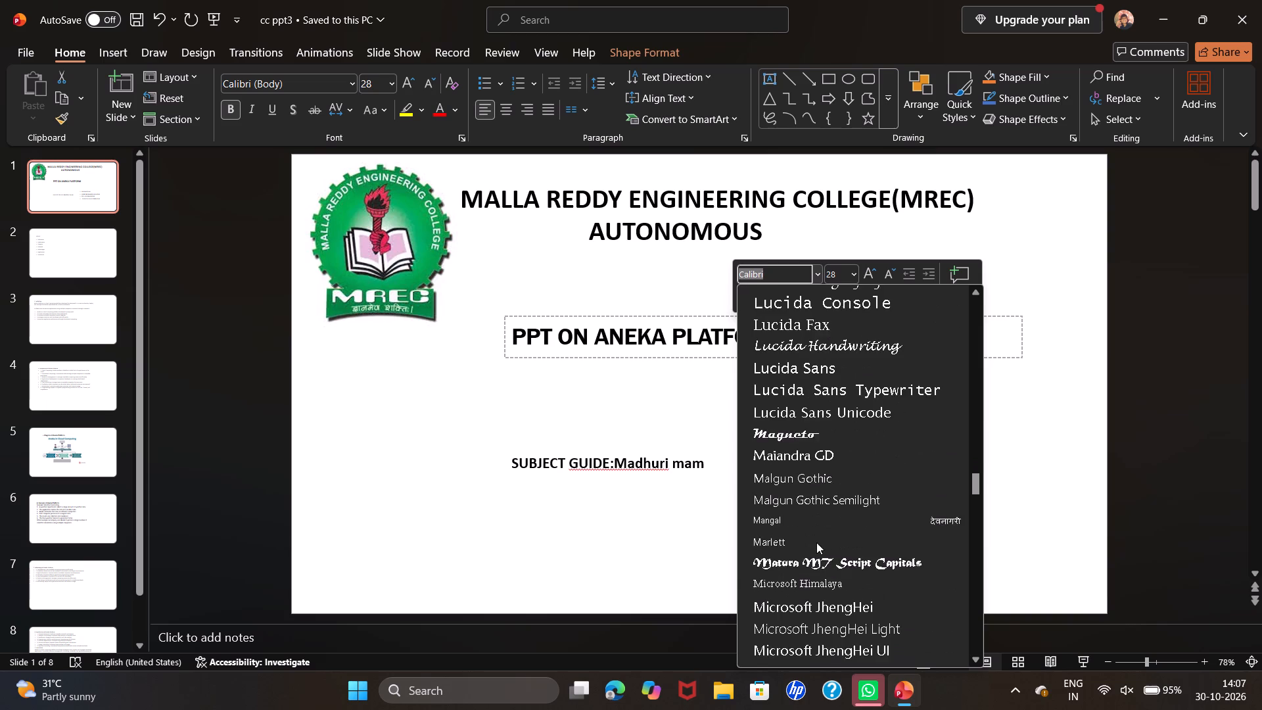
pyautogui.scroll(-2, 816, 542)
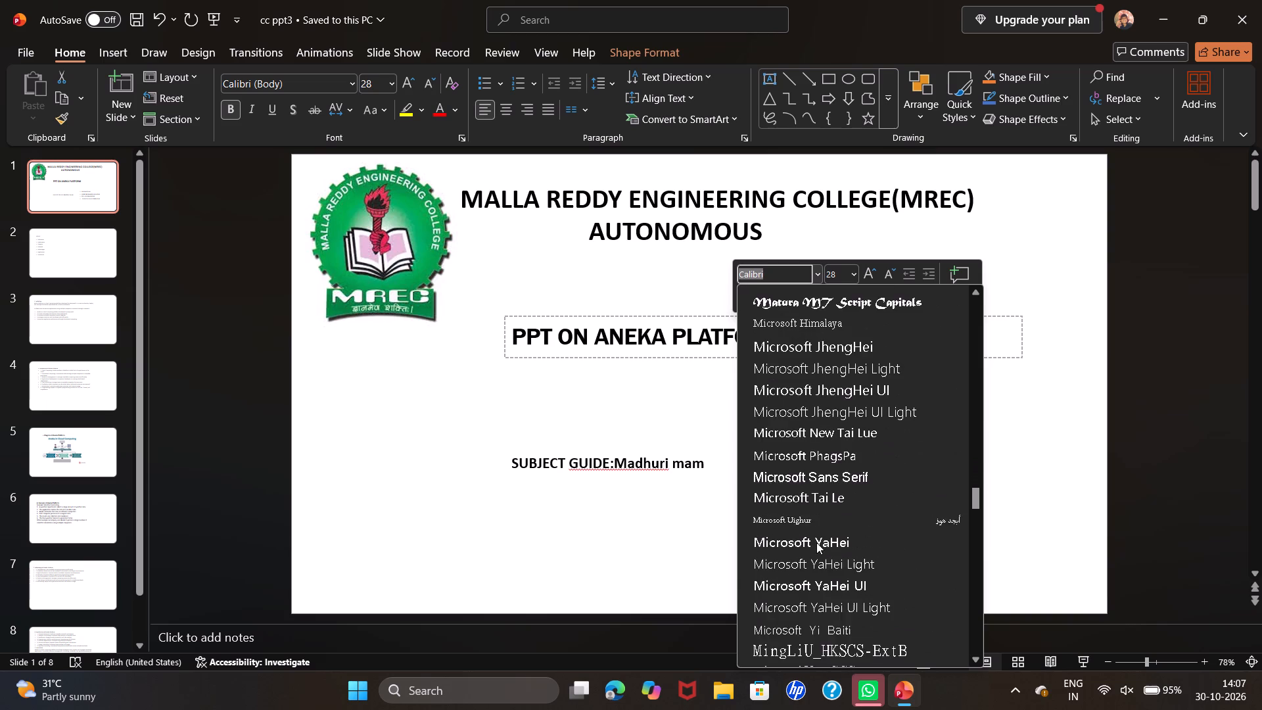
pyautogui.scroll(-3, 816, 542)
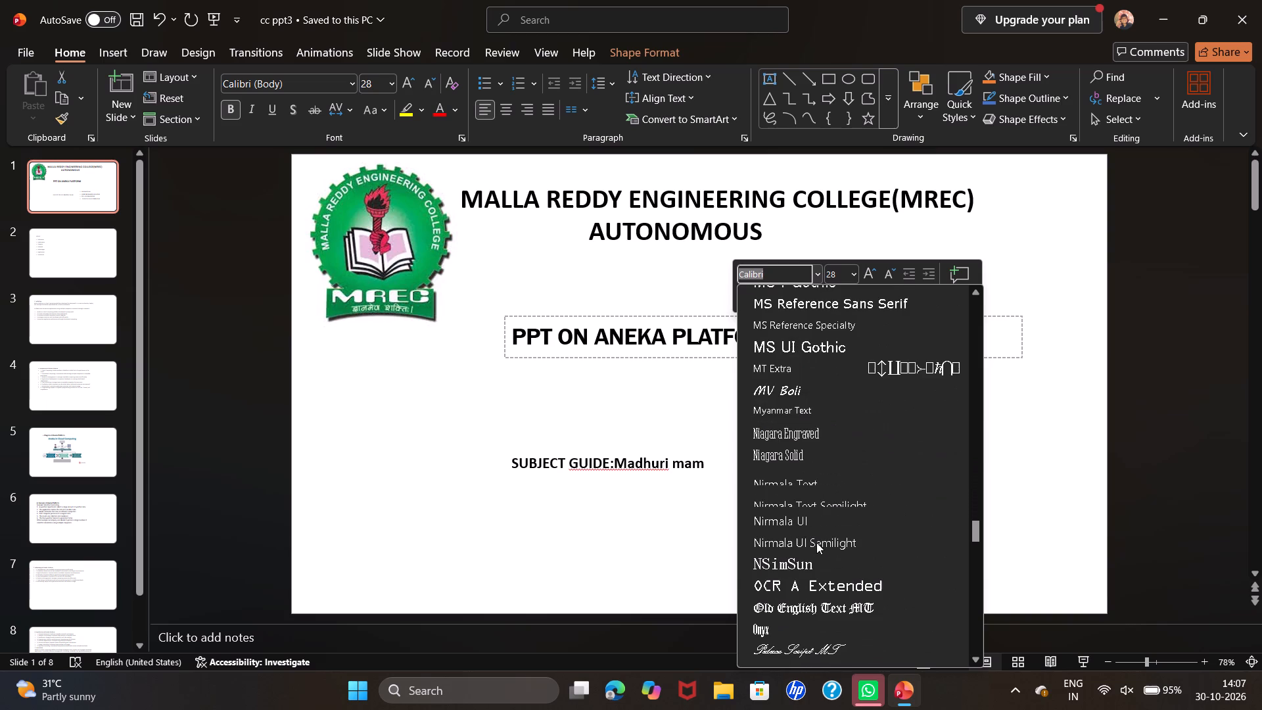
pyautogui.scroll(-3, 816, 542)
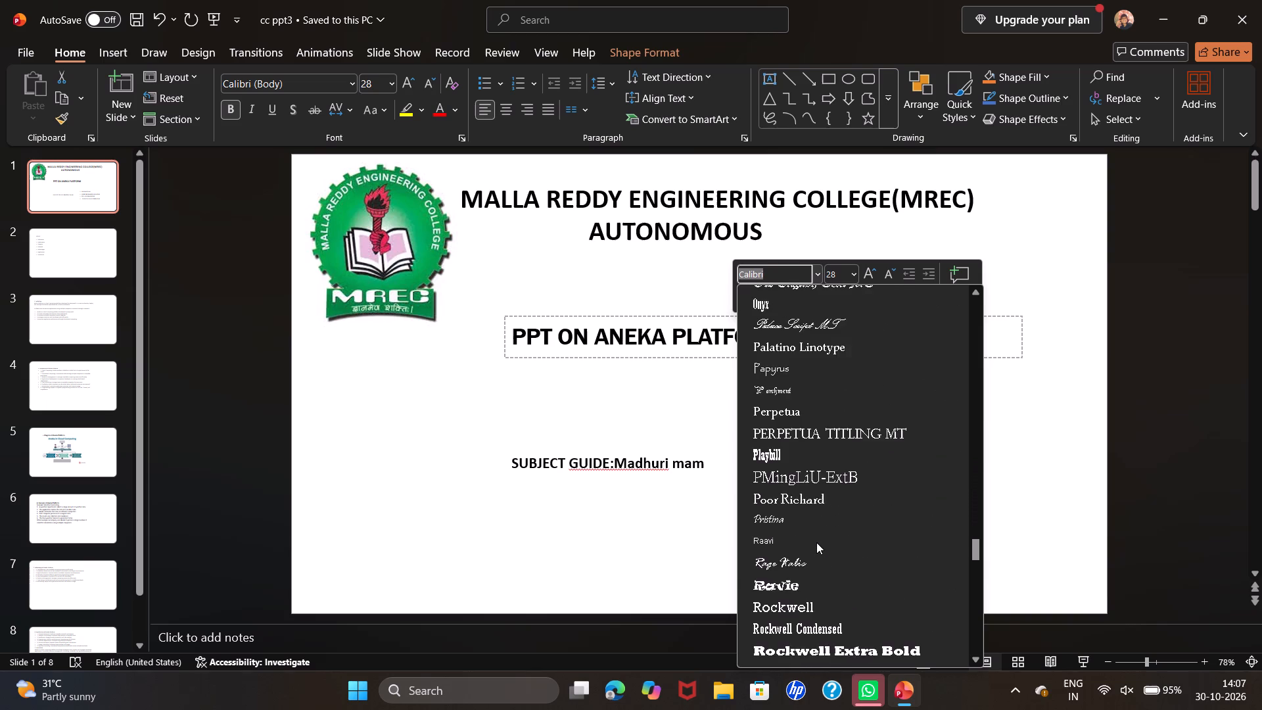
pyautogui.scroll(-1, 816, 542)
pyautogui.scroll(1, 816, 542)
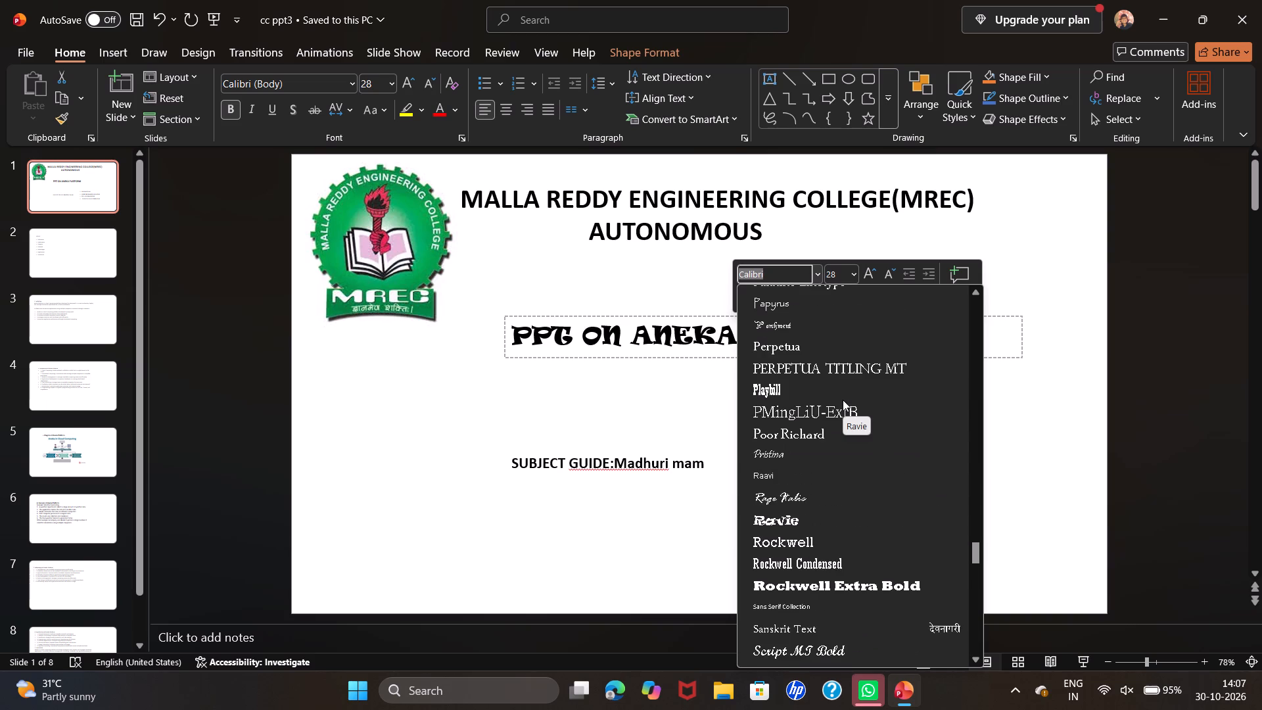
pyautogui.scroll(-2, 831, 465)
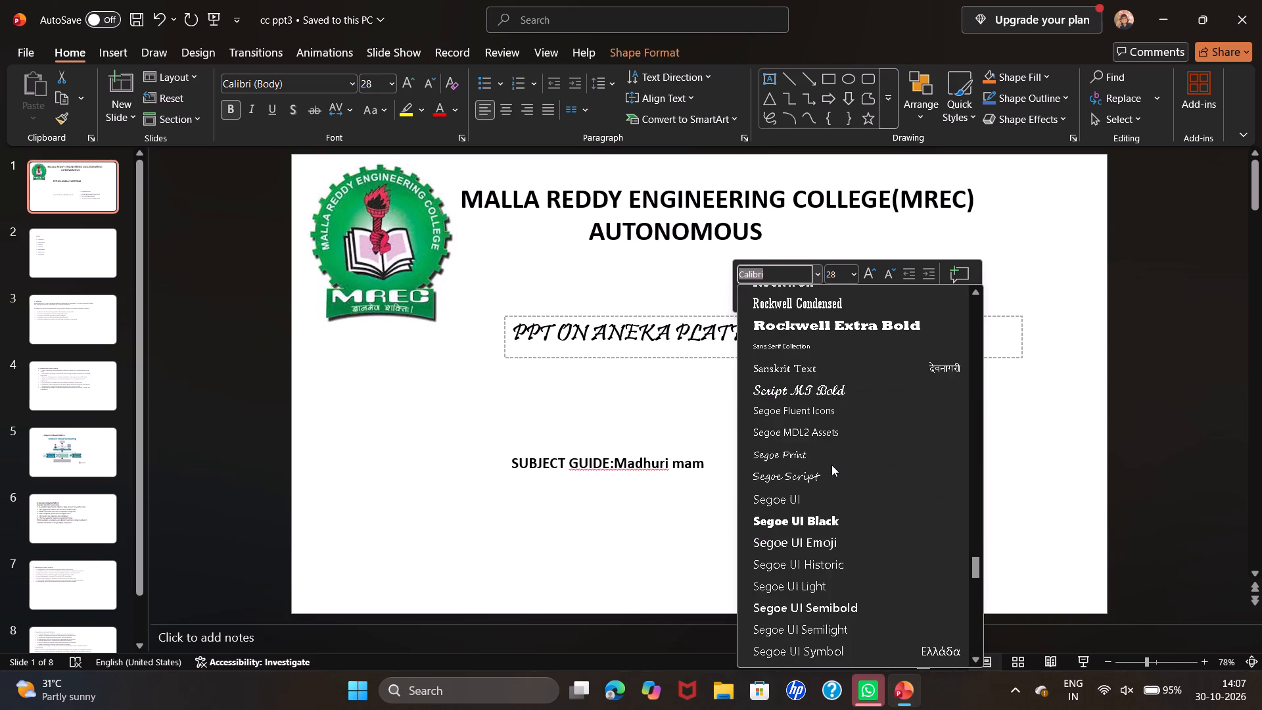
pyautogui.scroll(-2, 831, 465)
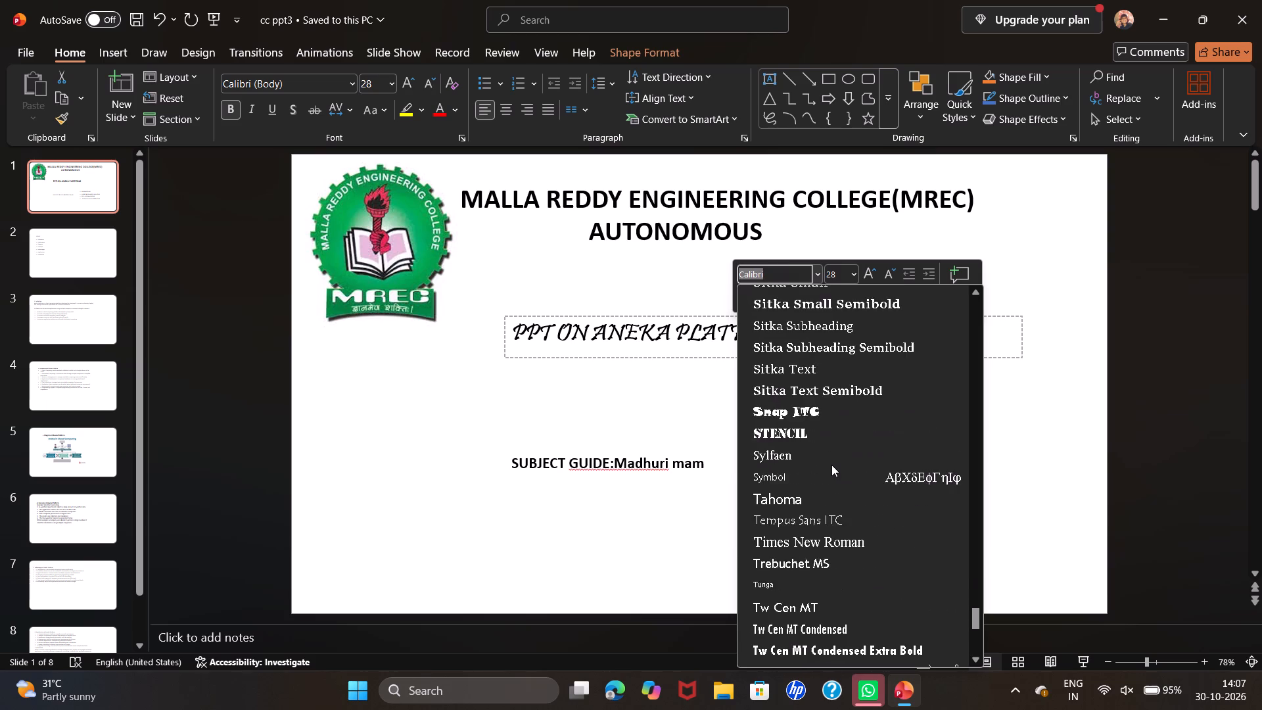
pyautogui.scroll(-1, 831, 465)
pyautogui.scroll(1, 831, 465)
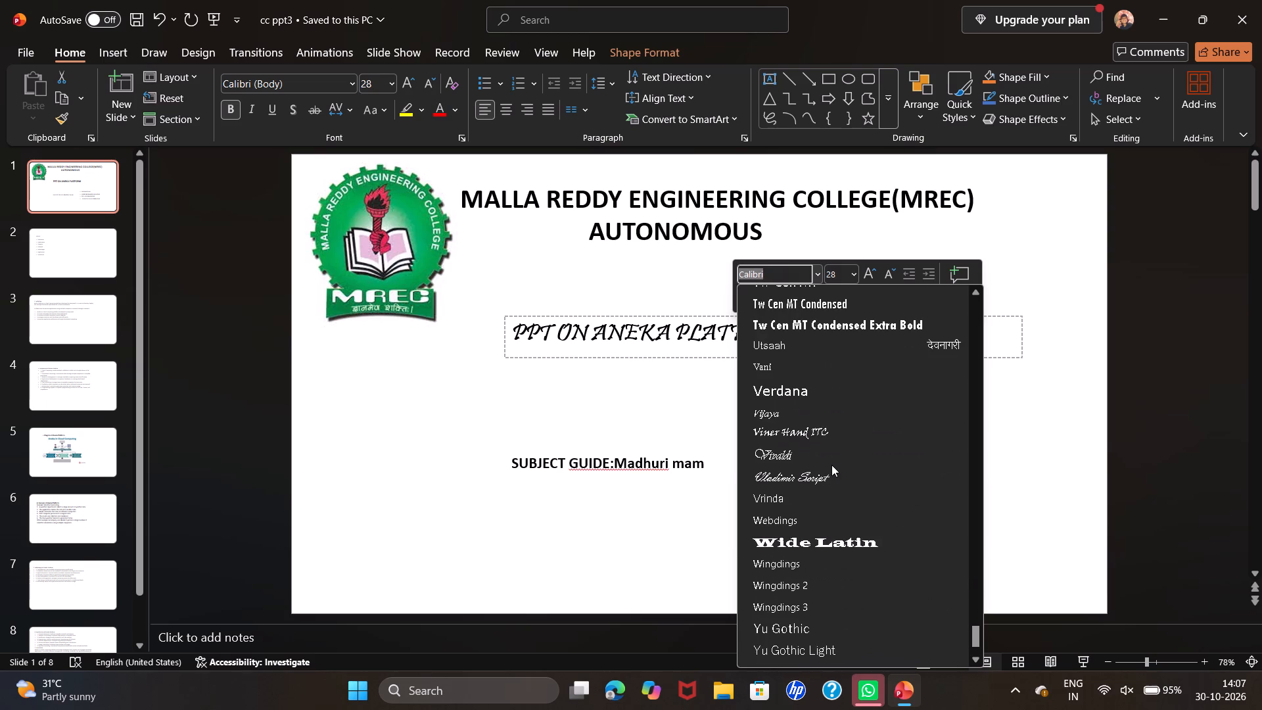
pyautogui.scroll(1, 831, 465)
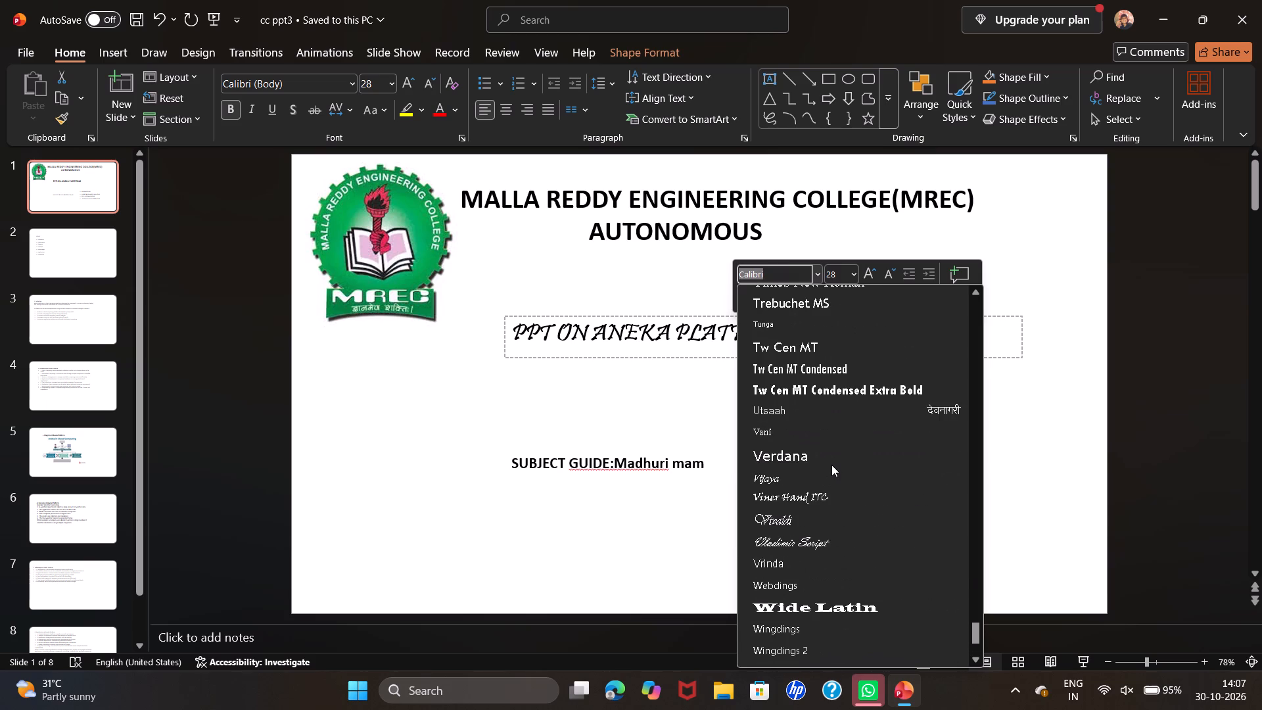
pyautogui.click(826, 350)
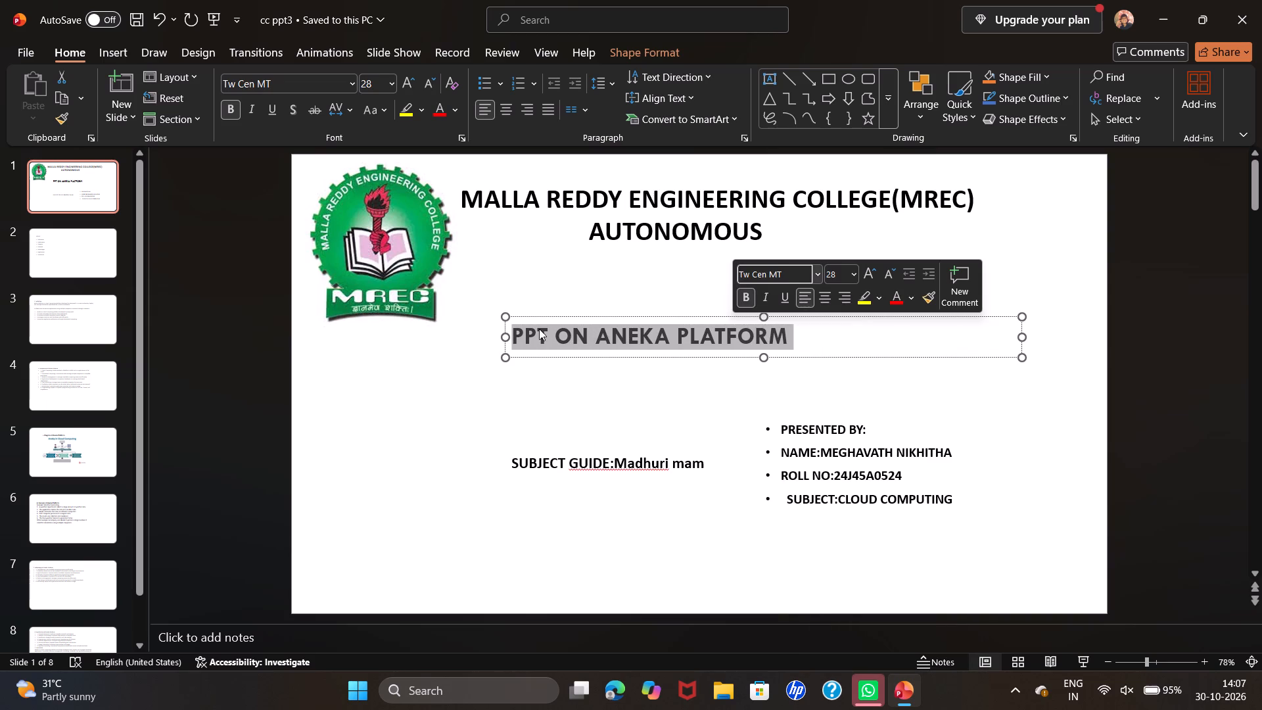
pyautogui.click(594, 340)
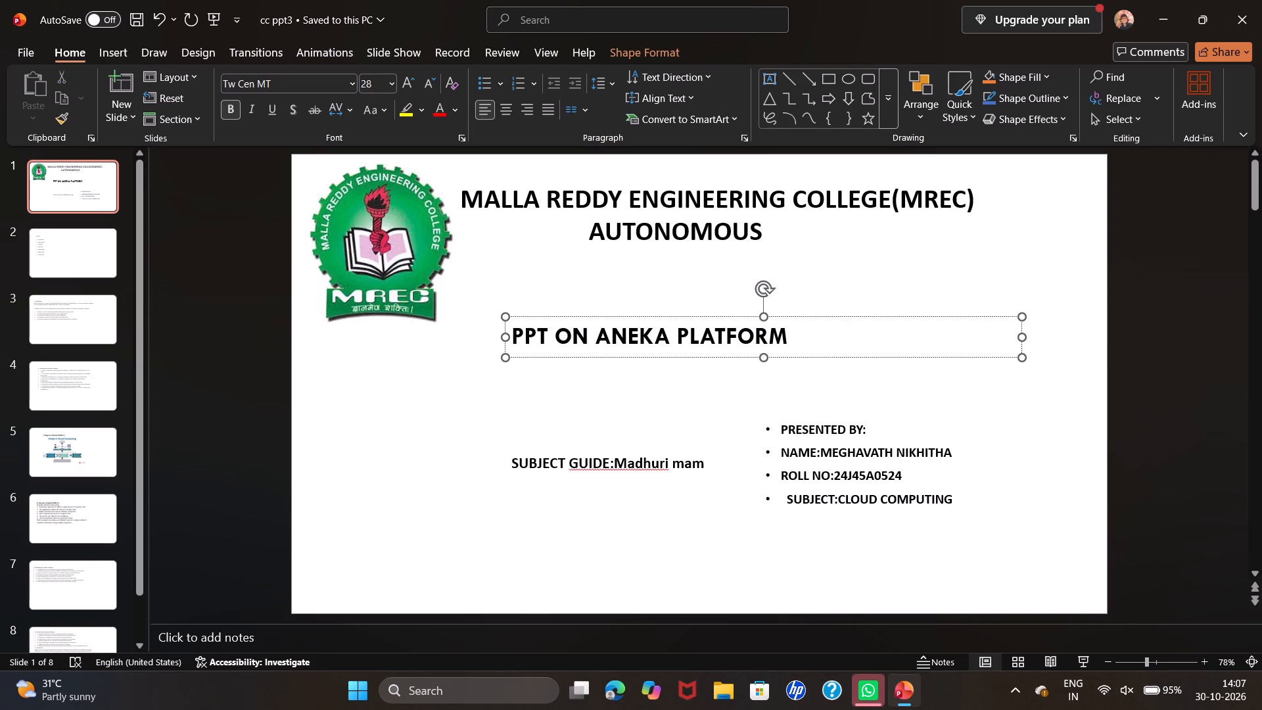
# Replace the words "PPT ON" before "ANEKA PLATFORM" with "TOPIC".
pyautogui.press('BackSpace')
pyautogui.press('BackSpace')
pyautogui.press('BackSpace')
pyautogui.press('BackSpace')
pyautogui.press('BackSpace')
pyautogui.press('BackSpace')
pyautogui.press('BackSpace')
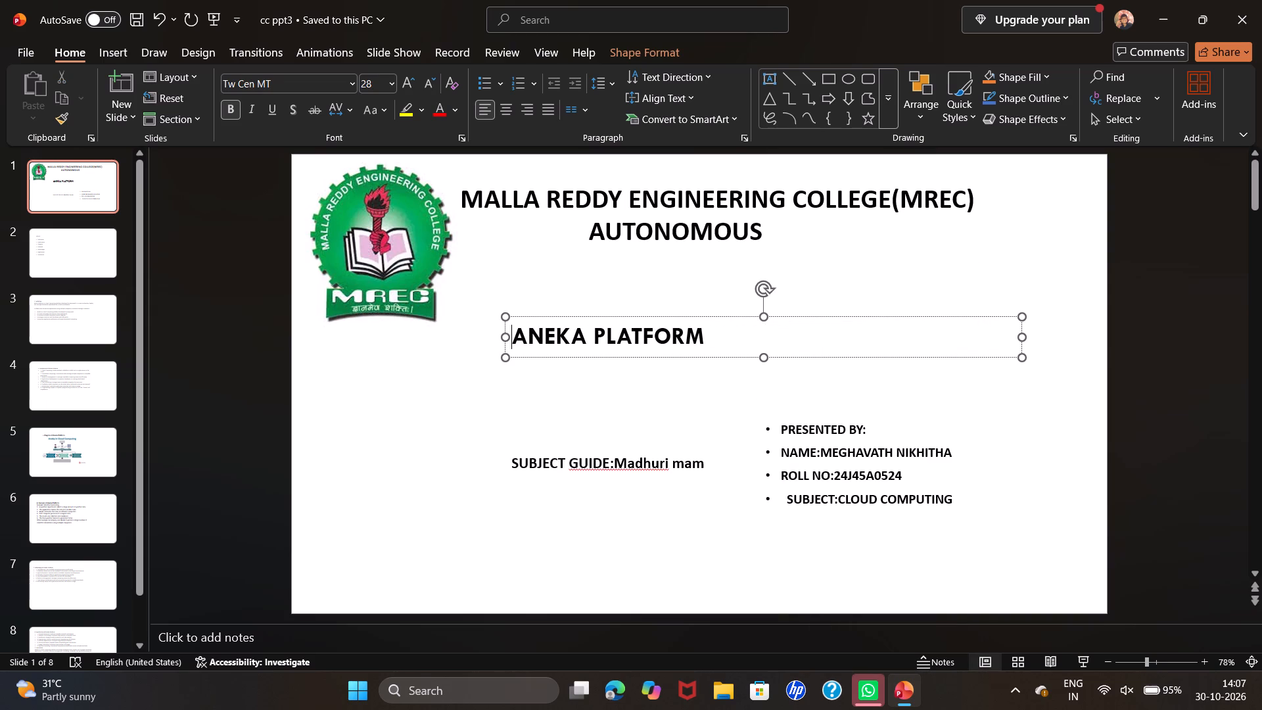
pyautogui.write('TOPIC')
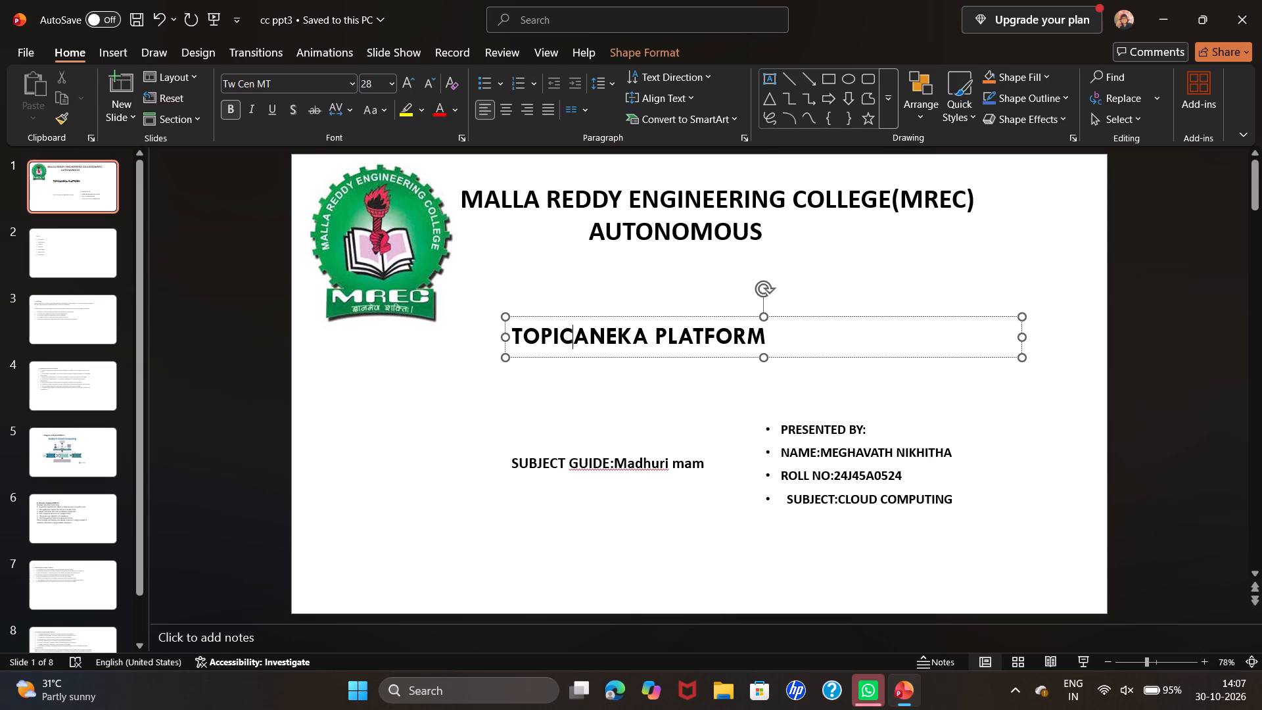
# Try a colon, hyphen and backtick as separator, settling on a spaced tilde so the line reads "TOPIC ~ ANEKA PLATFORM".
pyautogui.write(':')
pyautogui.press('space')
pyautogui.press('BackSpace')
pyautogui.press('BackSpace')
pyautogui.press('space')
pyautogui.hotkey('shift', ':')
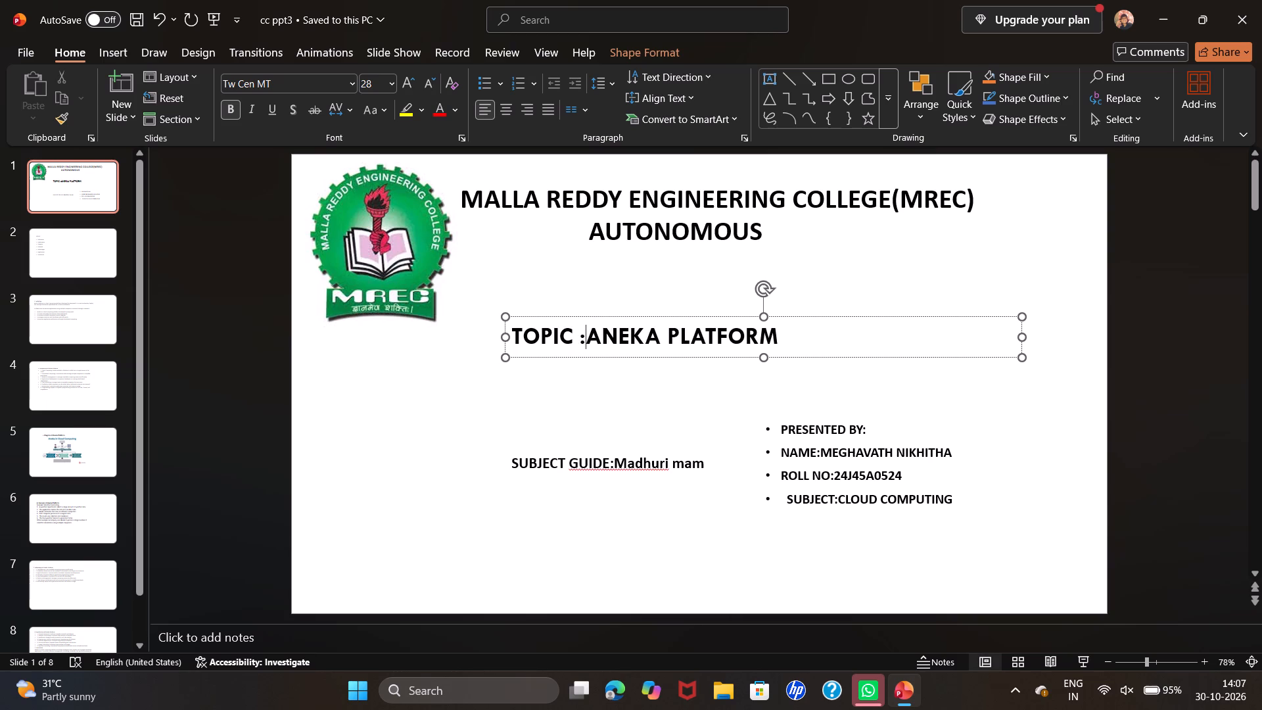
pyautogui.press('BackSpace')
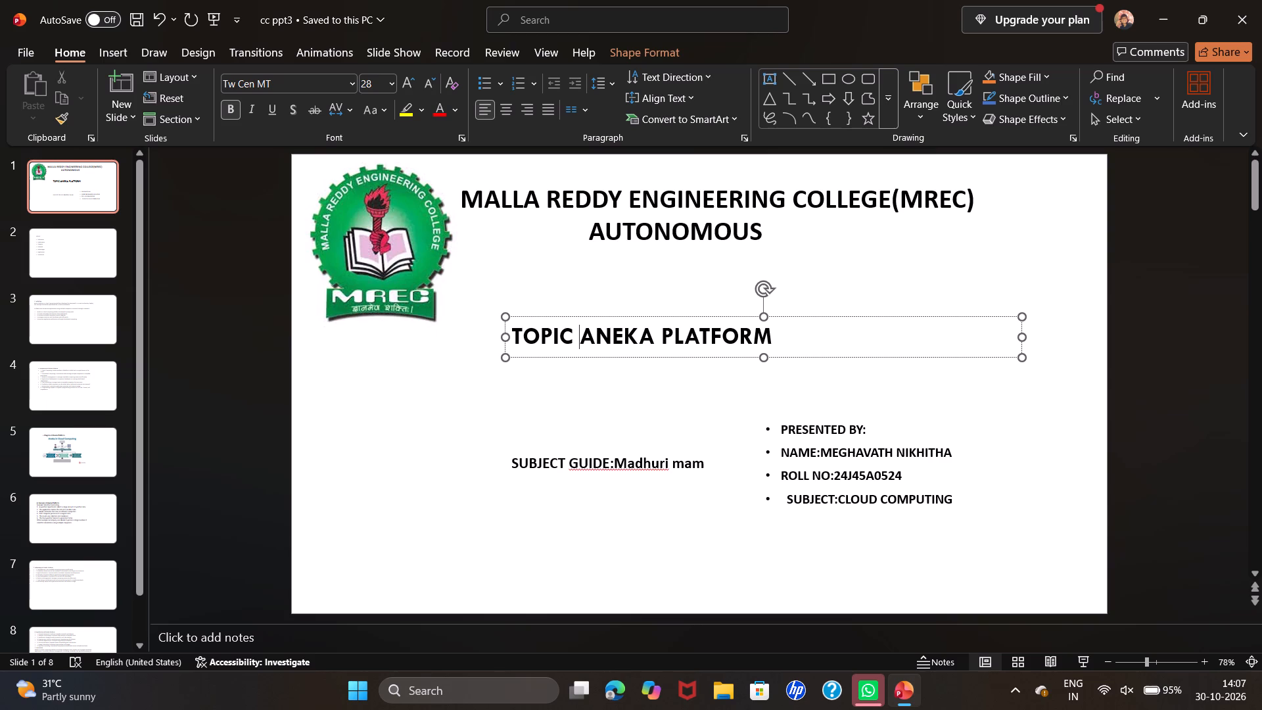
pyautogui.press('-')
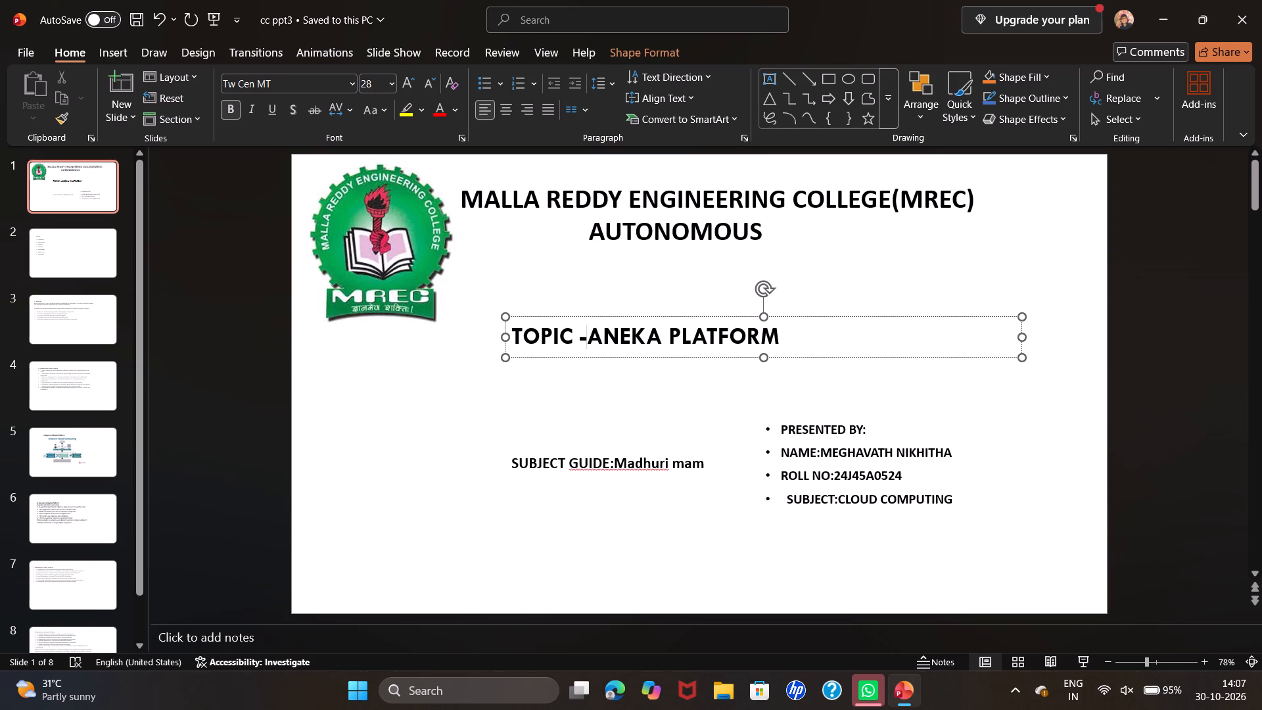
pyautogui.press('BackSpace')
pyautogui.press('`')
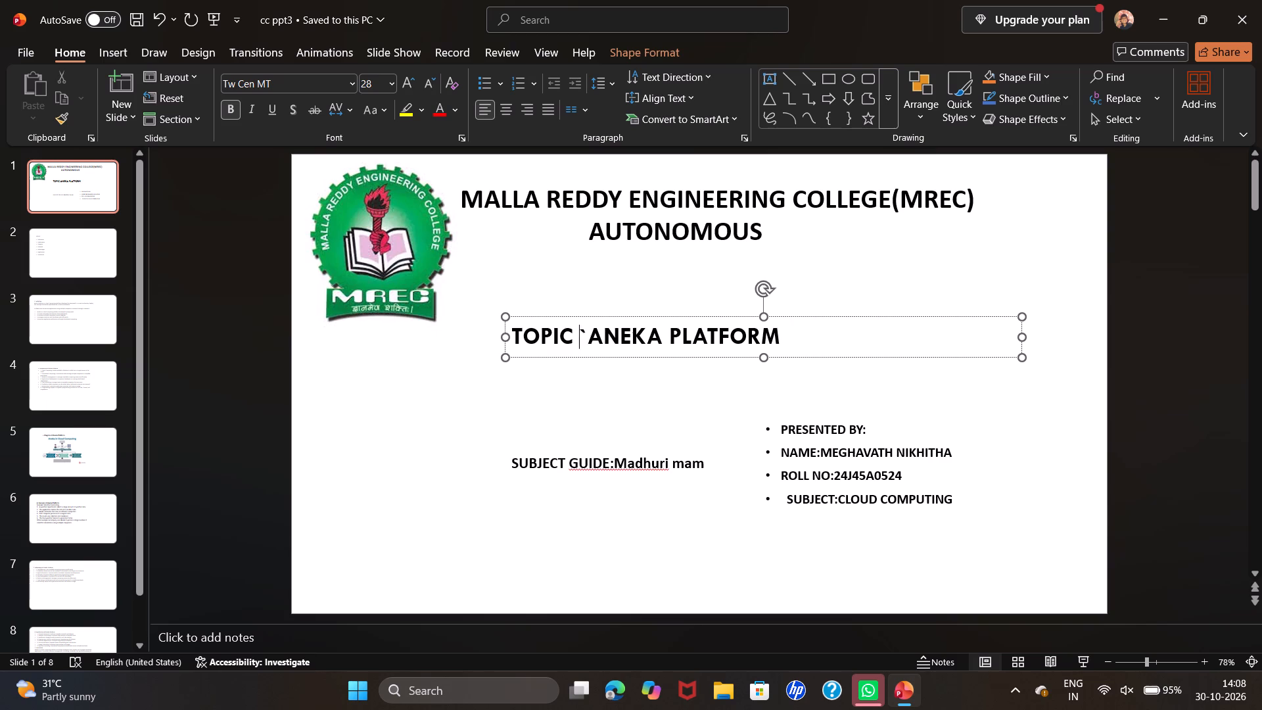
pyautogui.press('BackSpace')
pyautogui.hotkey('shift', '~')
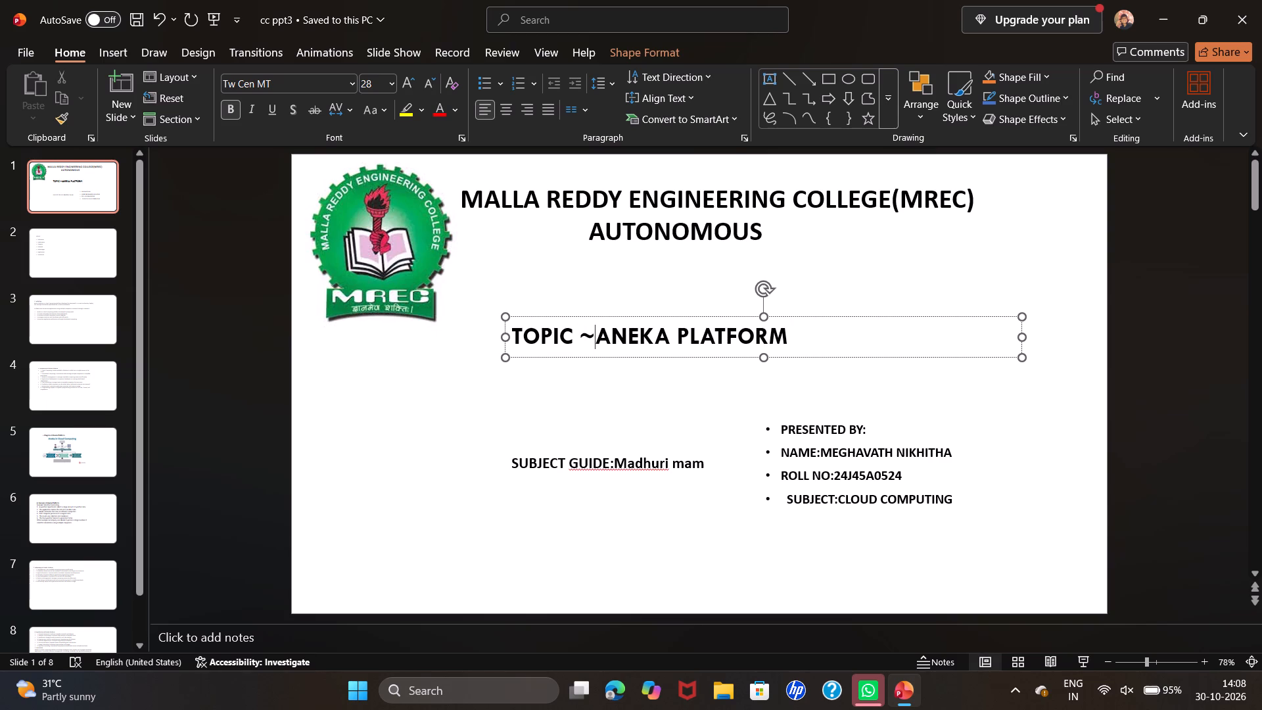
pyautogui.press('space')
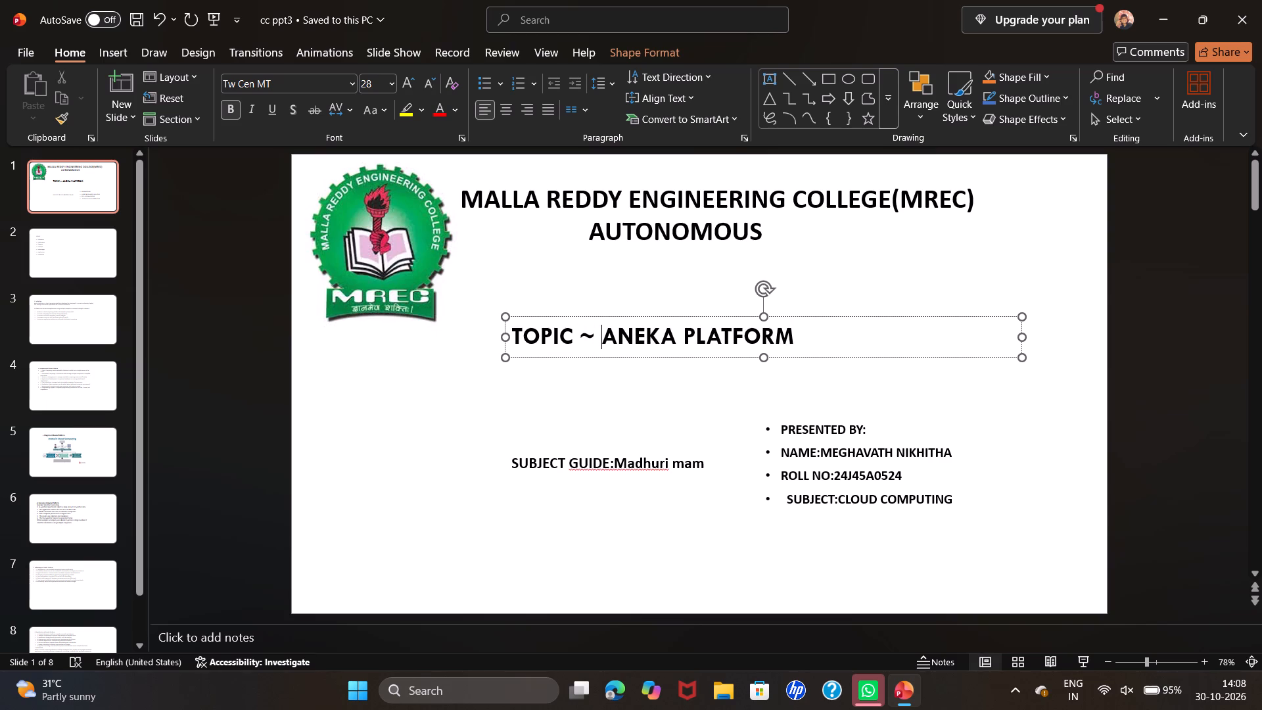
pyautogui.click(855, 329)
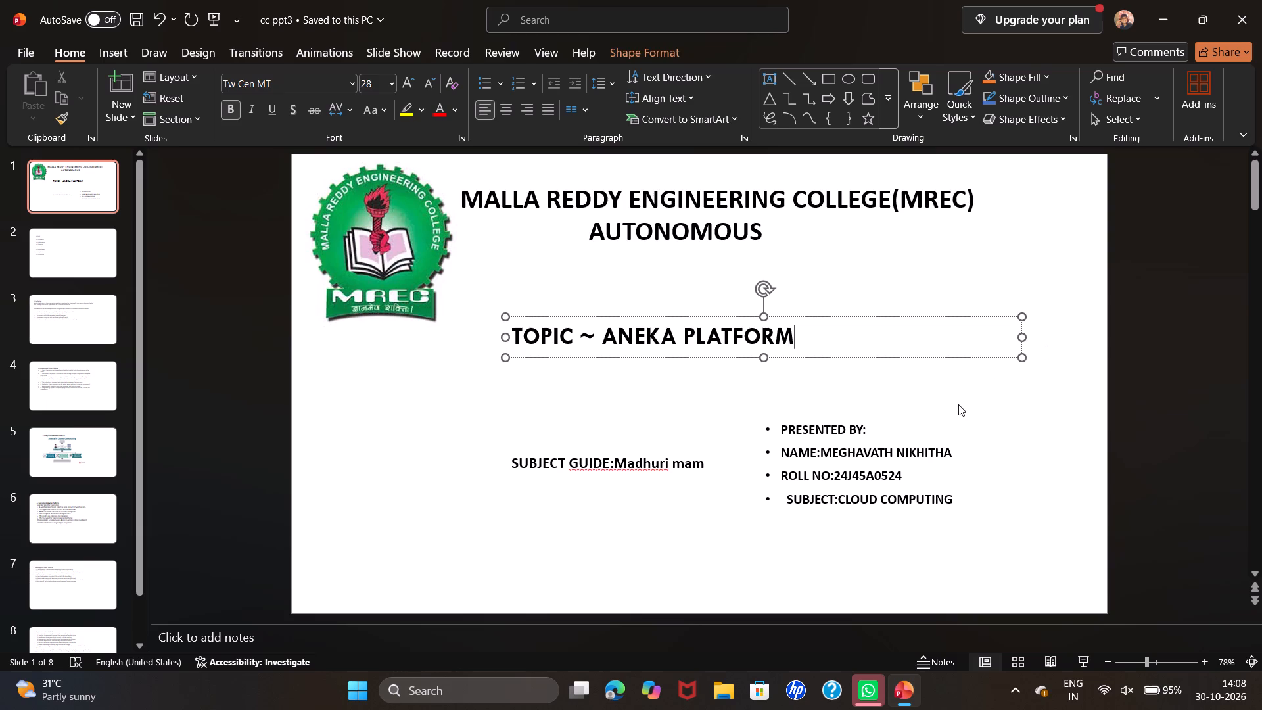
pyautogui.click(958, 404)
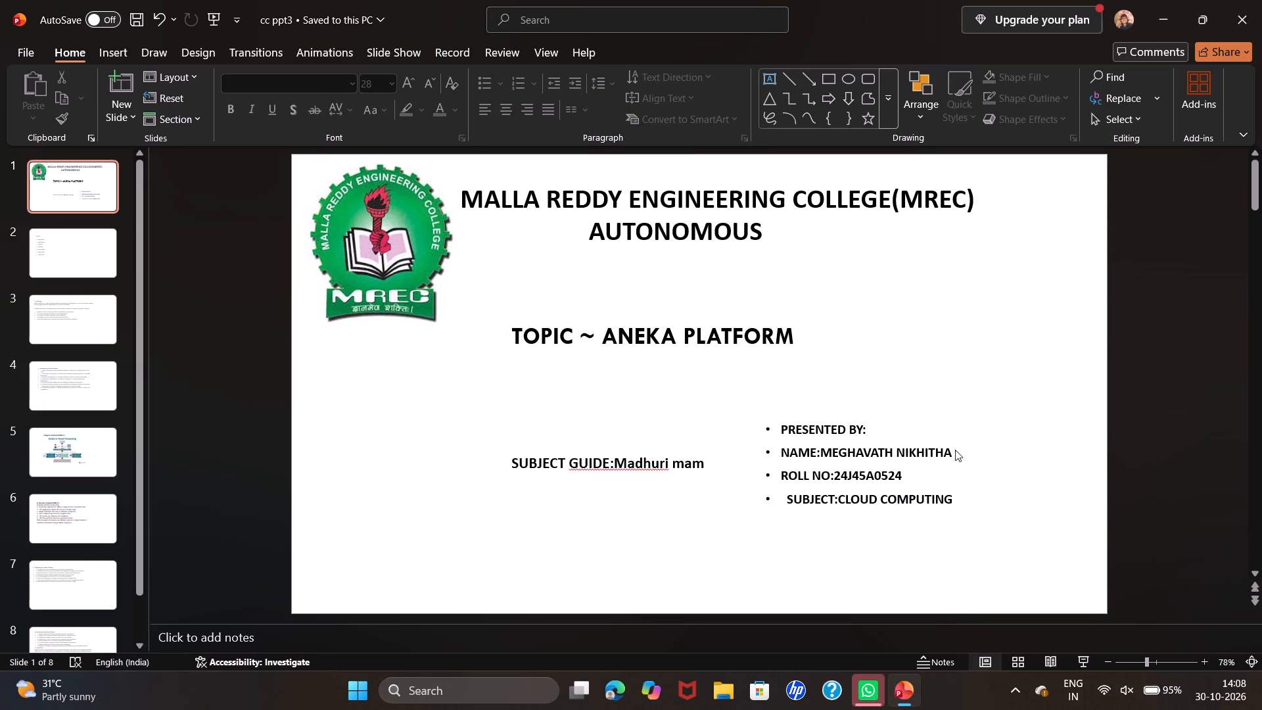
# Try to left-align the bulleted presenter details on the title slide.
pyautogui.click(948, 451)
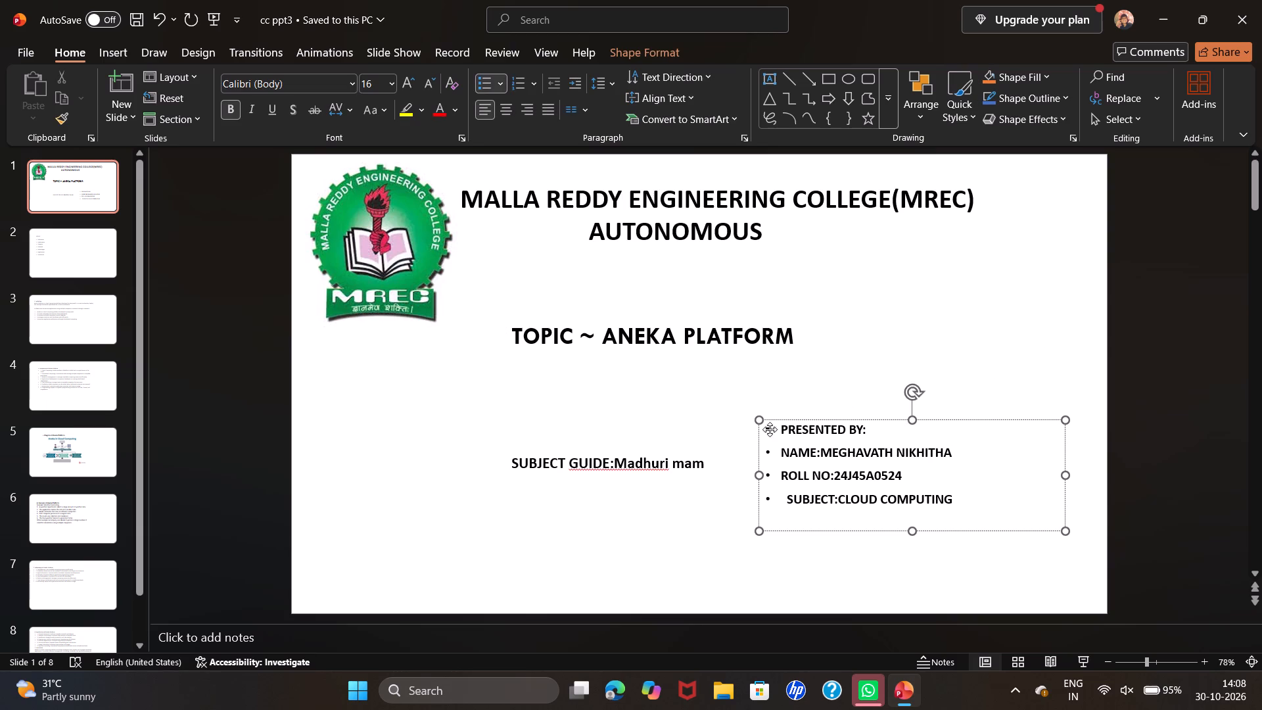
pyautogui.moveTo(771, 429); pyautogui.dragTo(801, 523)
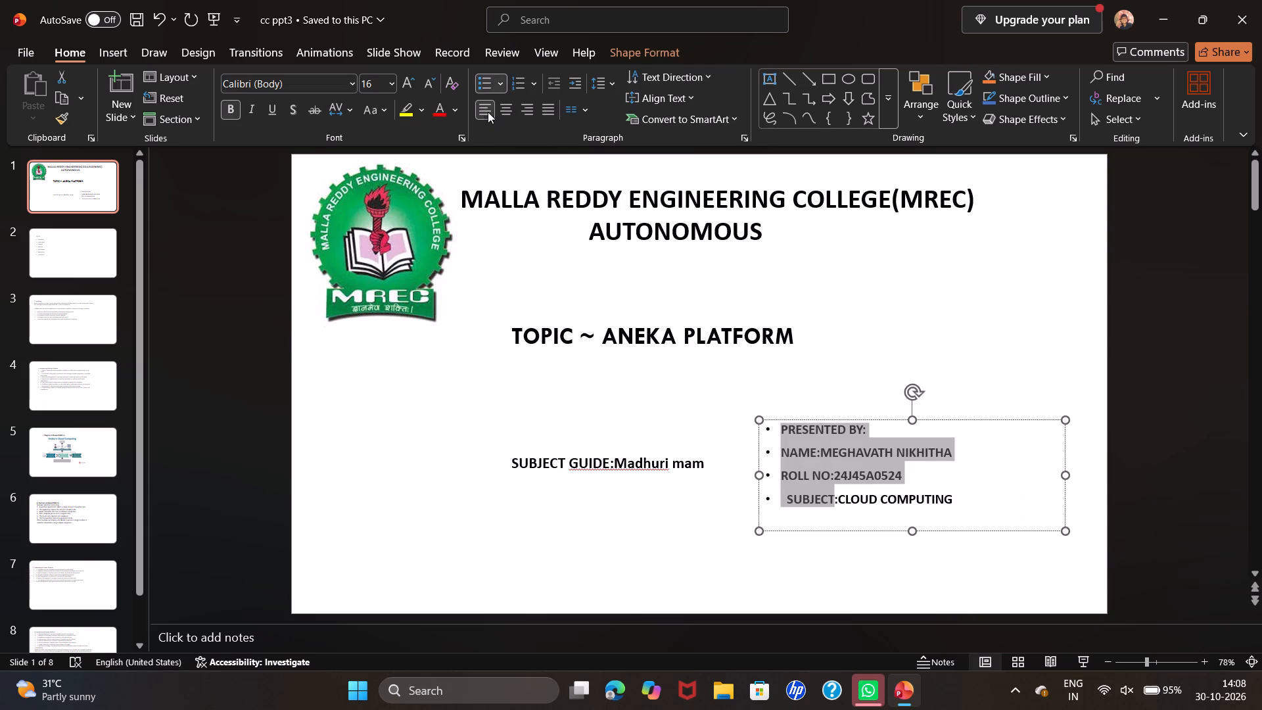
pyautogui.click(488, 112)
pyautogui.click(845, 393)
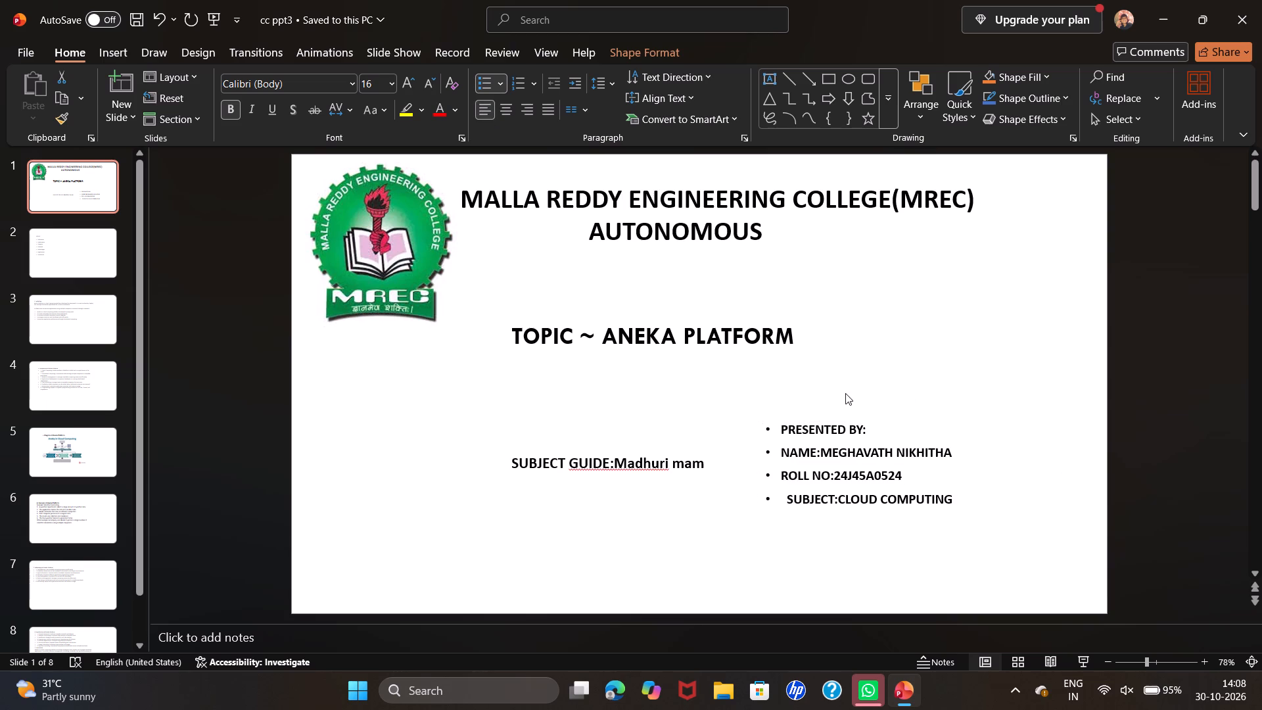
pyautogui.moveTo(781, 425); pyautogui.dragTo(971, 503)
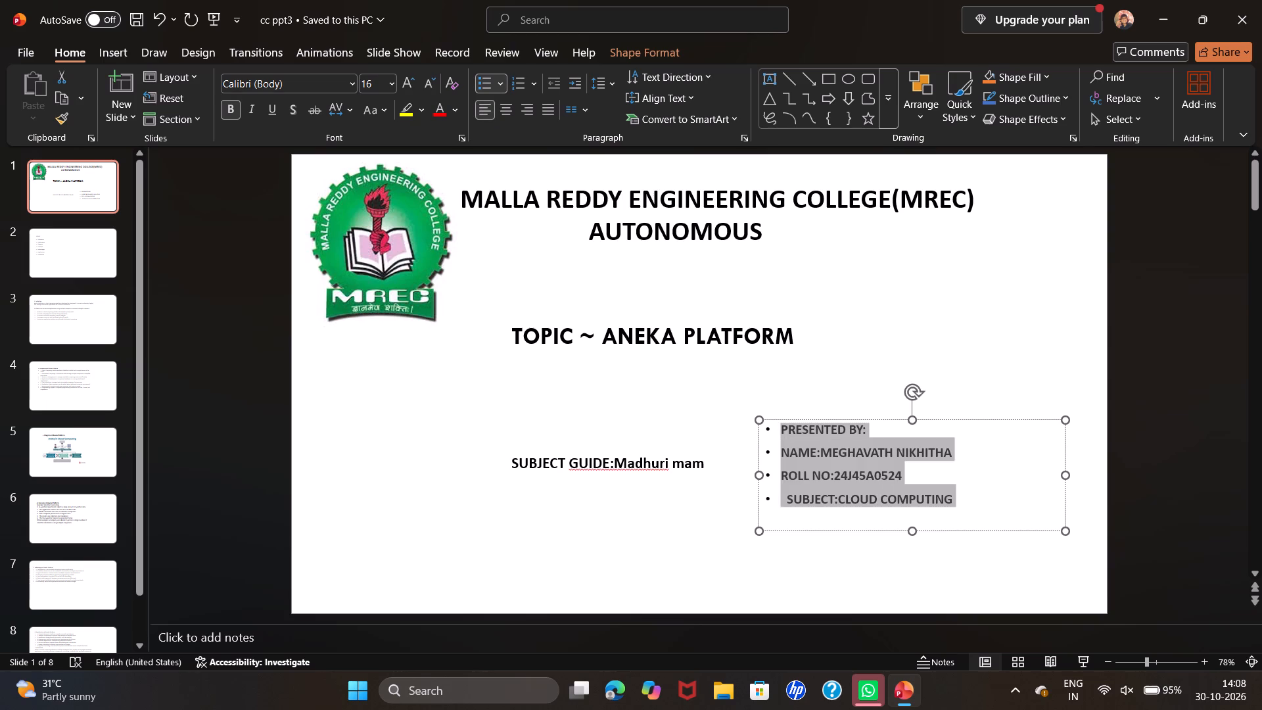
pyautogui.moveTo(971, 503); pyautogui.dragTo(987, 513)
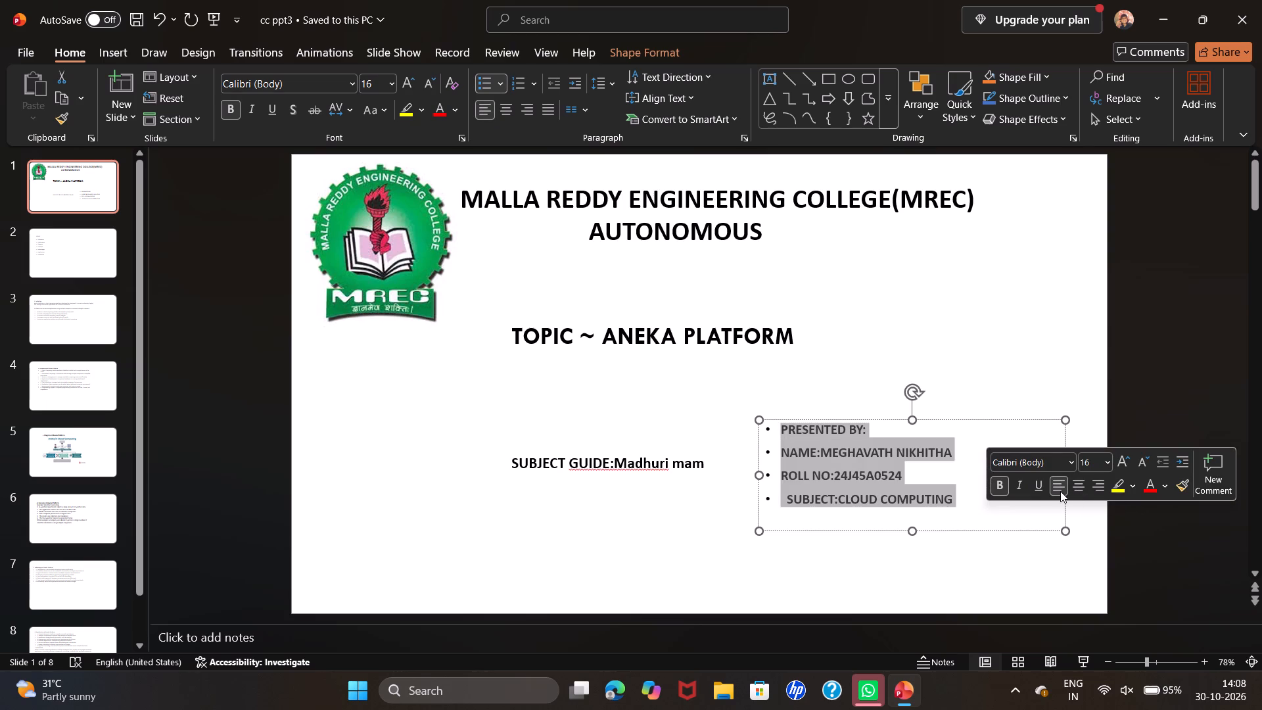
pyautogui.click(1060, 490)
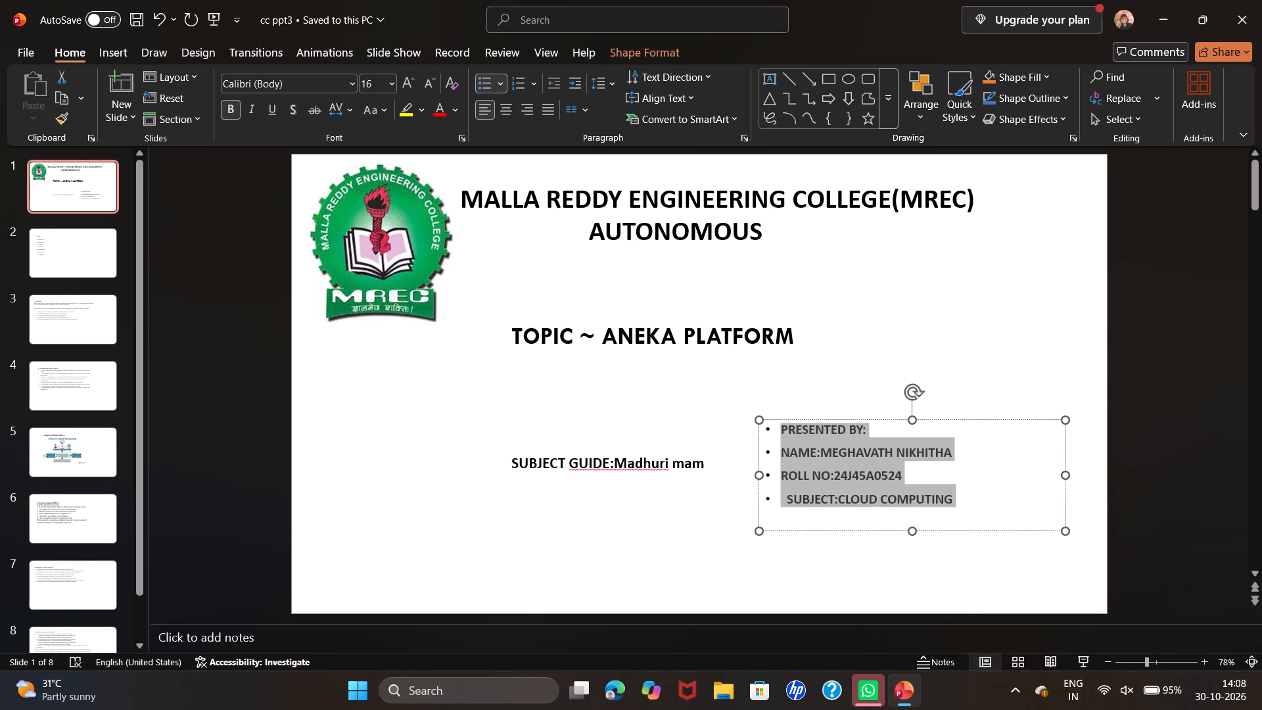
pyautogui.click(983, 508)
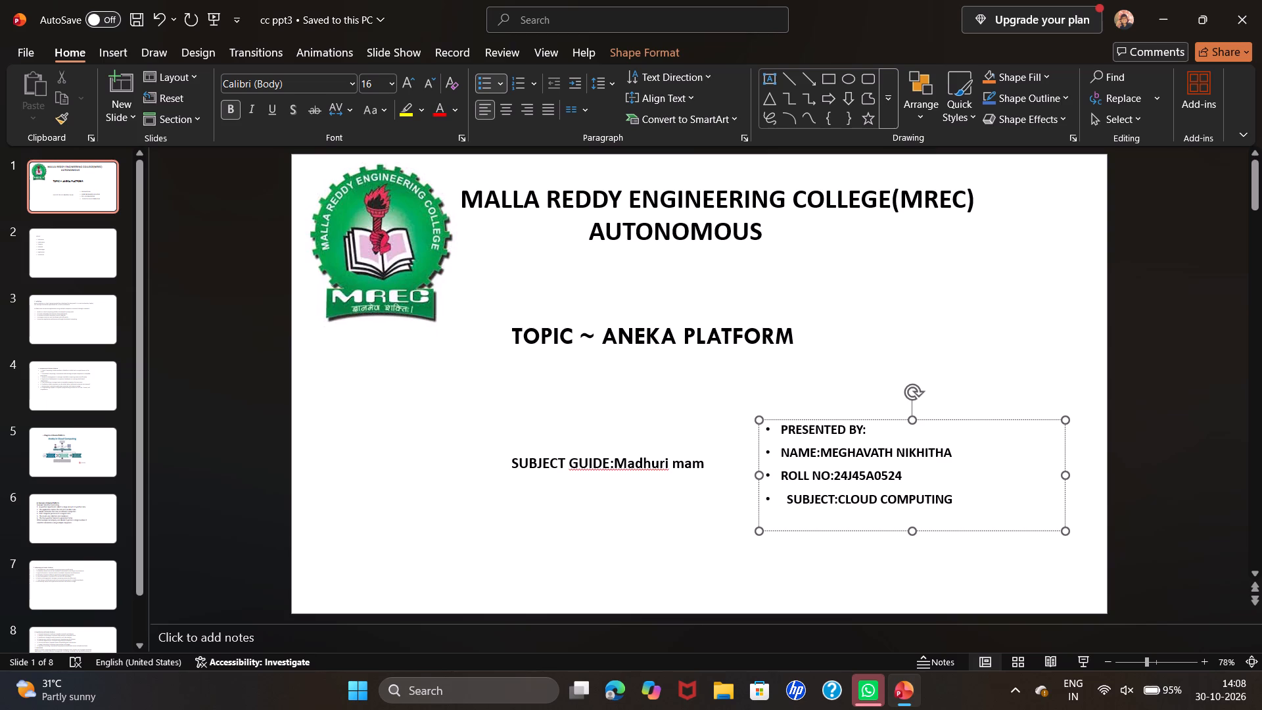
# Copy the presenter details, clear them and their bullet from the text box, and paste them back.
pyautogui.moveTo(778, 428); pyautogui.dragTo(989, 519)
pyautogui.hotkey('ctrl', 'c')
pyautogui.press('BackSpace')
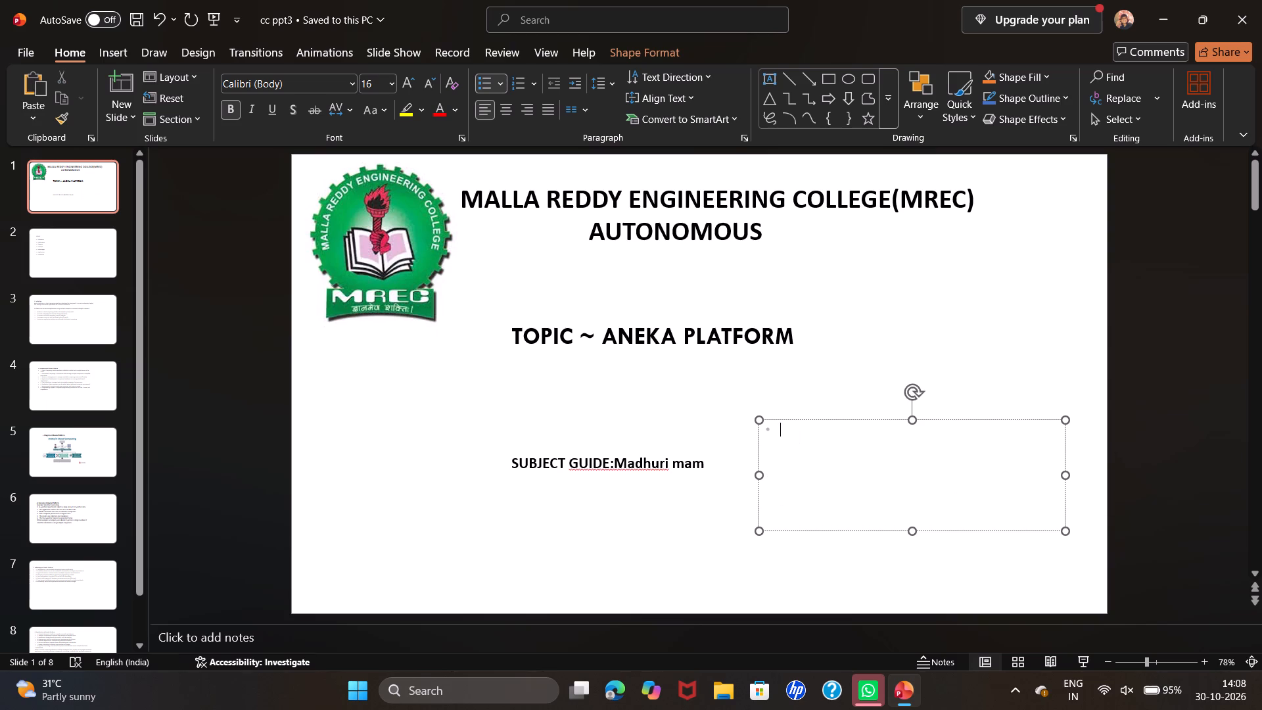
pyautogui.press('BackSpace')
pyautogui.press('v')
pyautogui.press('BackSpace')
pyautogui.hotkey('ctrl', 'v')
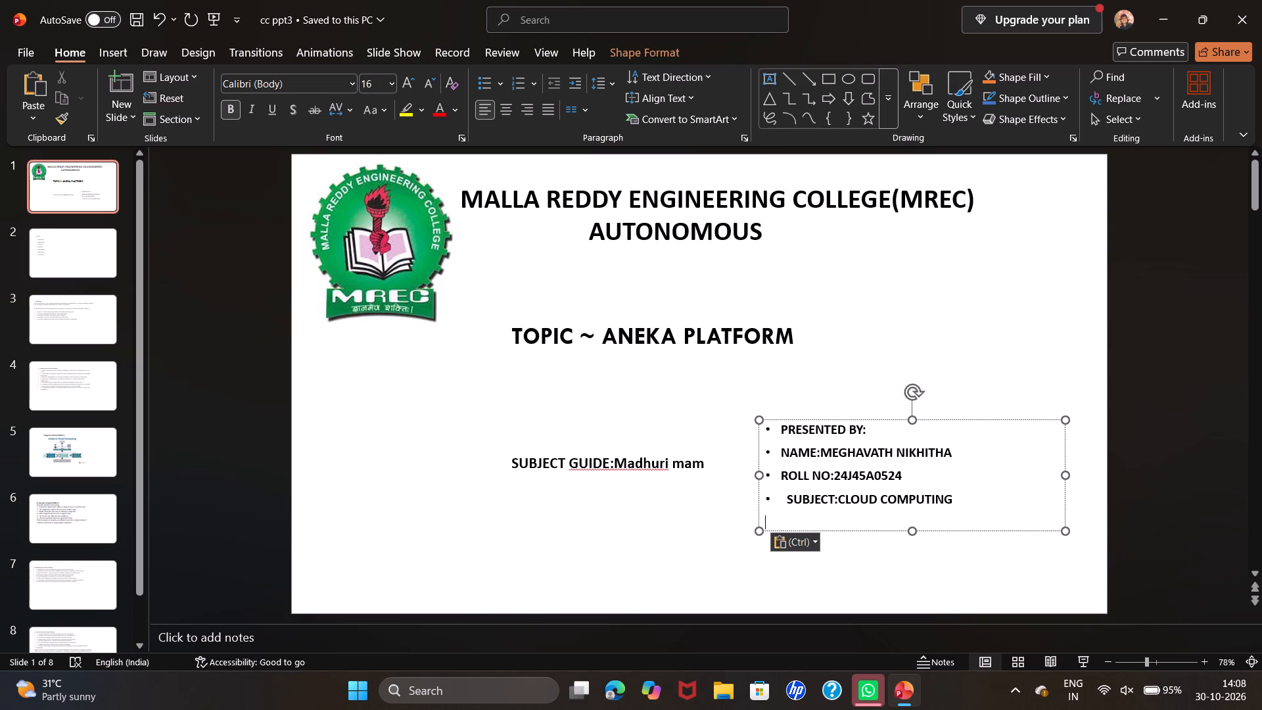
# Remove the bullets from all four presenter detail lines and the extra spaces before "SUBJECT", keeping each on its own line.
pyautogui.click(787, 502)
pyautogui.press('BackSpace')
pyautogui.press('BackSpace')
pyautogui.press('BackSpace')
pyautogui.press('BackSpace')
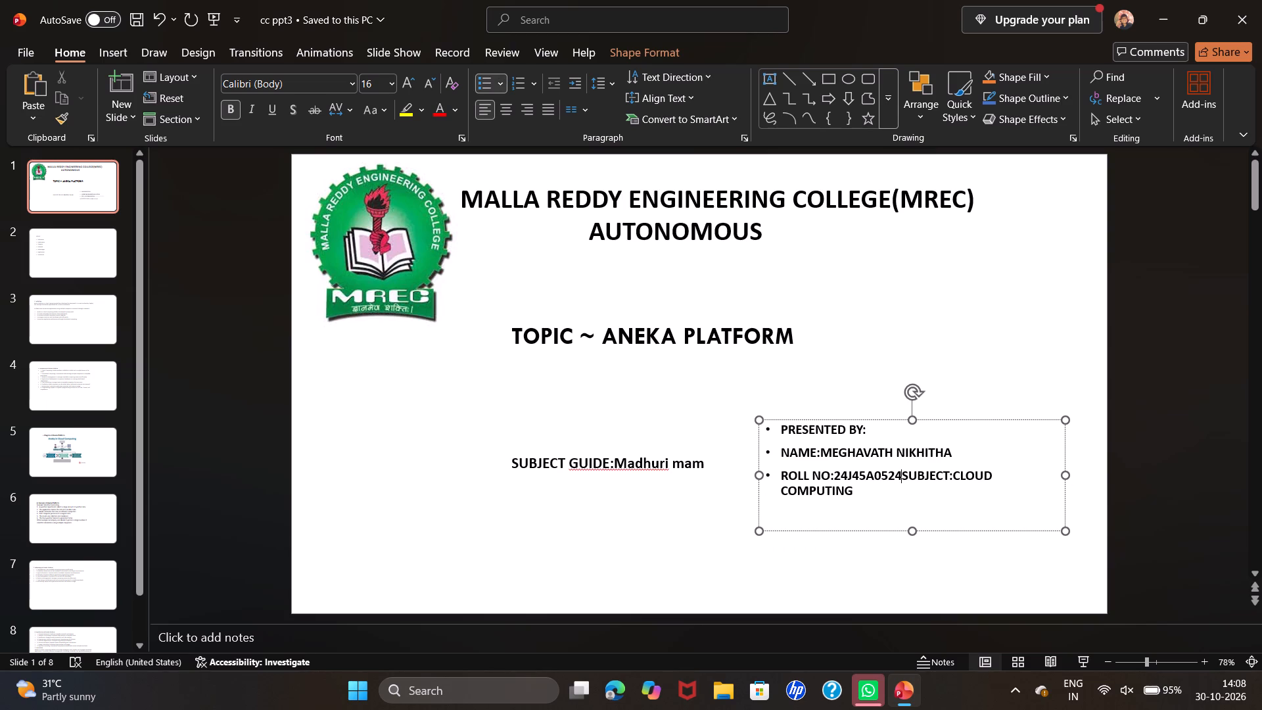
pyautogui.press('Return')
pyautogui.press('BackSpace')
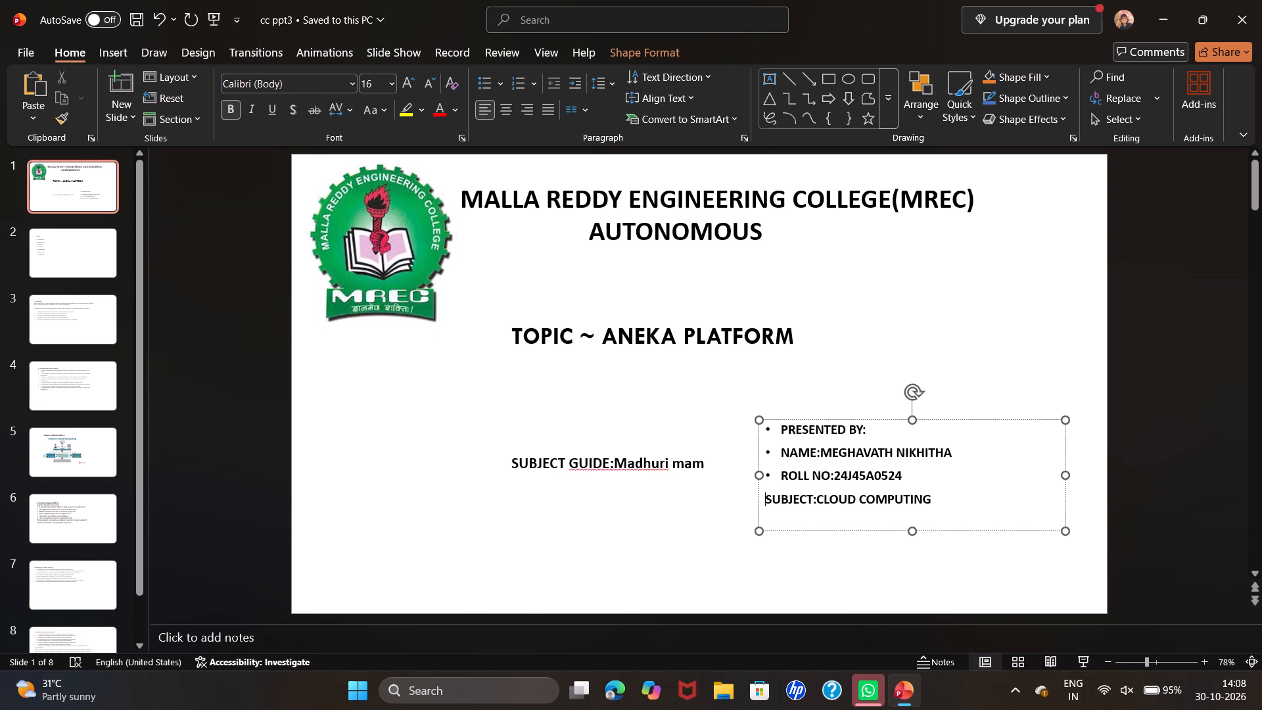
pyautogui.click(779, 476)
pyautogui.press('BackSpace')
pyautogui.press('Up')
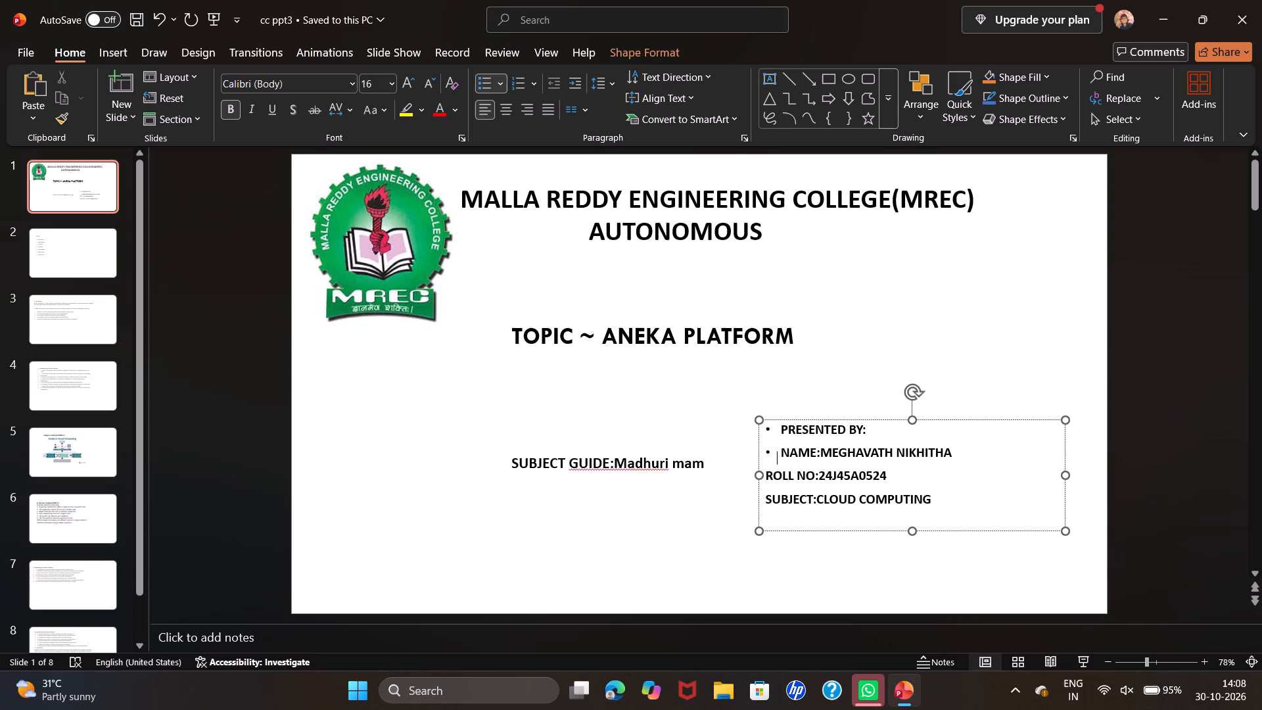
pyautogui.press('Right')
pyautogui.press('Left')
pyautogui.press('BackSpace')
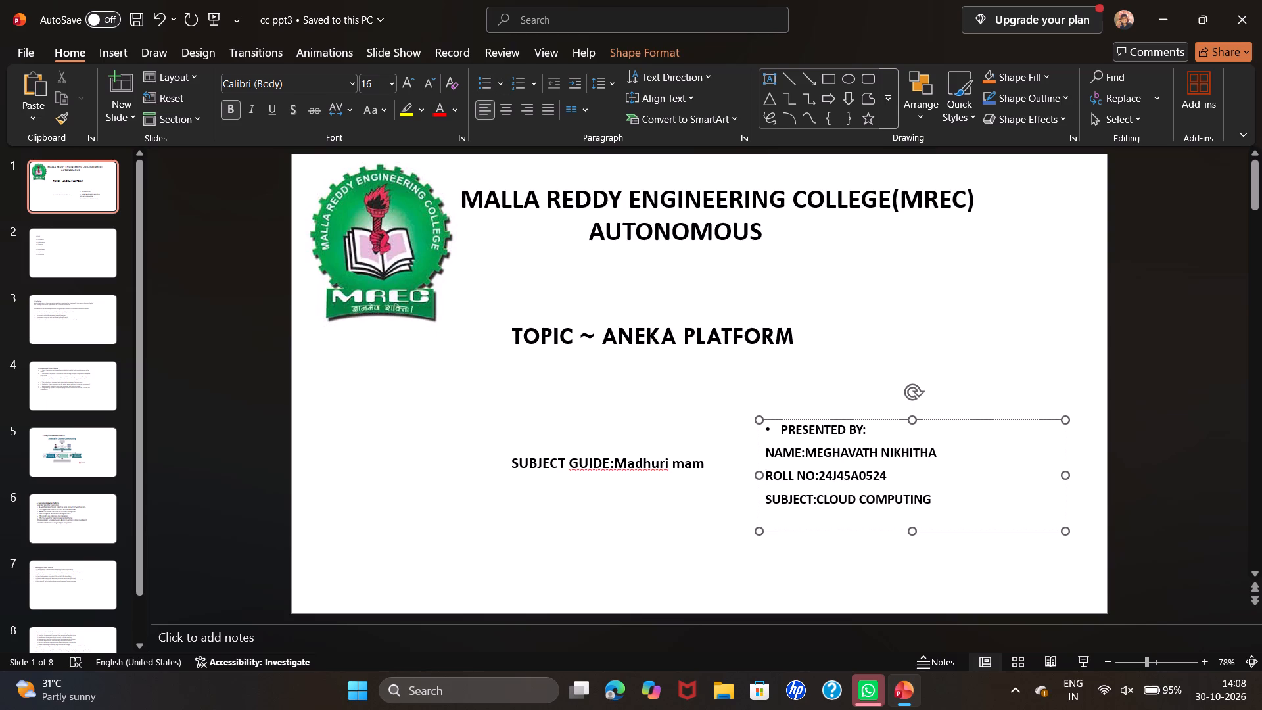
pyautogui.press('Up')
pyautogui.press('BackSpace')
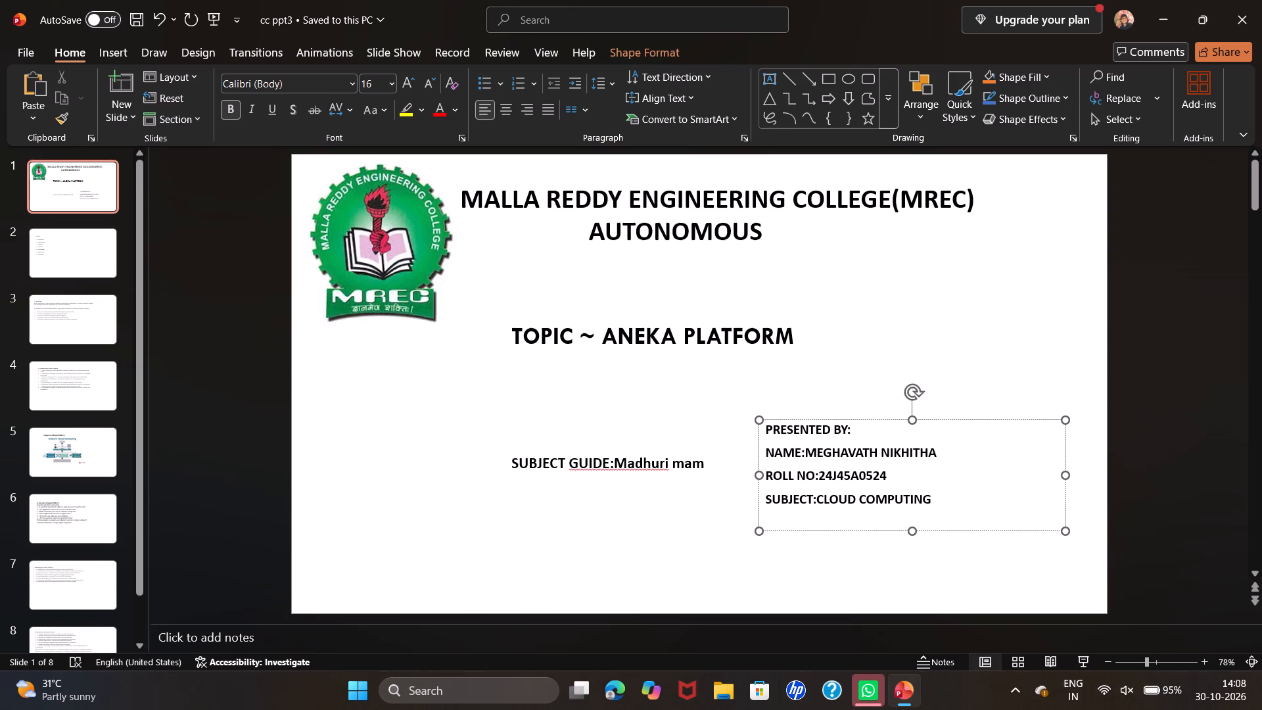
# Replace the presenter's name on the "NAME:" line with the new presenter's name in capitals.
pyautogui.click(939, 454)
pyautogui.press('BackSpace')
pyautogui.press('BackSpace')
pyautogui.press('BackSpace')
pyautogui.press('BackSpace')
pyautogui.press('BackSpace')
pyautogui.press('BackSpace')
pyautogui.press('BackSpace')
pyautogui.press('BackSpace')
pyautogui.press('BackSpace')
pyautogui.press('BackSpace')
pyautogui.press('BackSpace')
pyautogui.press('BackSpace')
pyautogui.press('BackSpace')
pyautogui.press('BackSpace')
pyautogui.press('BackSpace')
pyautogui.press('BackSpace')
pyautogui.press('BackSpace')
pyautogui.press('BackSpace')
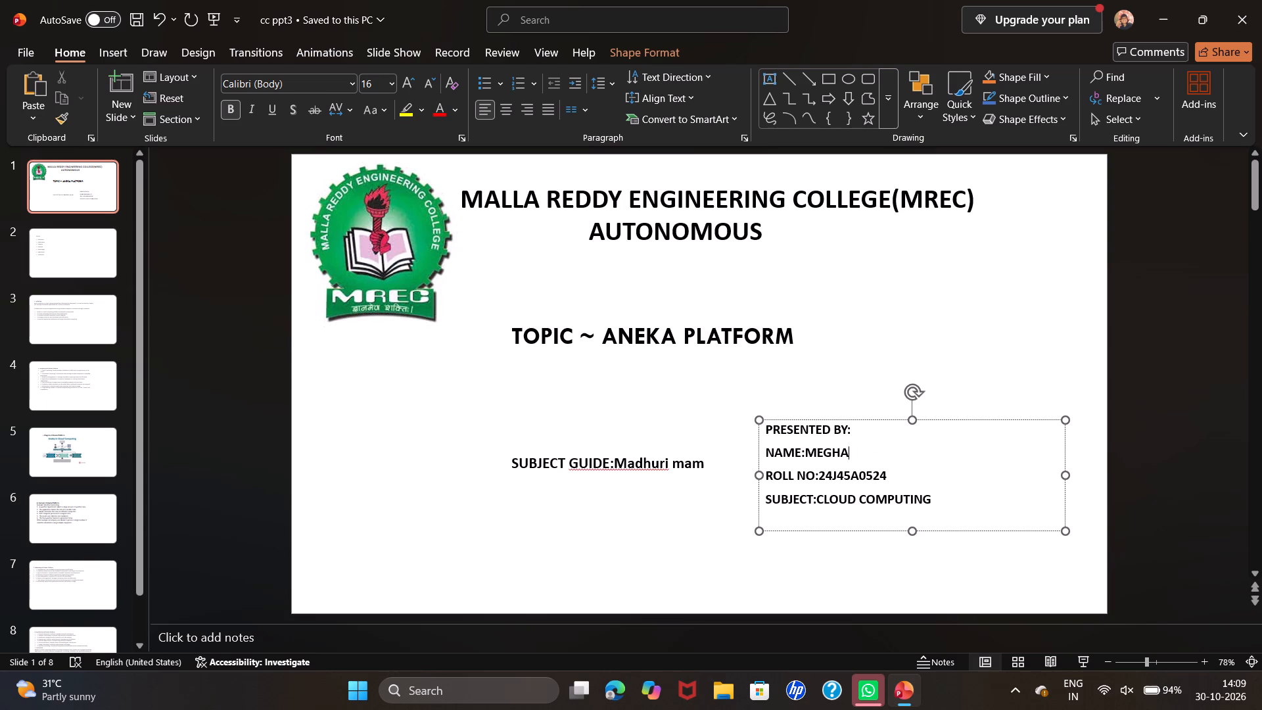
pyautogui.press('BackSpace')
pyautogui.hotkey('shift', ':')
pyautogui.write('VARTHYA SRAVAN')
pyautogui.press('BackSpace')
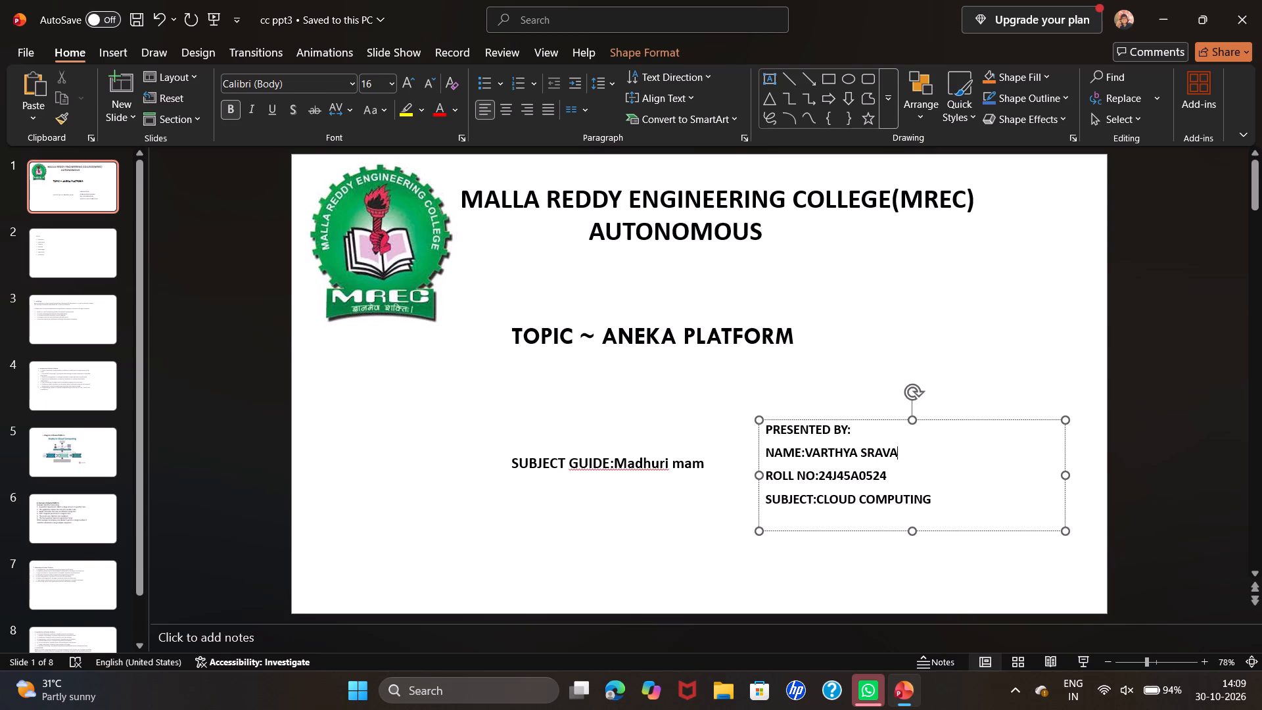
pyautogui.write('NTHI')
# Move the "SUBJECT GUIDE" text box to just below the "SUBJECT:CLOUD COMPUTING" line.
pyautogui.click(892, 475)
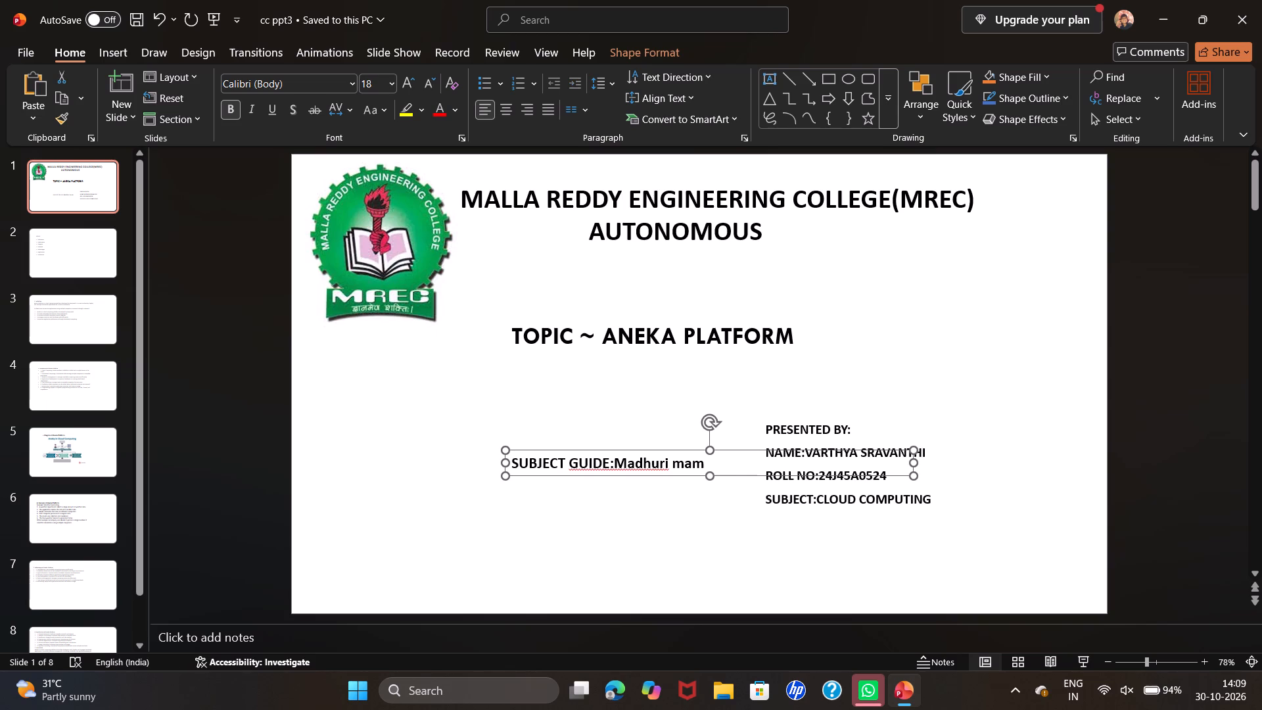
pyautogui.moveTo(713, 461); pyautogui.dragTo(899, 531)
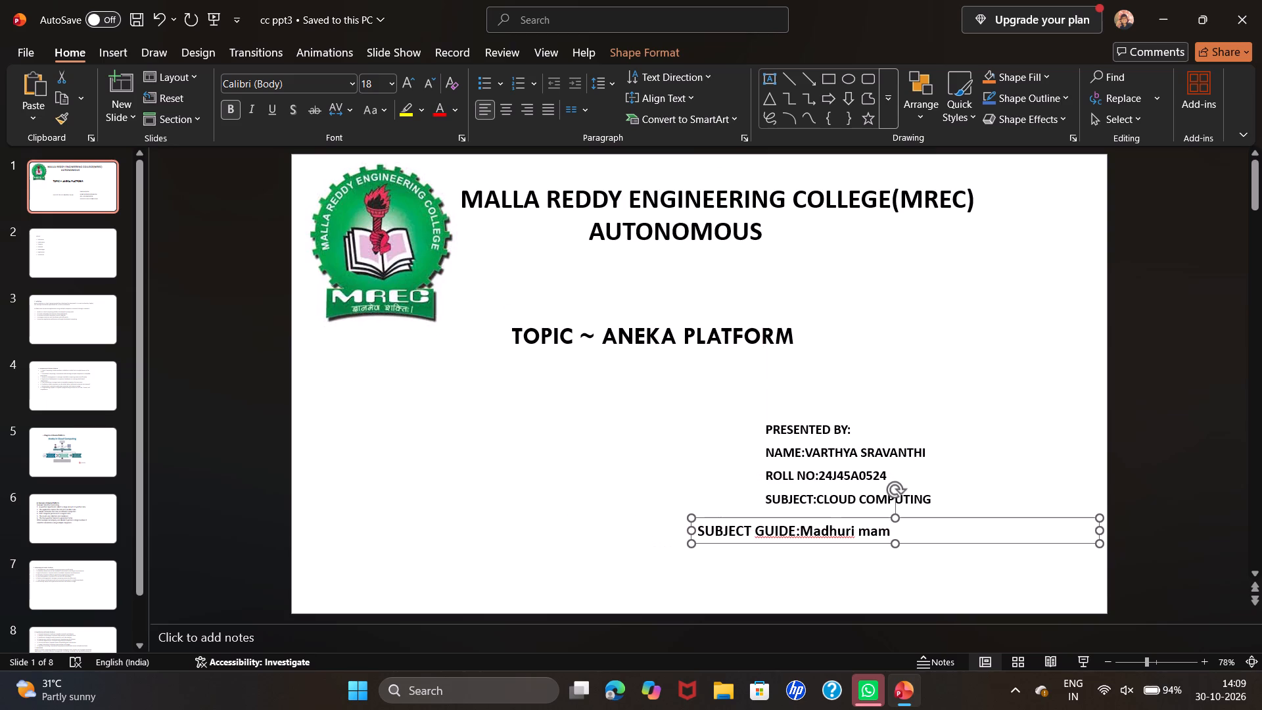
# Replace the roll number on the "ROLL NO:" line with the new presenter's roll number.
pyautogui.click(892, 473)
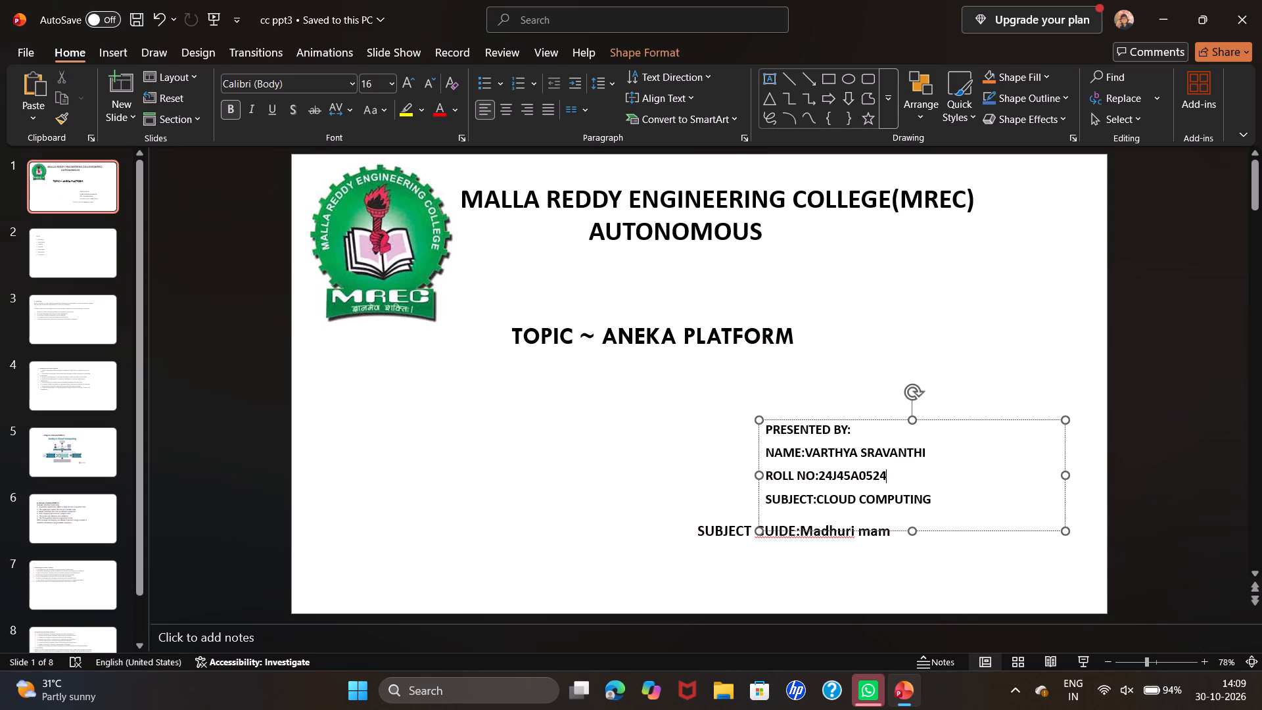
pyautogui.press('BackSpace')
pyautogui.press('BackSpace')
pyautogui.press('BackSpace')
pyautogui.press('BackSpace')
pyautogui.press('BackSpace')
pyautogui.press('BackSpace')
pyautogui.press('BackSpace')
pyautogui.press('BackSpace')
pyautogui.press('BackSpace')
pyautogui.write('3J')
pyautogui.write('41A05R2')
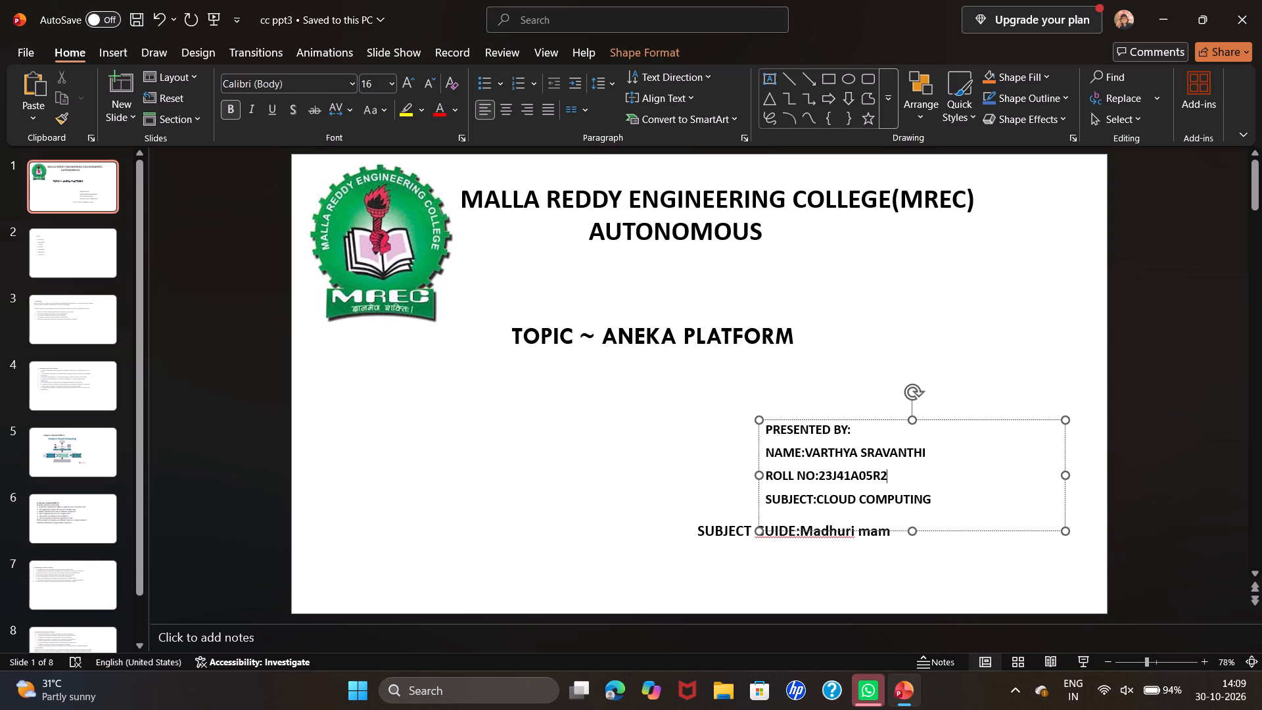
# Add a "GUIDE:" line with the subject guide's first name in capitals below the "SUBJECT:CLOUD COMPUTING" line.
pyautogui.click(941, 496)
pyautogui.press('Return')
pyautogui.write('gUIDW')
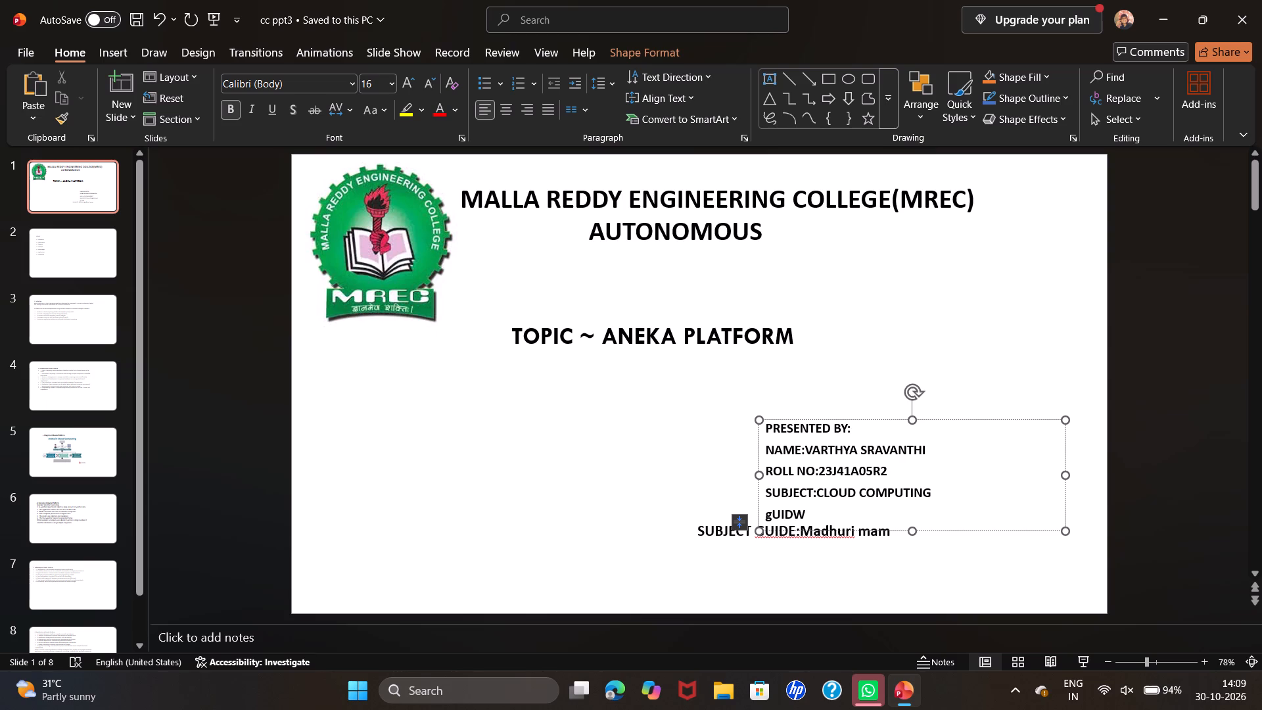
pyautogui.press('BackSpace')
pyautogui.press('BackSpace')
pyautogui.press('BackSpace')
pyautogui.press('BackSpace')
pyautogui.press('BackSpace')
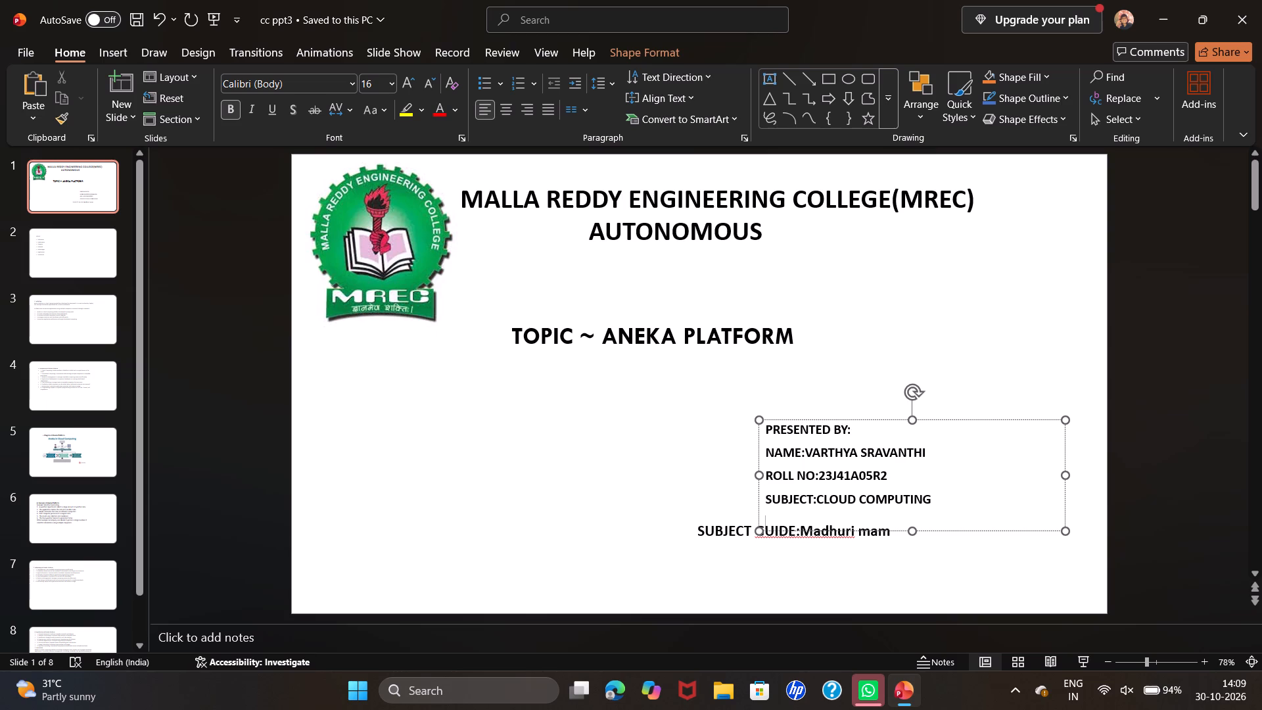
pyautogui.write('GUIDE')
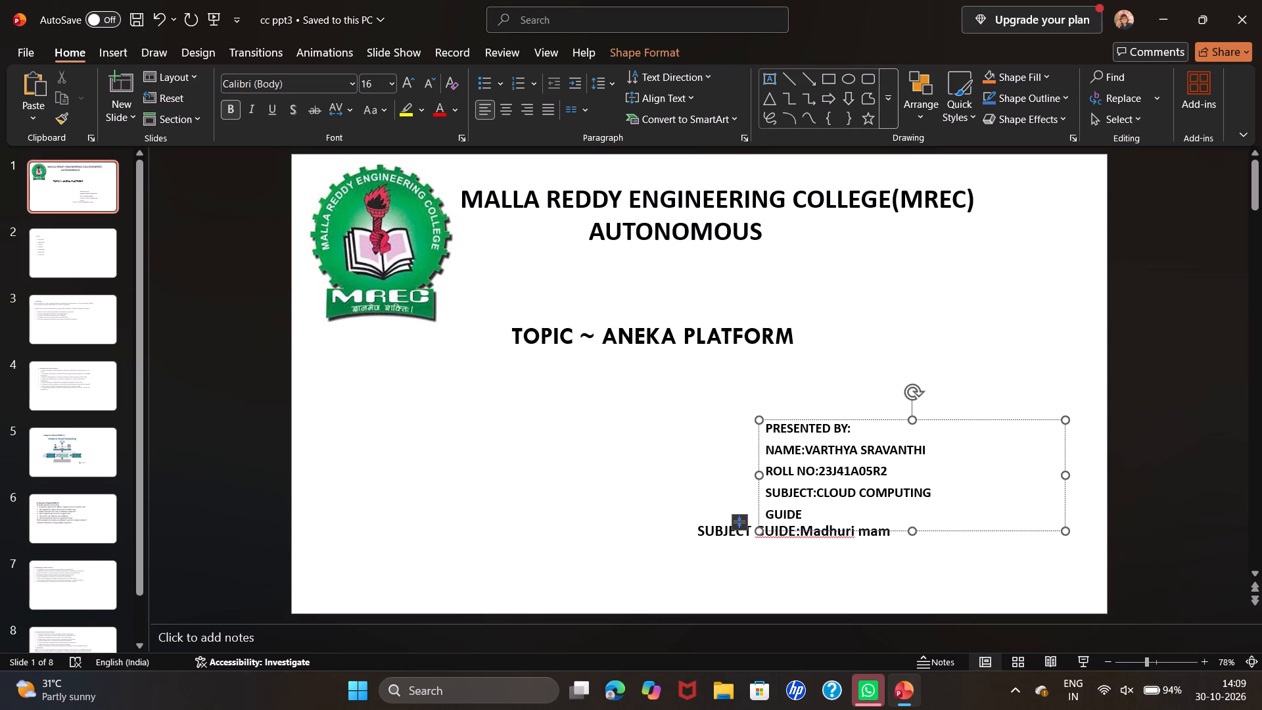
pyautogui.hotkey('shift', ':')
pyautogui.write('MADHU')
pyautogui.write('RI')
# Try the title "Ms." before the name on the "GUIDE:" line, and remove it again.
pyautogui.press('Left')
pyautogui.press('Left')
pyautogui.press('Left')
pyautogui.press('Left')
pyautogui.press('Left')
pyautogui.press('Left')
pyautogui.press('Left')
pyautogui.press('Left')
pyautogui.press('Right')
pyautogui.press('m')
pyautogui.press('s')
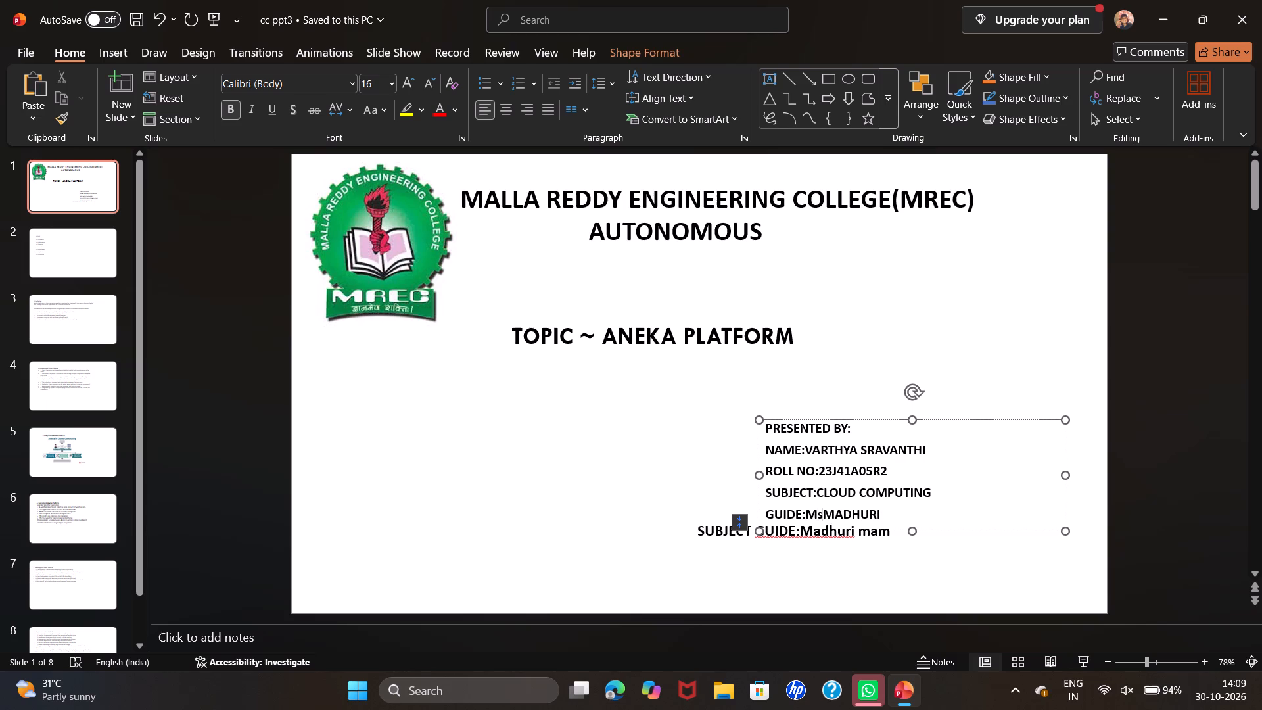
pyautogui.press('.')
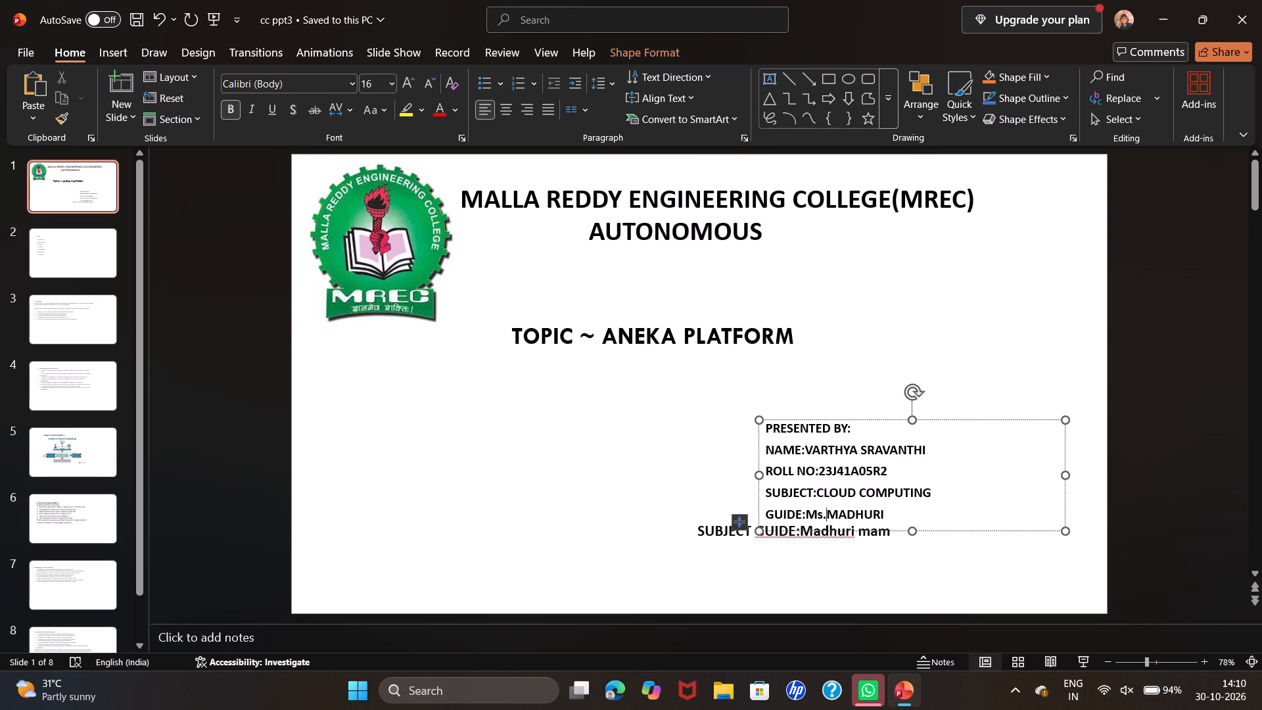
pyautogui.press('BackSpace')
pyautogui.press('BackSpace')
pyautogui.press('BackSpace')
# Clear the text of the separate "SUBJECT GUIDE" text box and cut the empty box from the title slide.
pyautogui.click(726, 530)
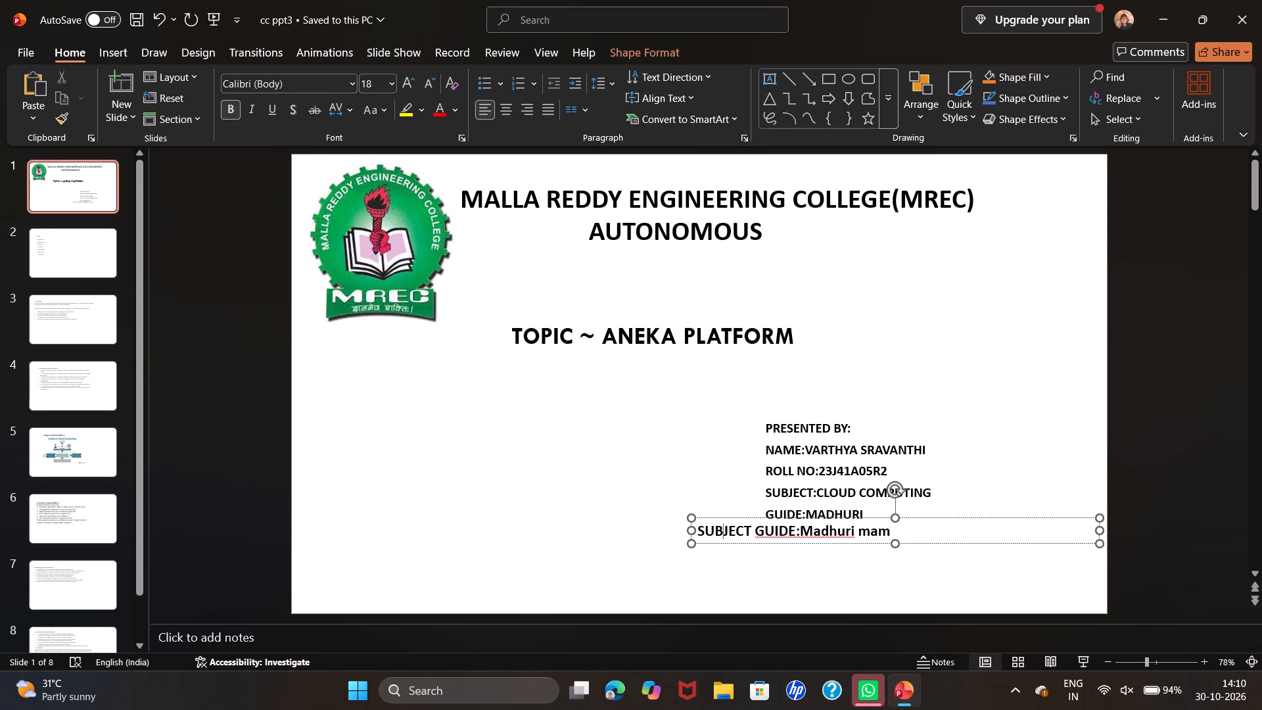
pyautogui.click(892, 532)
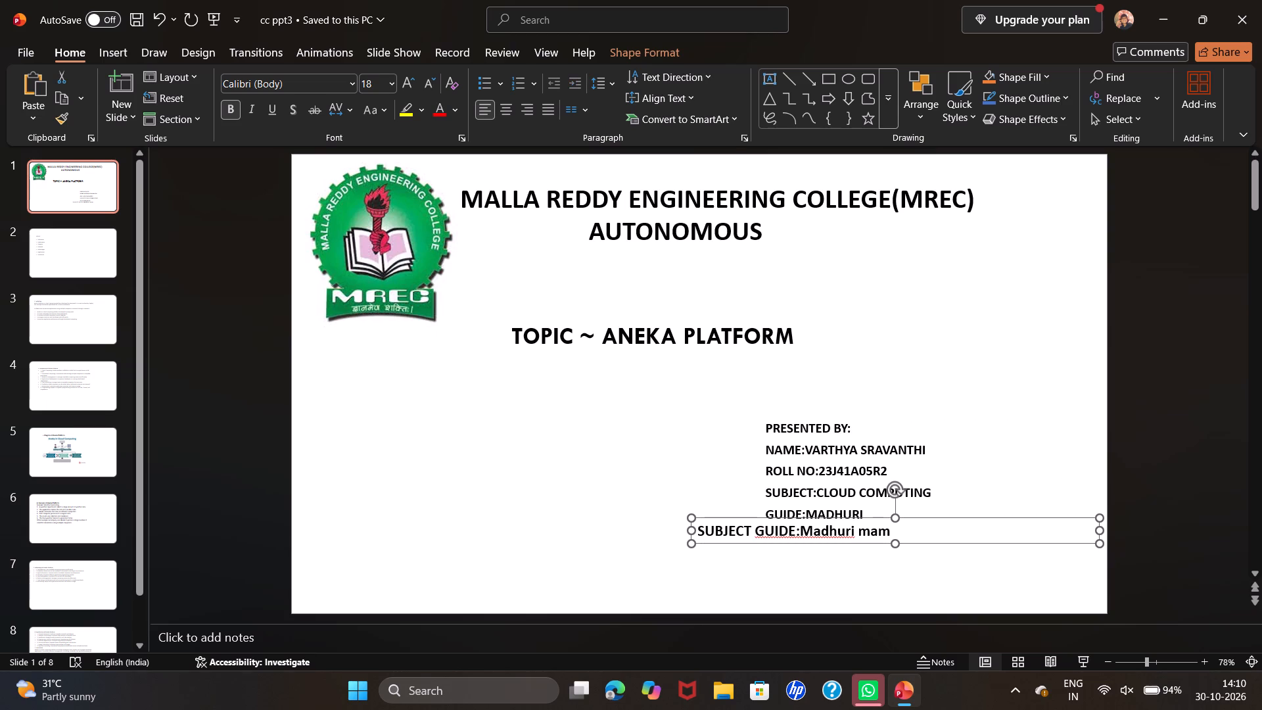
pyautogui.click(878, 531)
pyautogui.press('Right')
pyautogui.press('BackSpace')
pyautogui.press('BackSpace')
pyautogui.press('BackSpace')
pyautogui.press('BackSpace')
pyautogui.press('BackSpace')
pyautogui.press('BackSpace')
pyautogui.press('BackSpace')
pyautogui.press('BackSpace')
pyautogui.press('BackSpace')
pyautogui.press('BackSpace')
pyautogui.press('BackSpace')
pyautogui.press('BackSpace')
pyautogui.press('BackSpace')
pyautogui.press('BackSpace')
pyautogui.press('BackSpace')
pyautogui.press('BackSpace')
pyautogui.press('BackSpace')
pyautogui.press('BackSpace')
pyautogui.press('BackSpace')
pyautogui.press('BackSpace')
pyautogui.press('BackSpace')
pyautogui.press('BackSpace')
pyautogui.press('BackSpace')
pyautogui.press('BackSpace')
pyautogui.press('BackSpace')
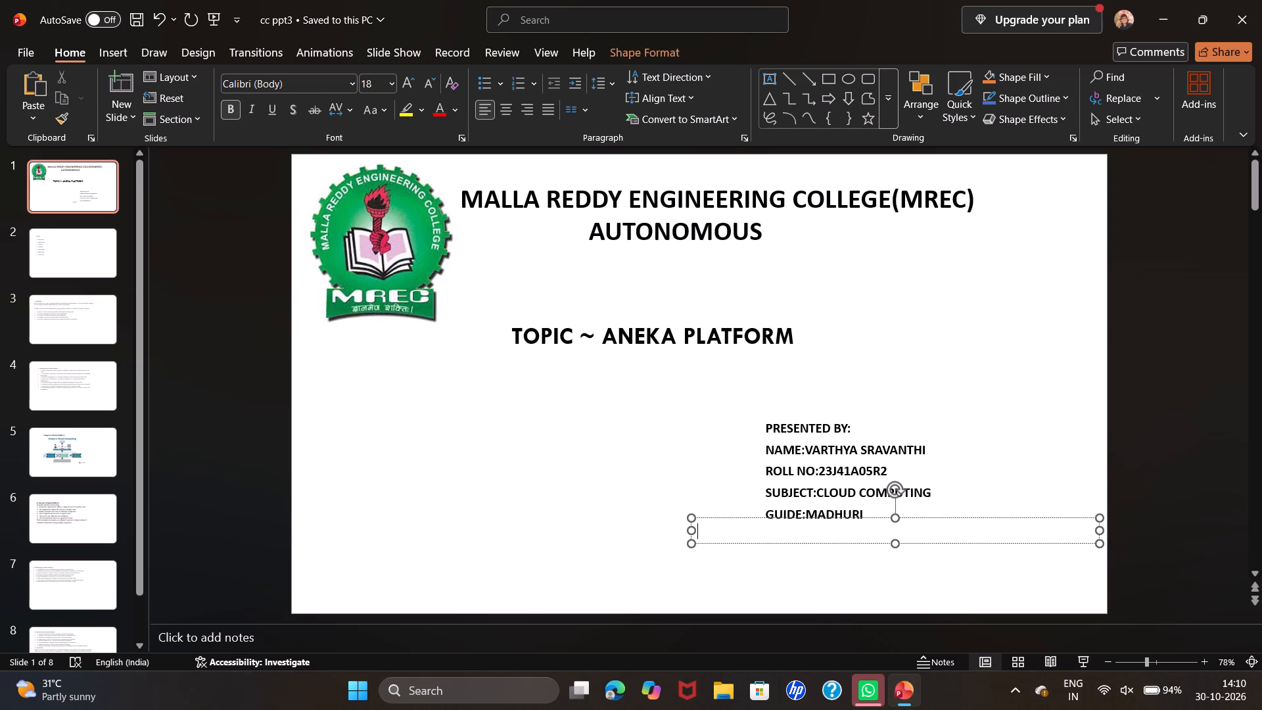
pyautogui.rightClick(724, 525)
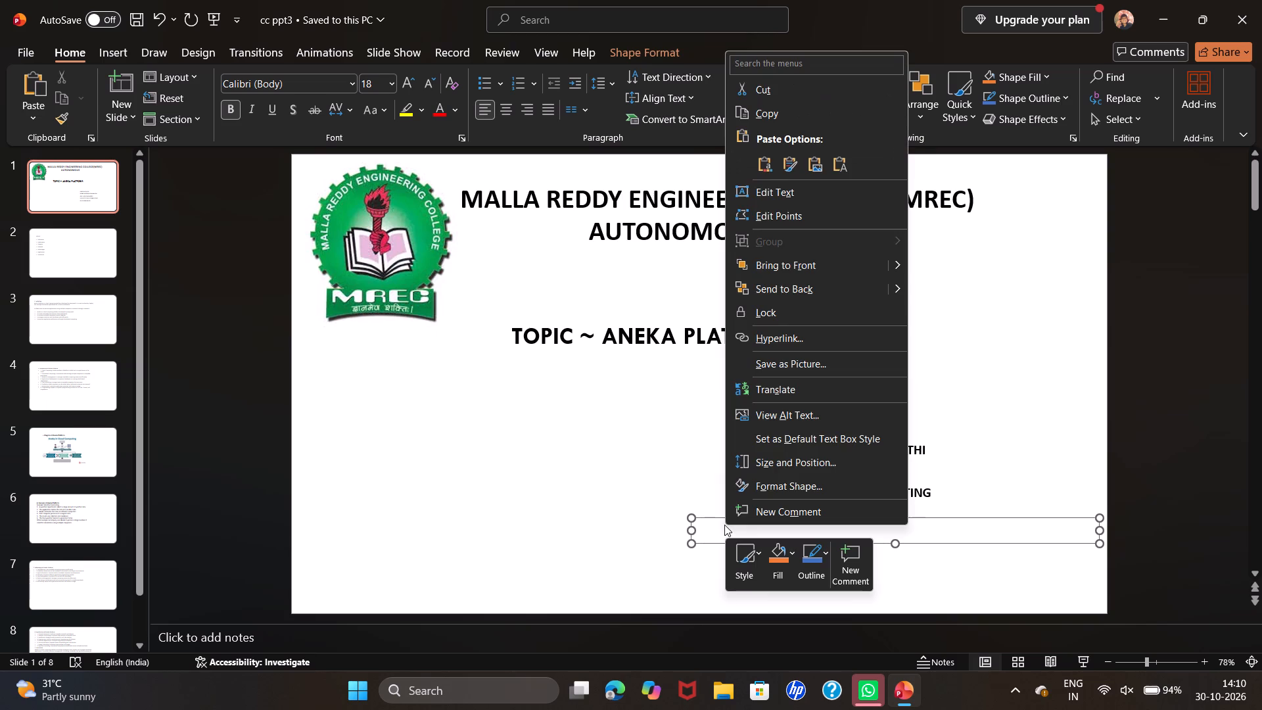
pyautogui.click(776, 85)
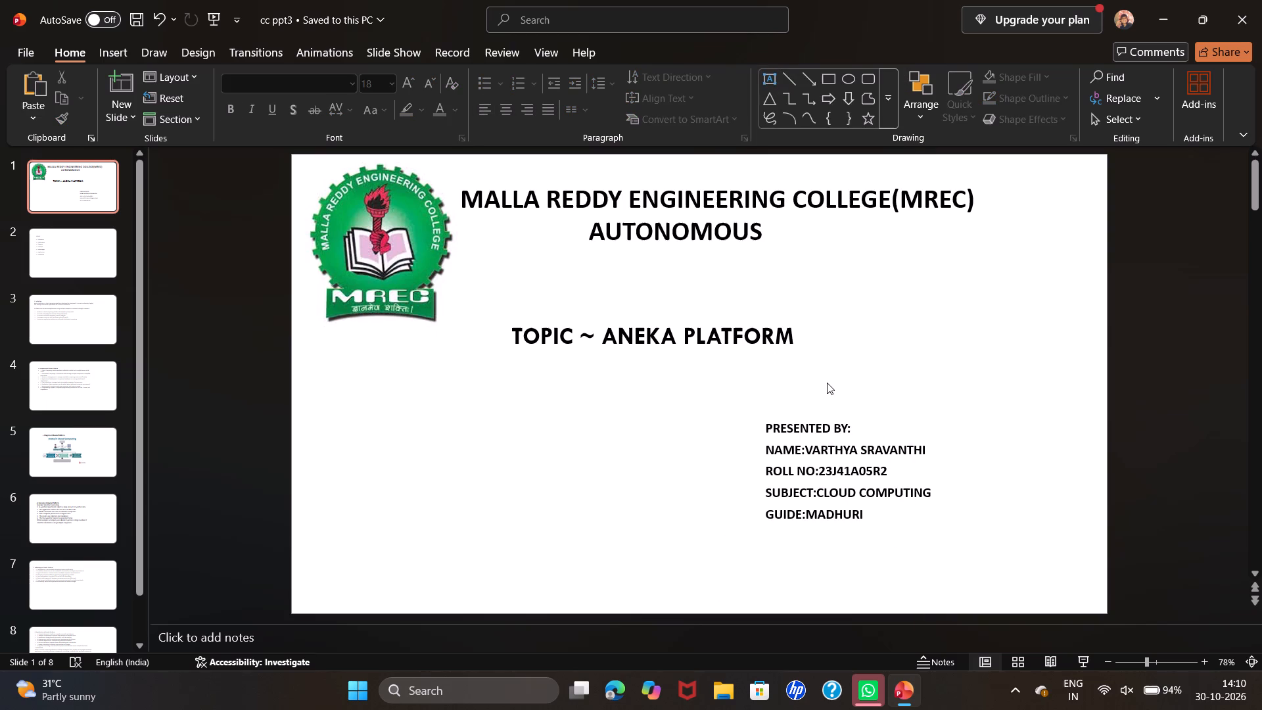
# Set the "INDEX" heading on slide 2 to font size 32.
pyautogui.click(99, 247)
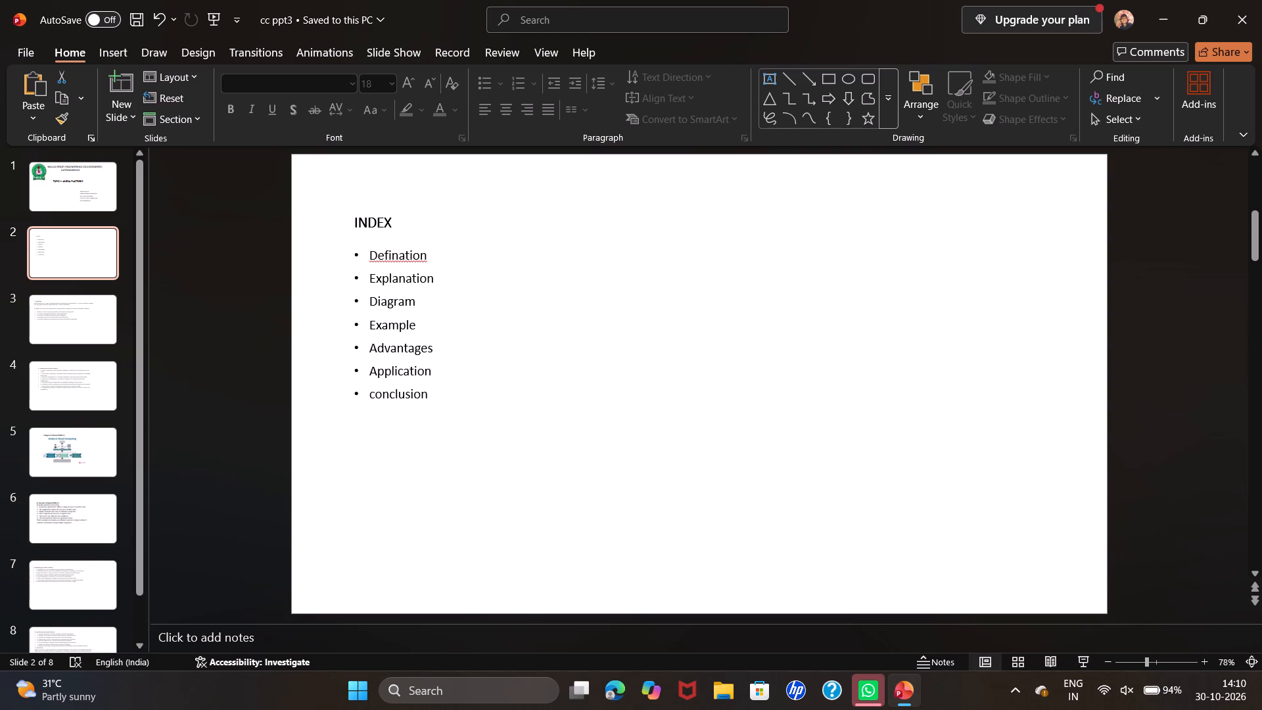
pyautogui.moveTo(356, 218); pyautogui.dragTo(434, 250)
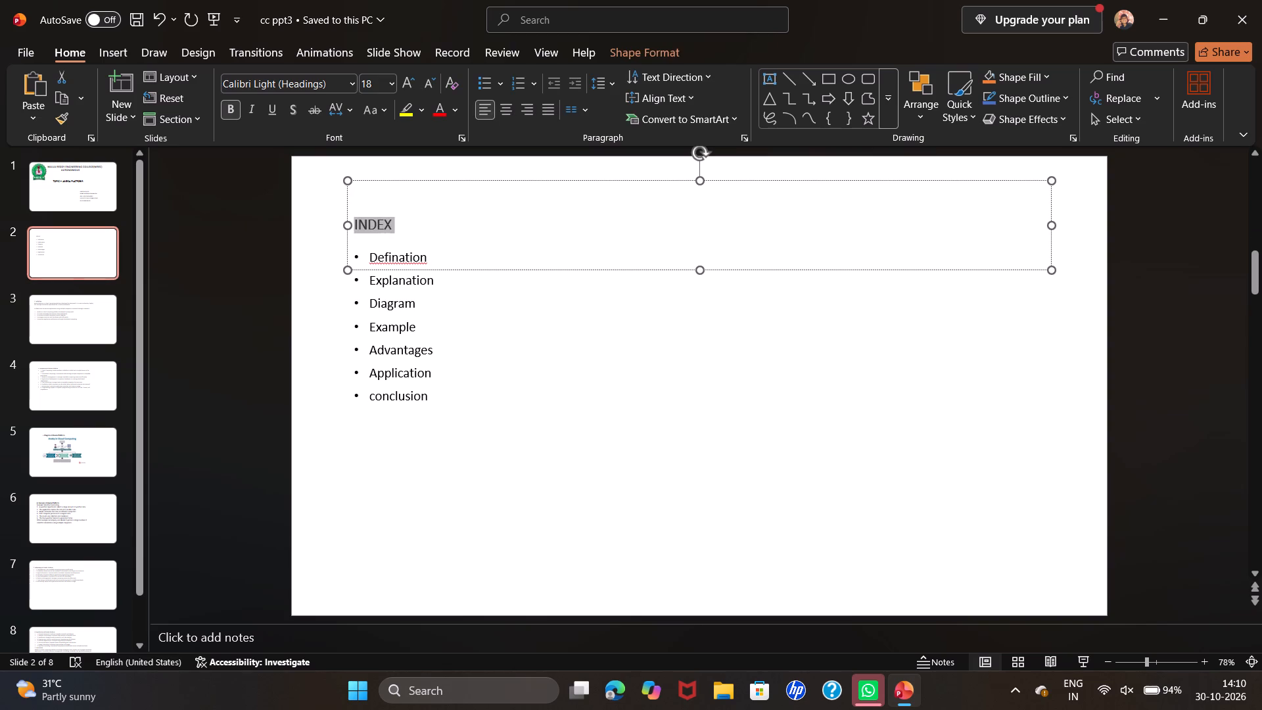
pyautogui.moveTo(434, 250); pyautogui.dragTo(434, 250)
pyautogui.click(560, 203)
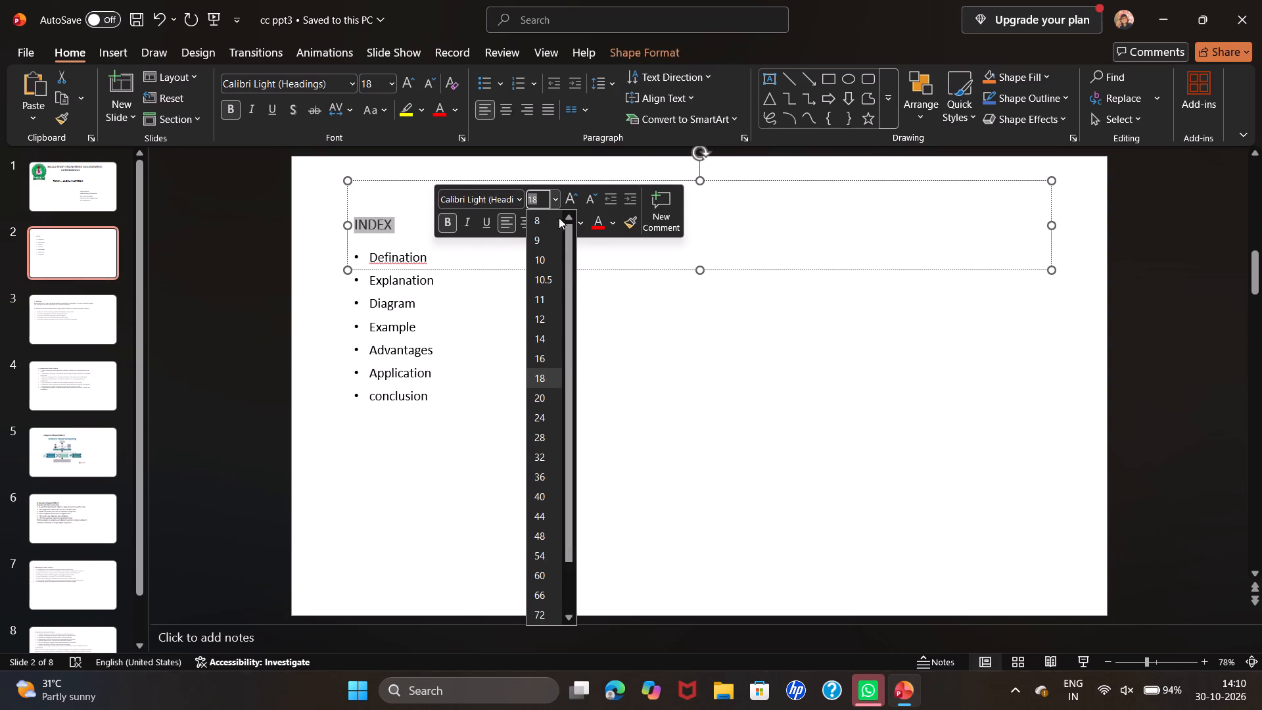
pyautogui.click(543, 458)
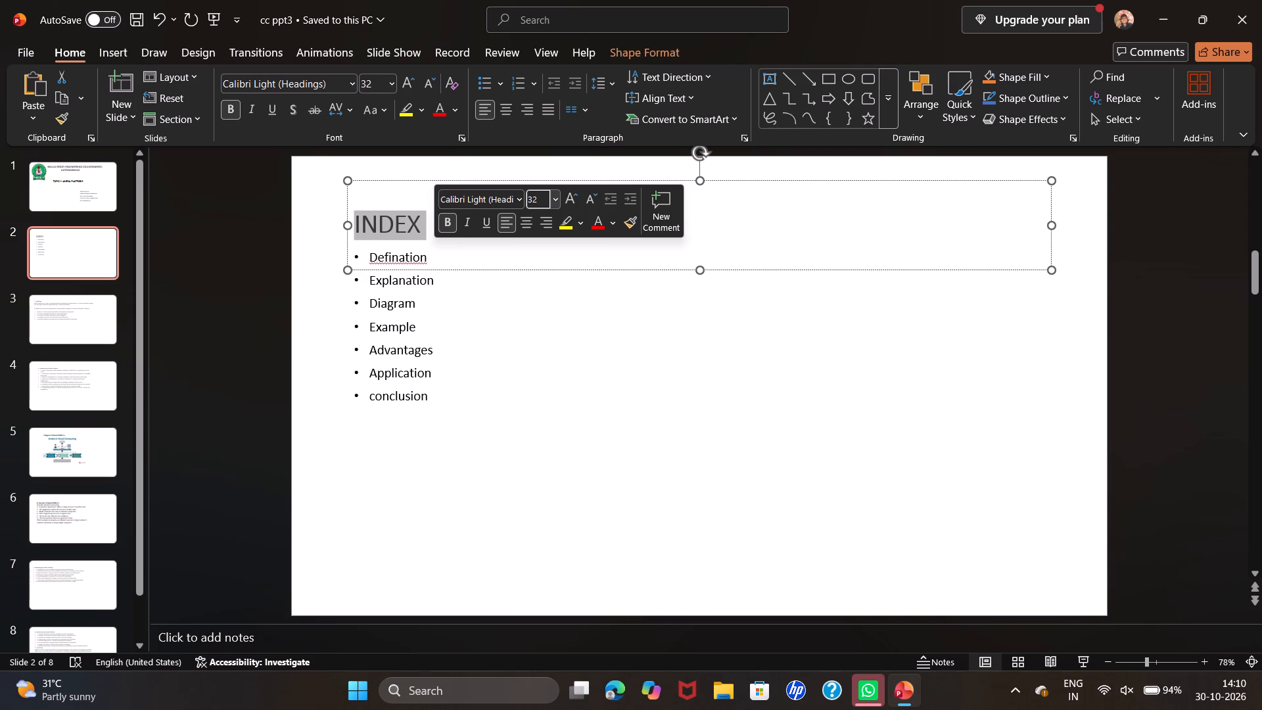
# Make all the bulleted index items from "Defination" to "conclusion" bold and set their font size to 18.
pyautogui.moveTo(359, 253); pyautogui.dragTo(436, 398)
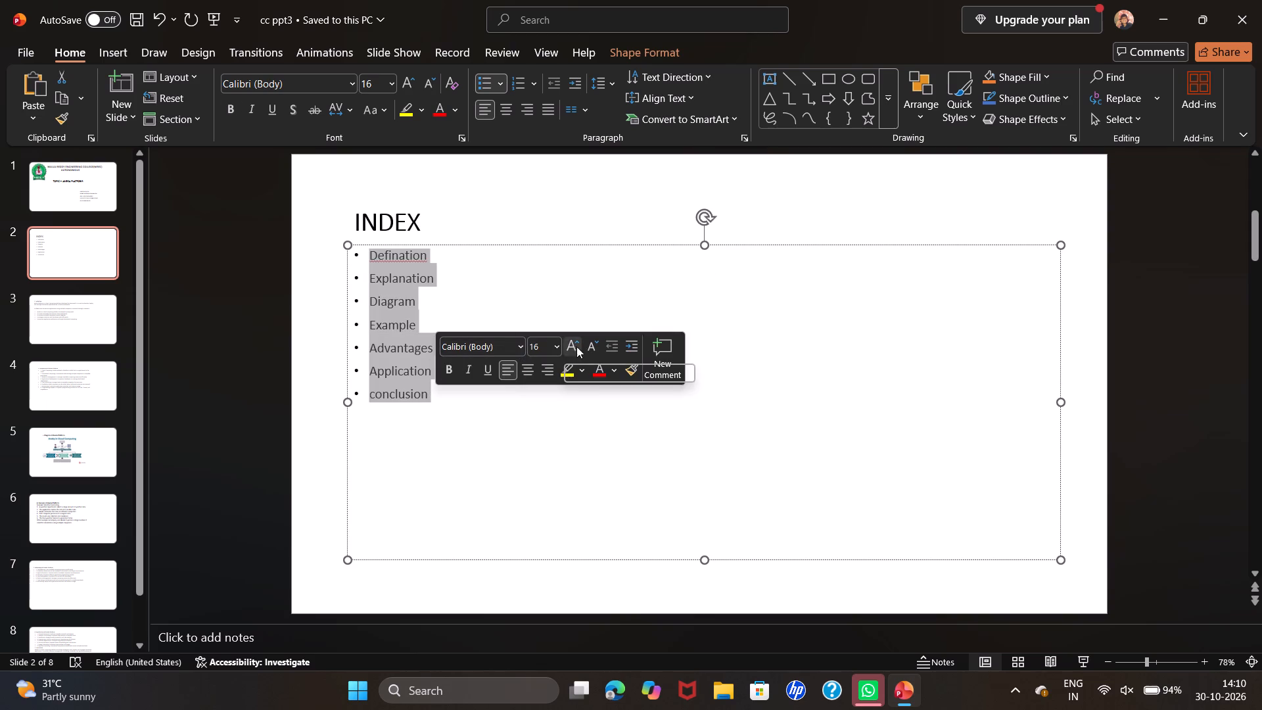
pyautogui.click(452, 374)
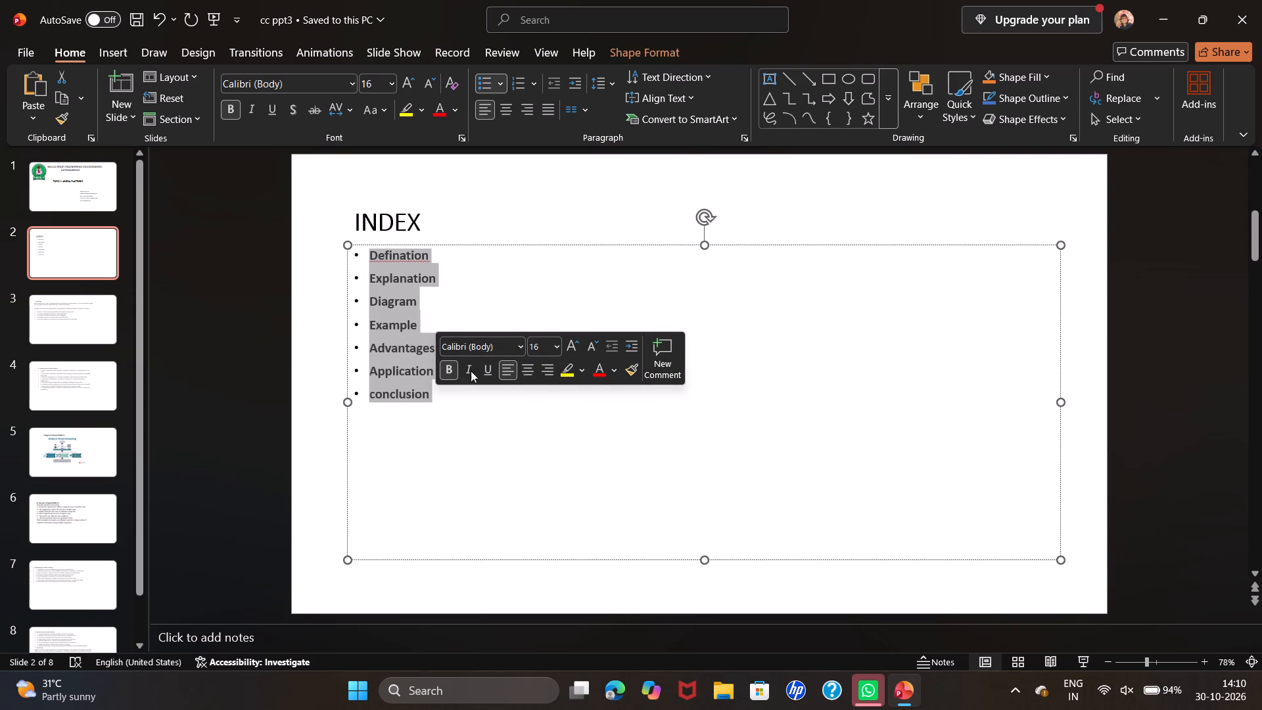
pyautogui.click(561, 348)
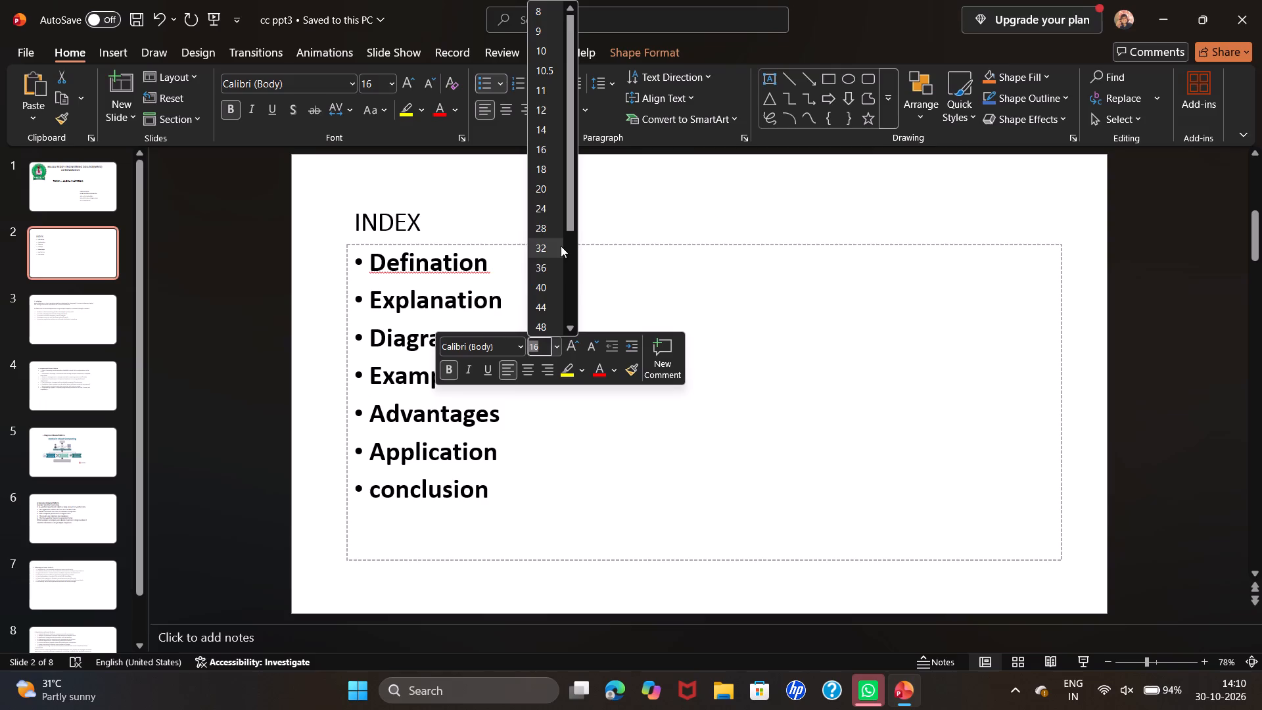
pyautogui.click(541, 165)
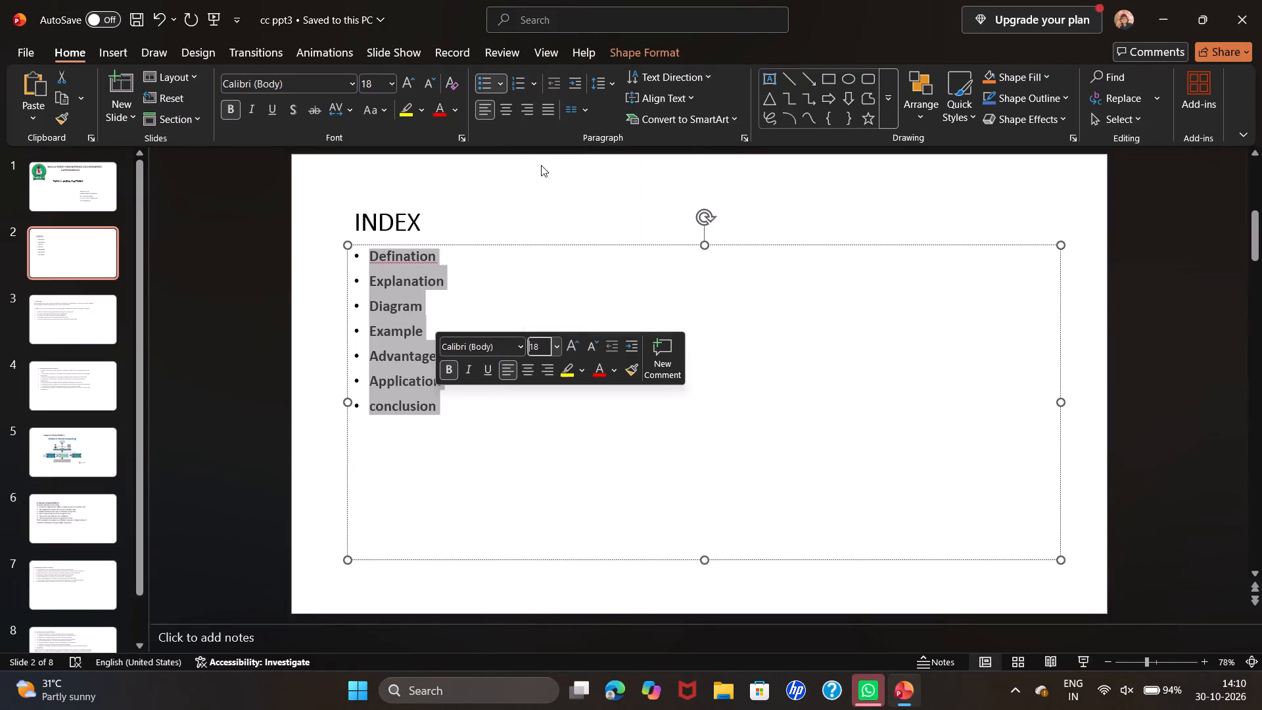
pyautogui.click(492, 208)
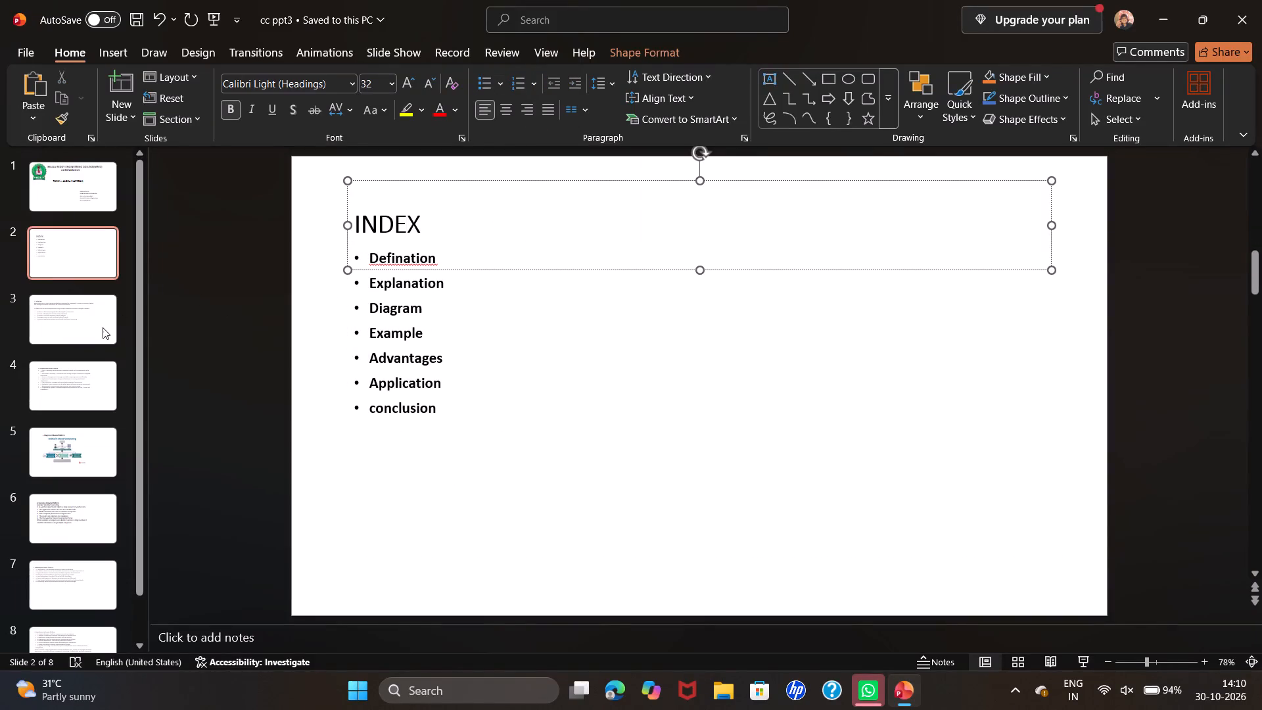
# Go to the Definition slide and turn on AutoSave, uploading the presentation to OneDrive - Personal.
pyautogui.click(97, 322)
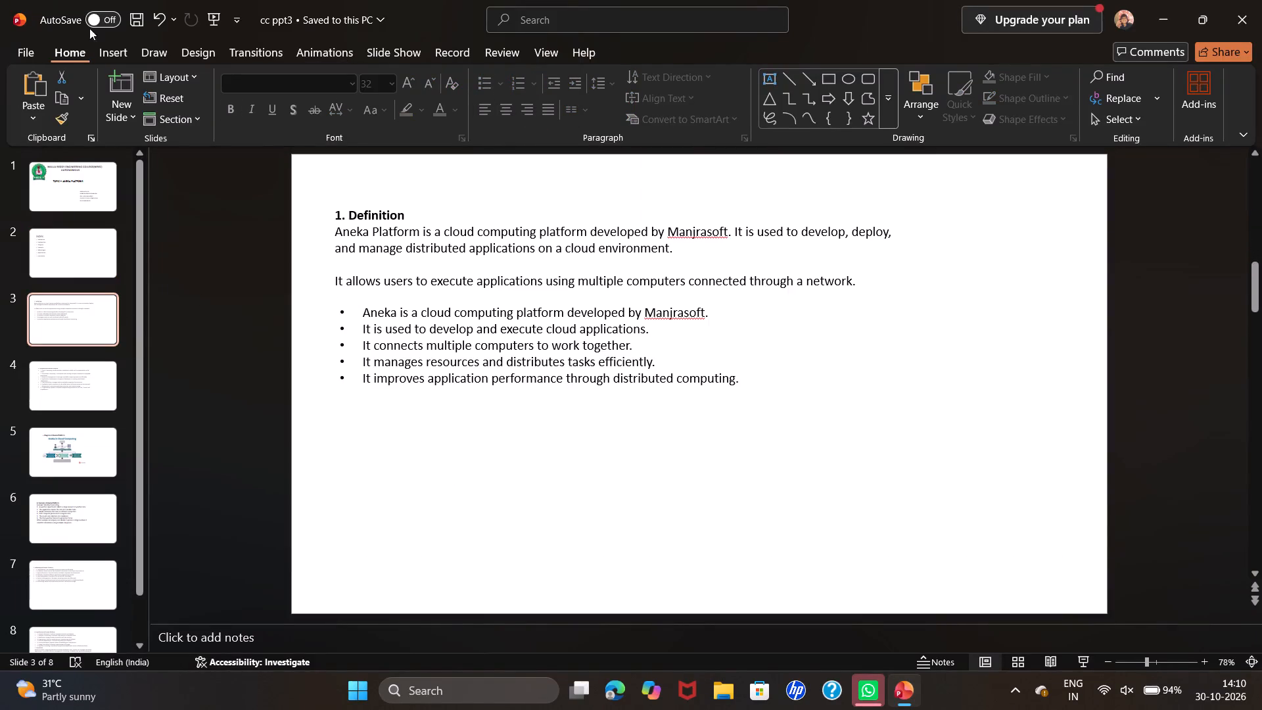
pyautogui.click(101, 12)
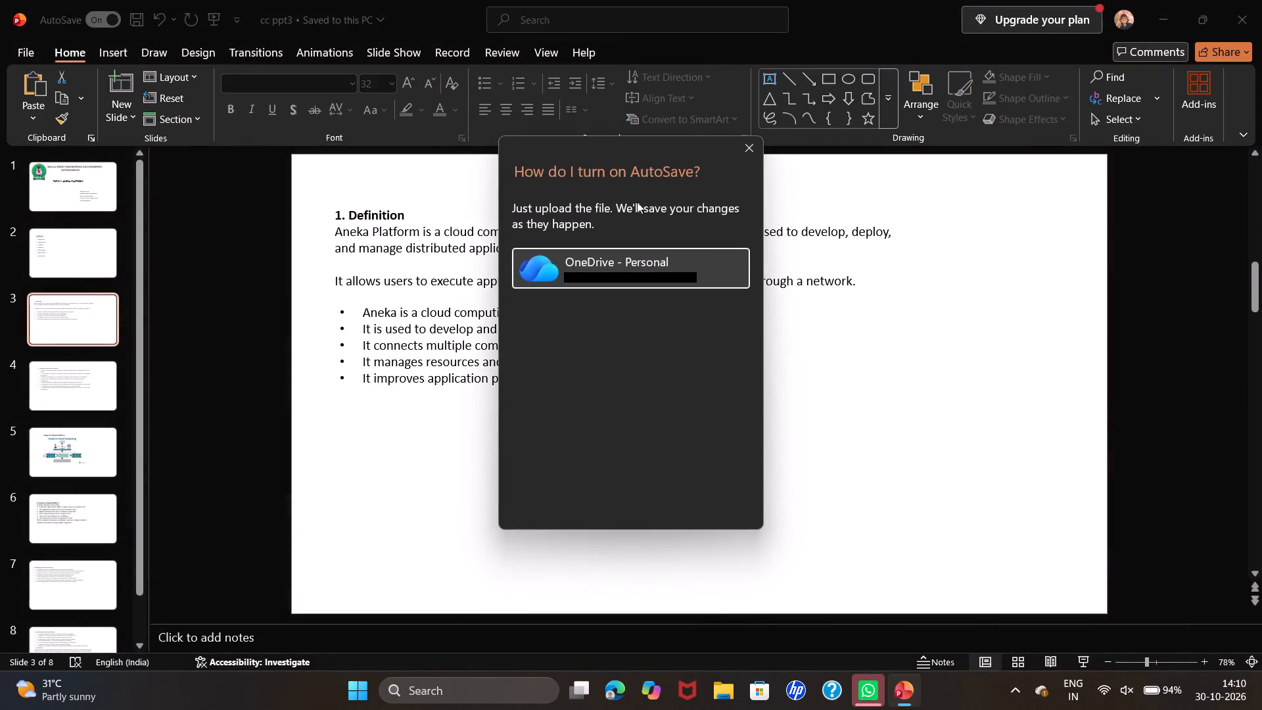
pyautogui.click(594, 271)
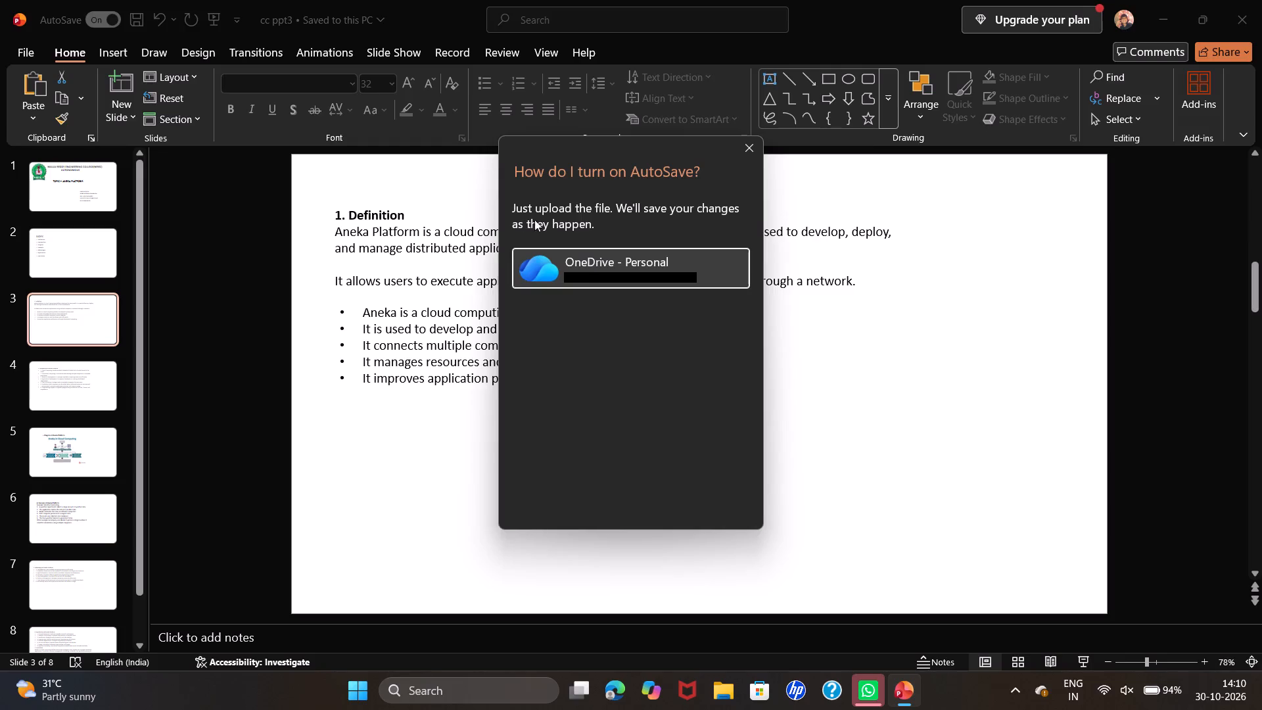
pyautogui.click(582, 270)
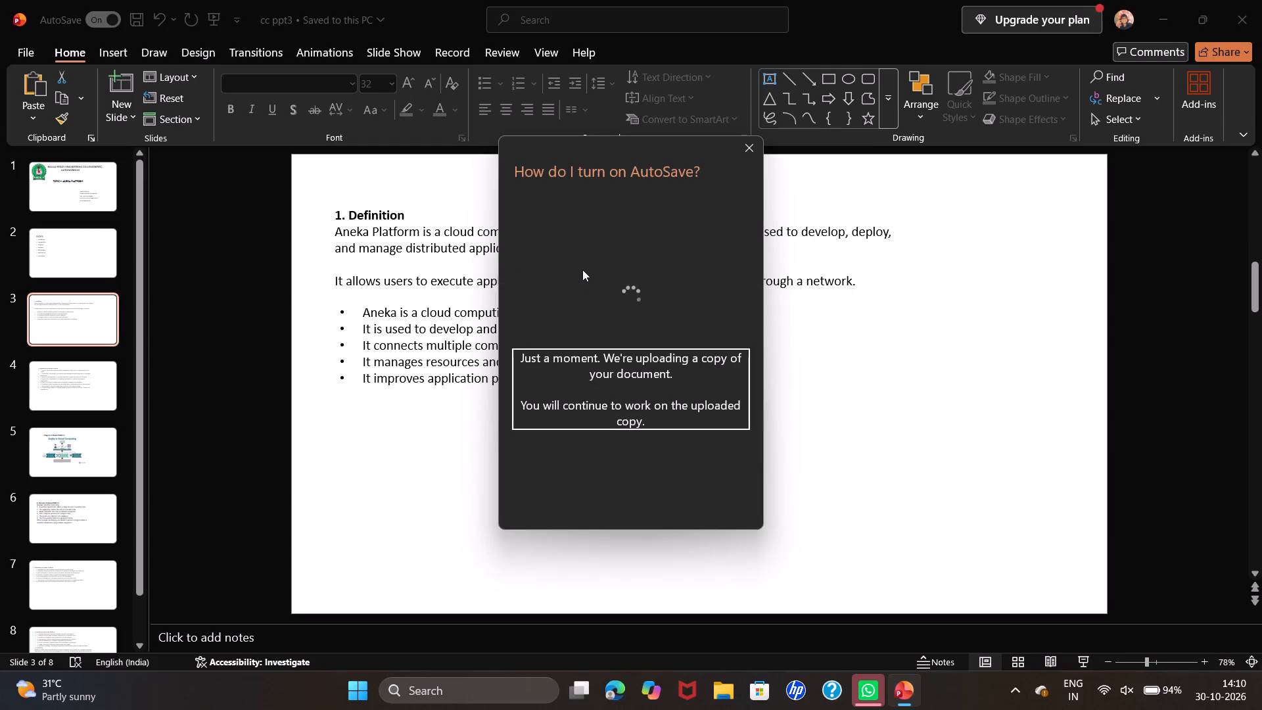
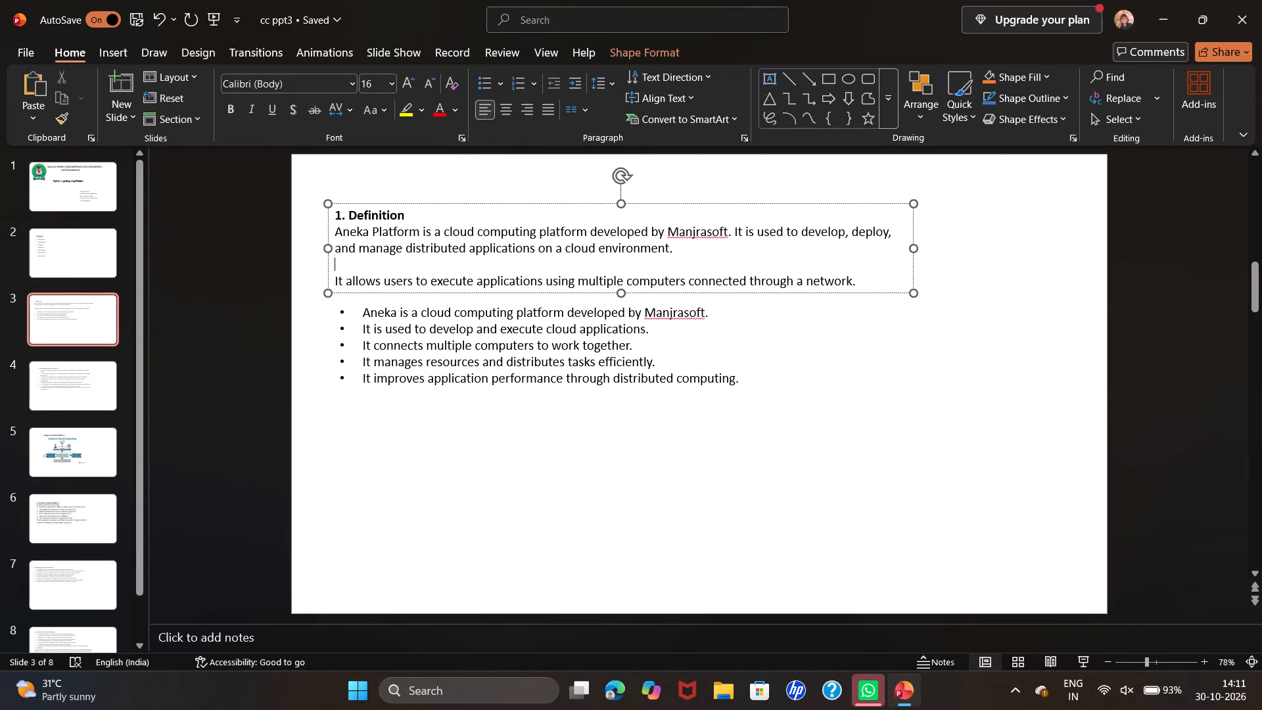
# Set the "1. Definition" heading on slide 3 to font size 20, keeping it bold.
pyautogui.moveTo(338, 211); pyautogui.dragTo(418, 216)
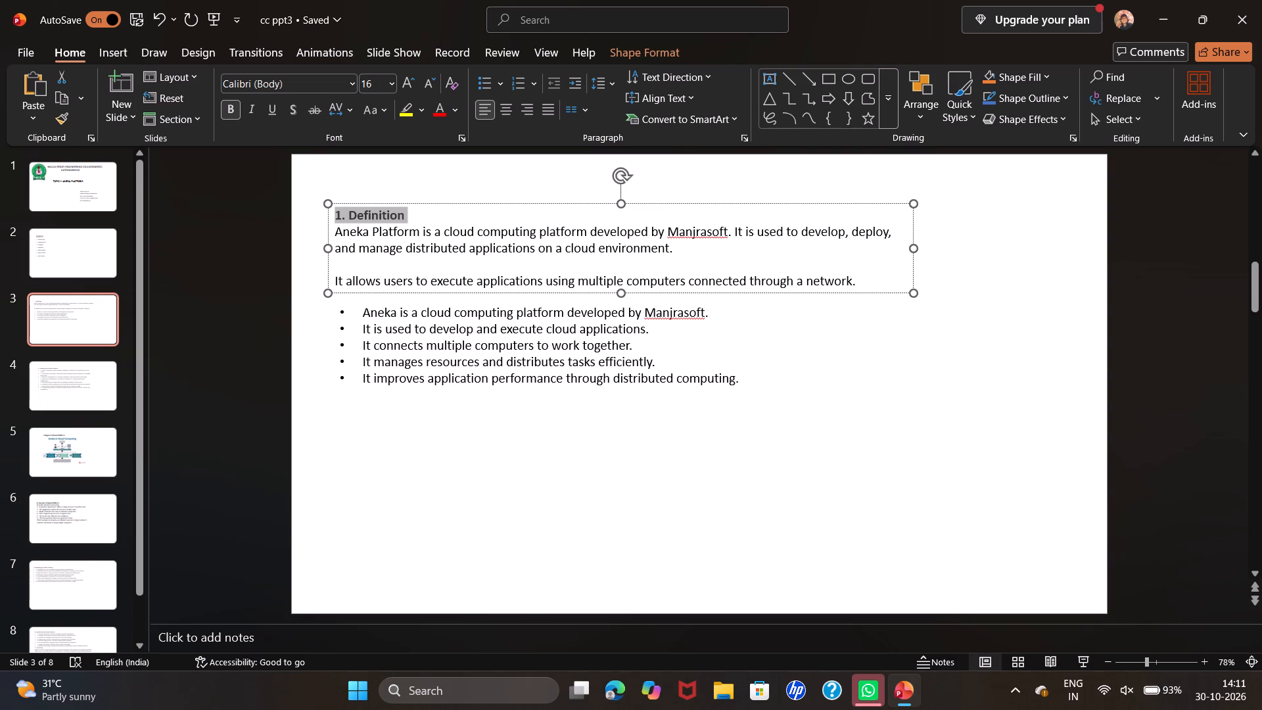
pyautogui.rightClick(425, 212)
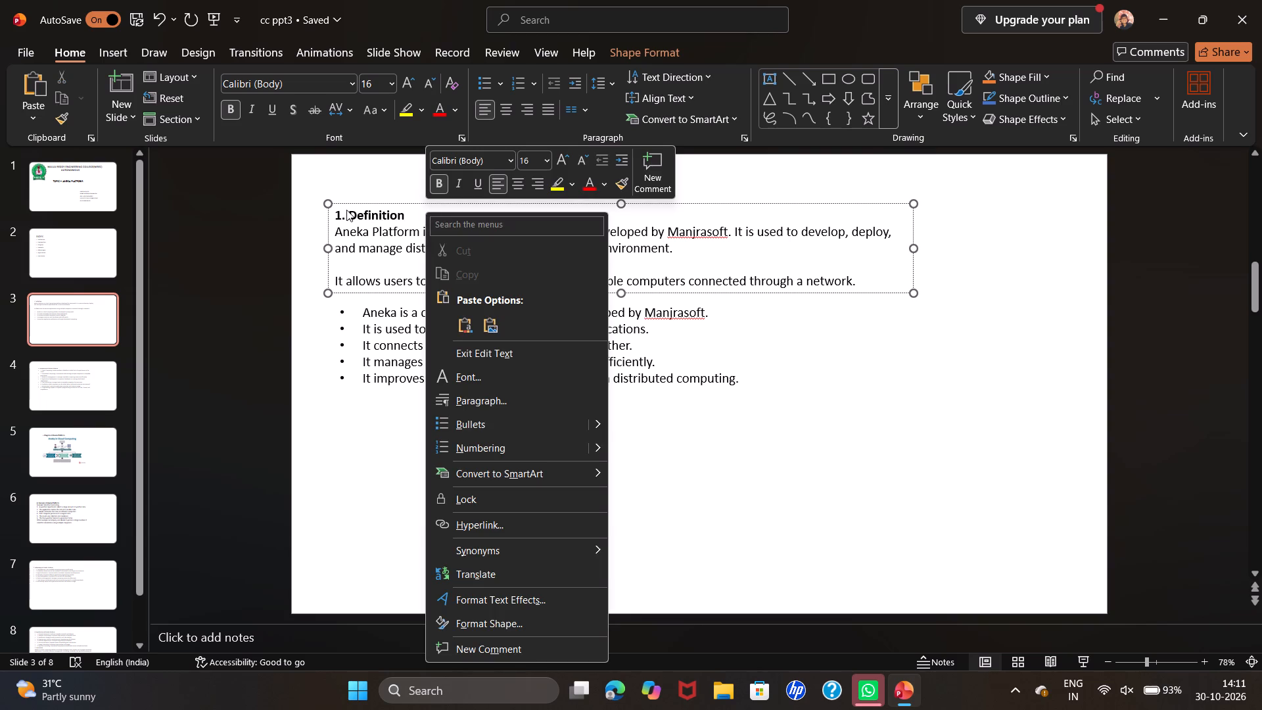
pyautogui.click(346, 210)
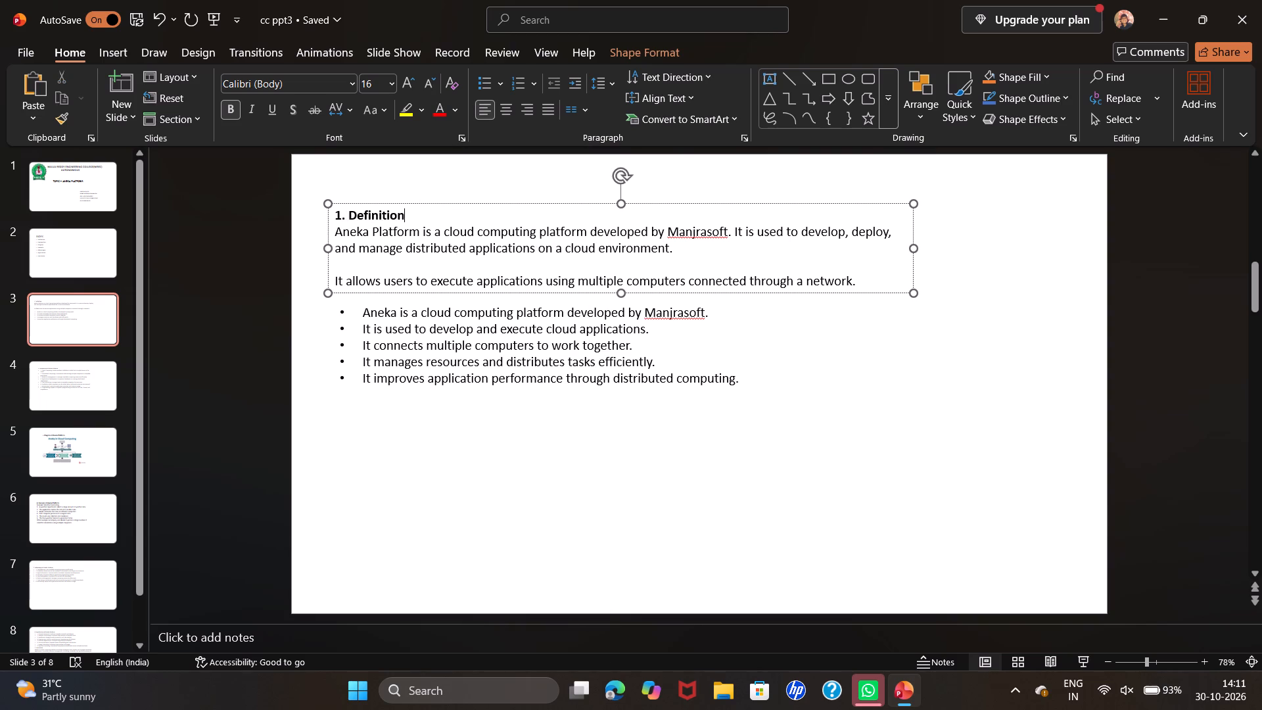
pyautogui.moveTo(336, 214); pyautogui.dragTo(406, 214)
pyautogui.rightClick(406, 214)
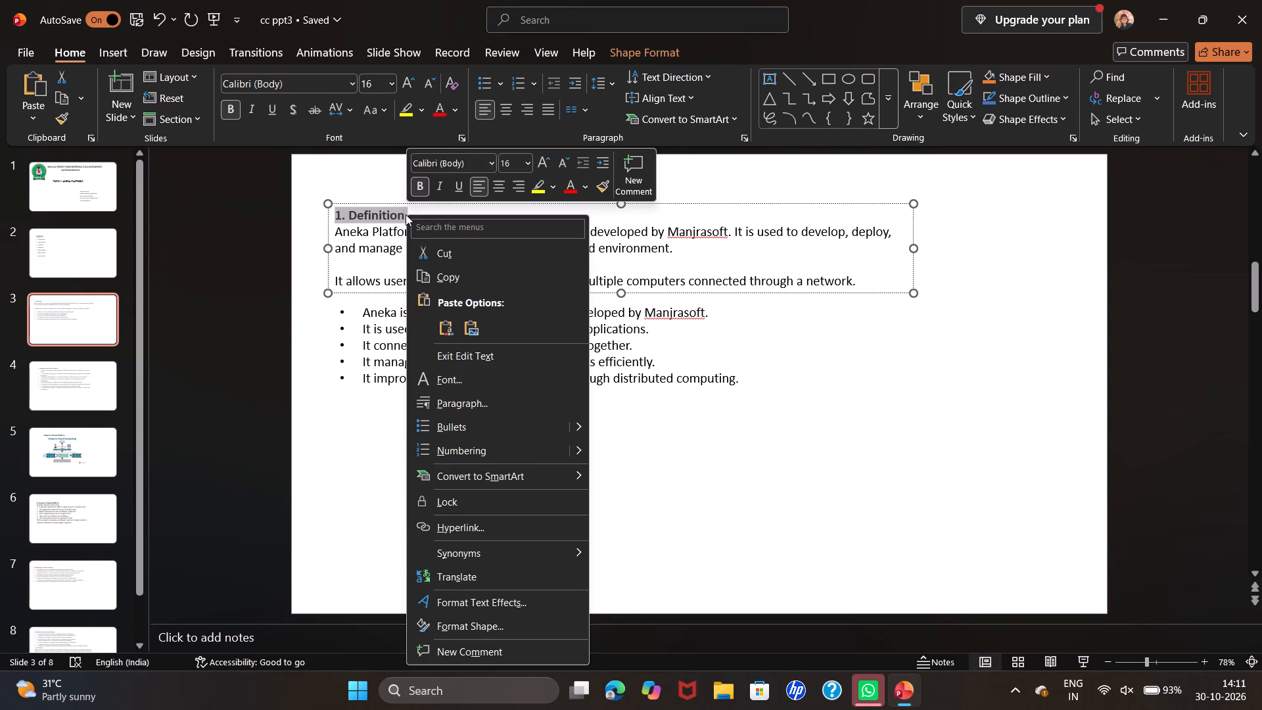
pyautogui.click(526, 159)
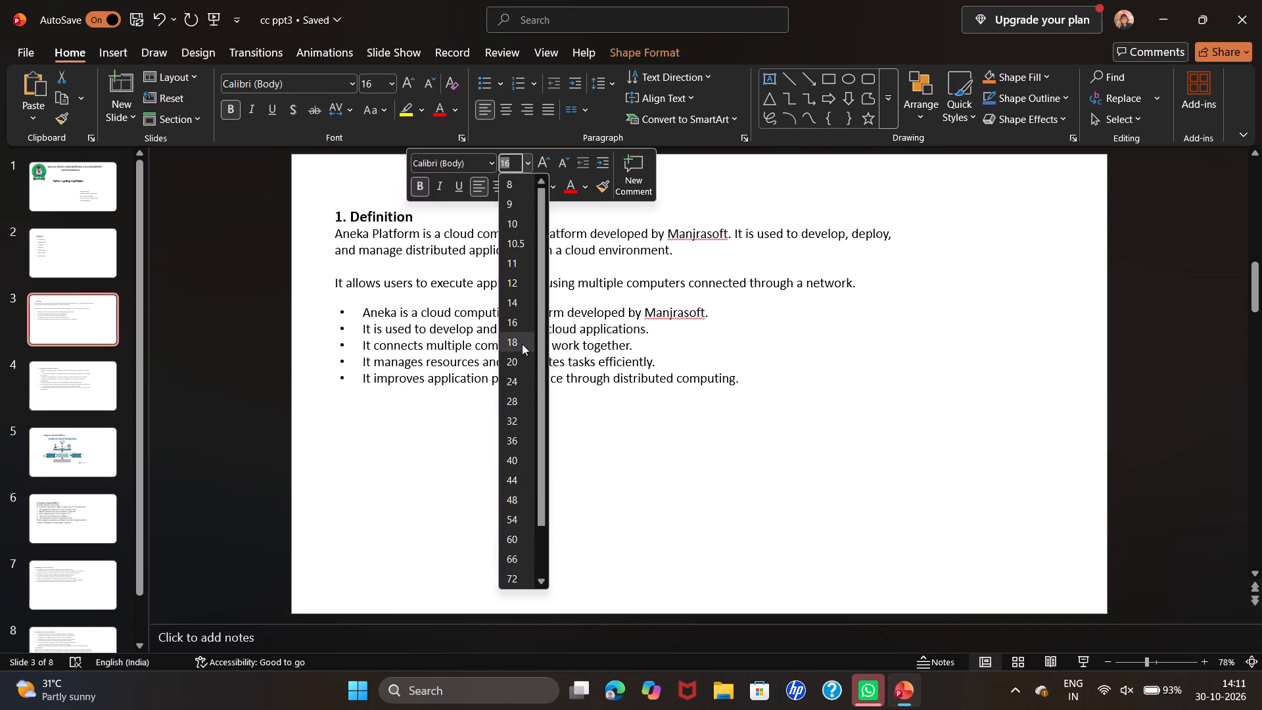
pyautogui.click(519, 366)
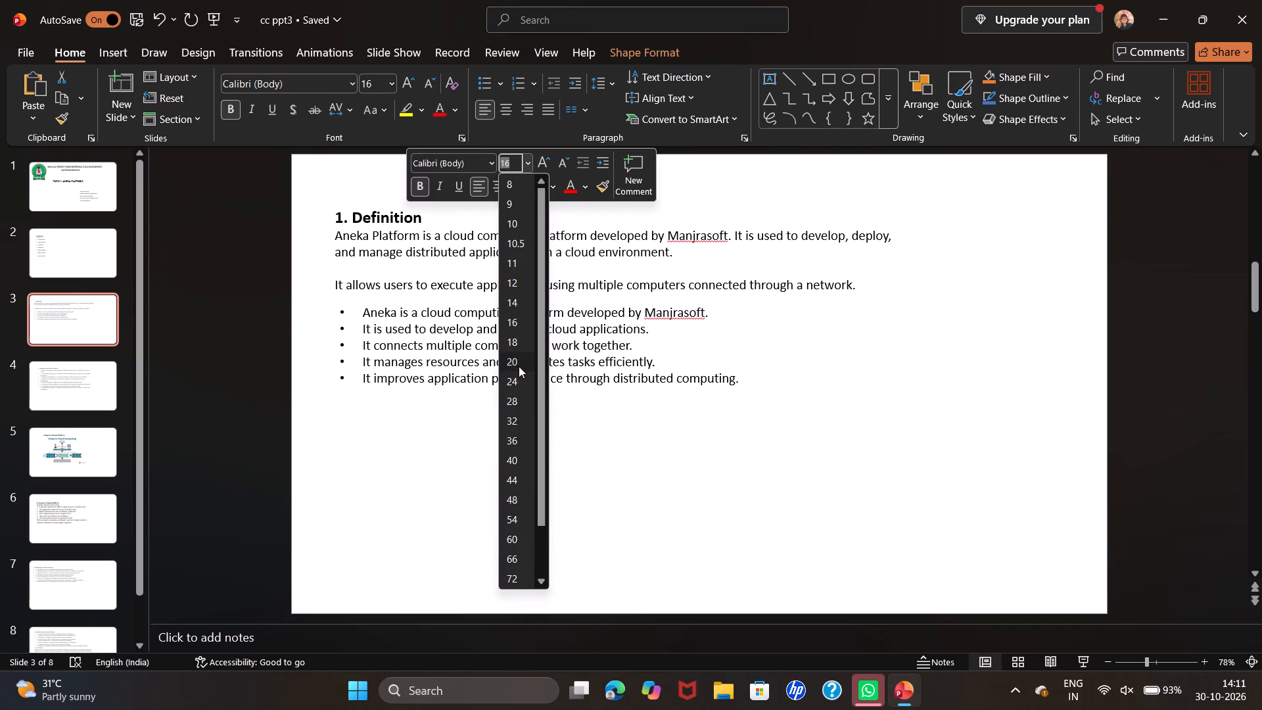
pyautogui.click(425, 189)
pyautogui.click(425, 189)
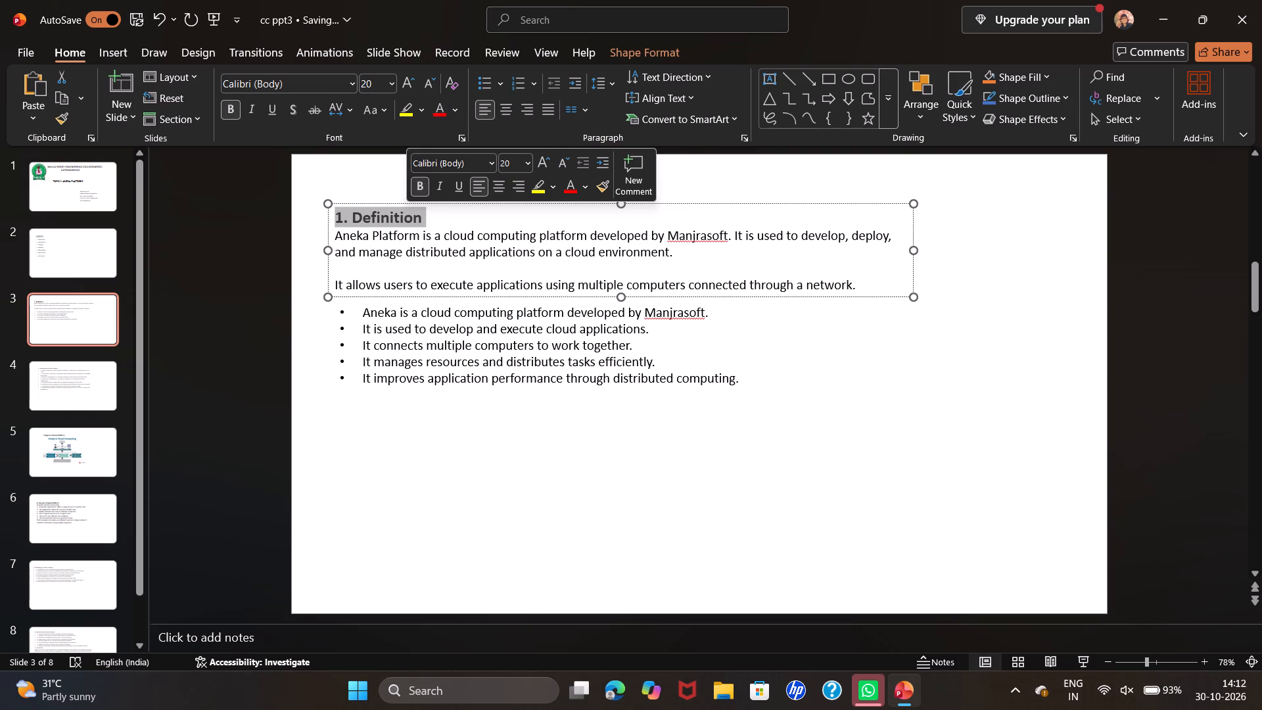
# Insert an unnumbered blank line between the "Definition" heading and the Aneka Platform paragraph.
pyautogui.click(440, 215)
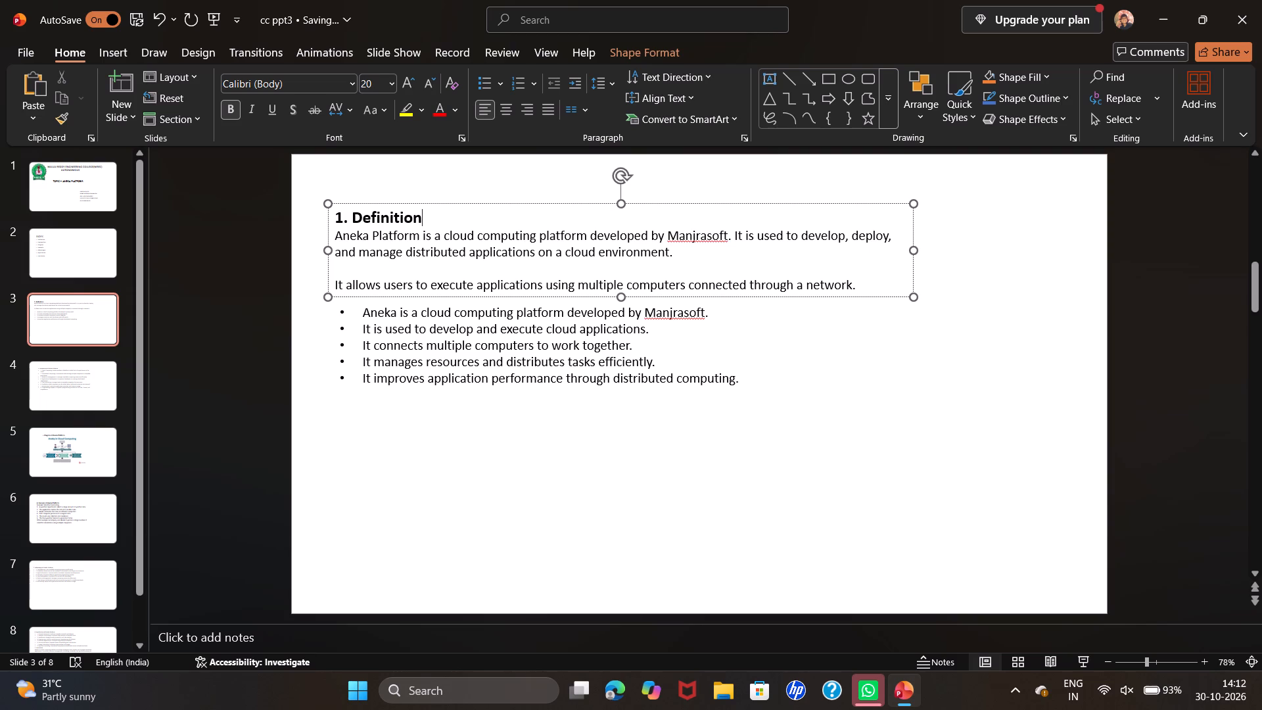
pyautogui.press('Return')
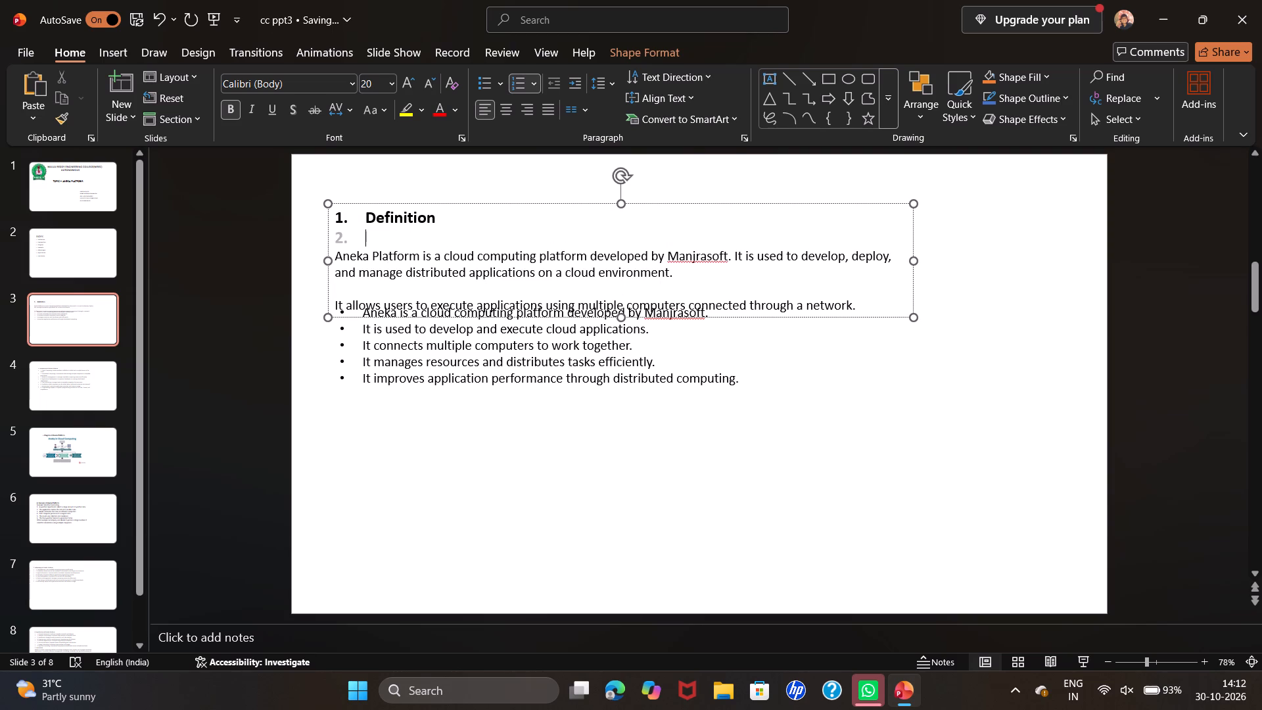
pyautogui.press('BackSpace')
# Move the bulleted text box on the Definition slide down so it sits clear below the paragraph text.
pyautogui.click(350, 337)
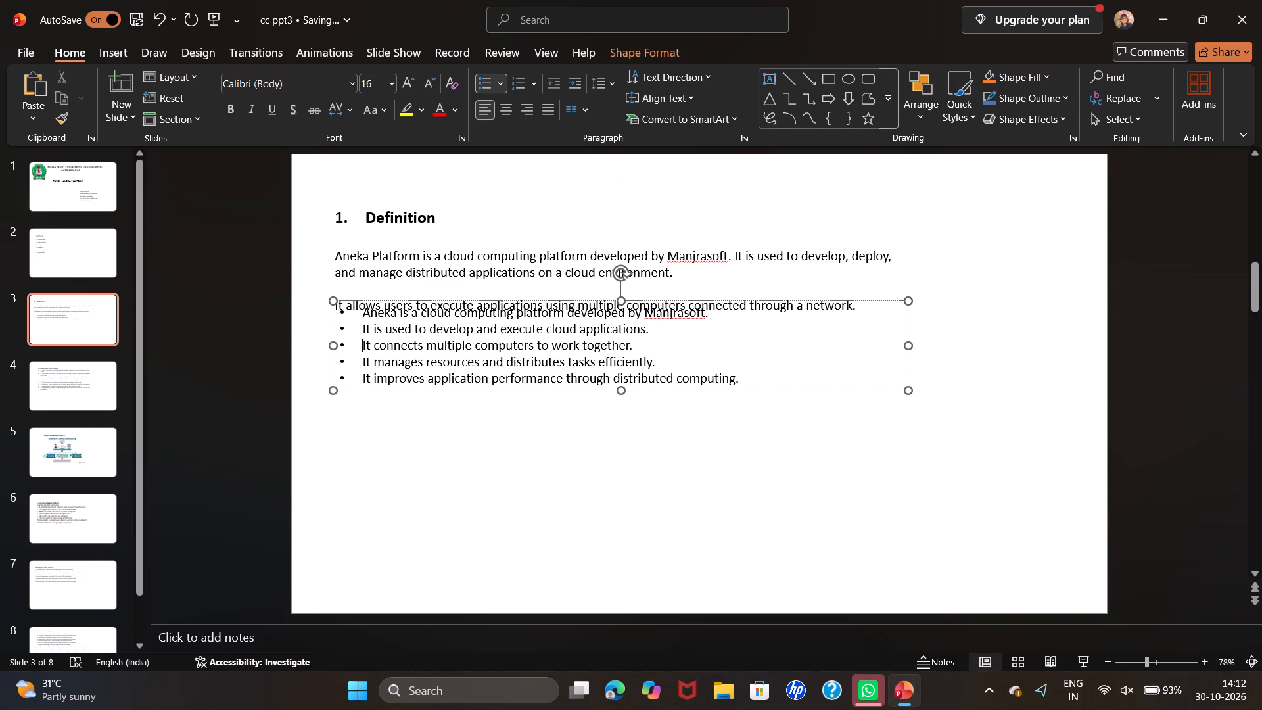
pyautogui.moveTo(404, 298); pyautogui.dragTo(401, 339)
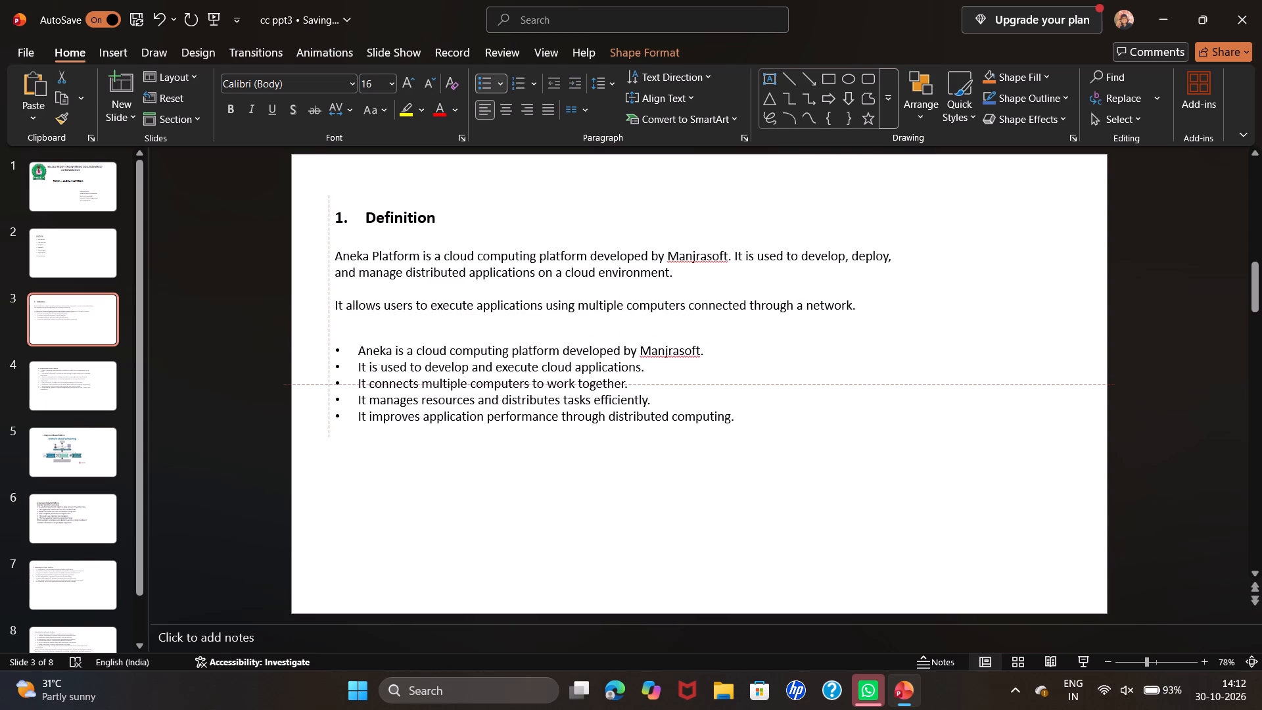
pyautogui.moveTo(401, 339); pyautogui.dragTo(399, 337)
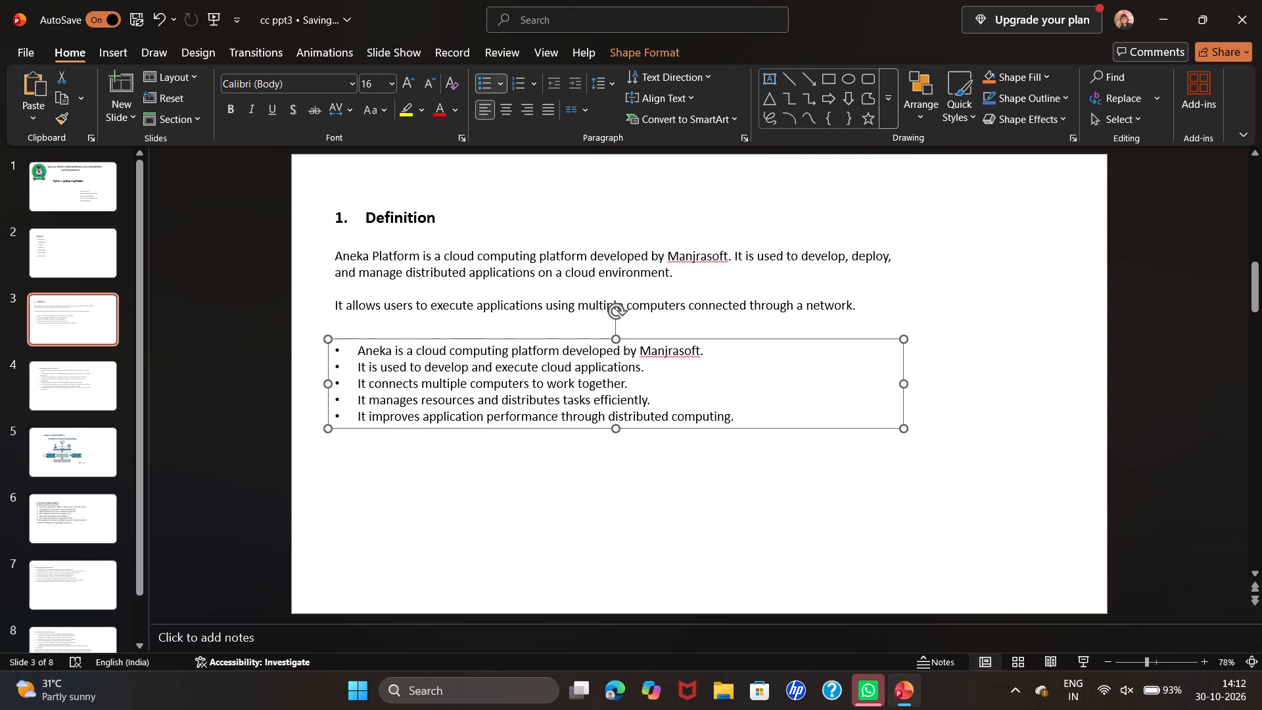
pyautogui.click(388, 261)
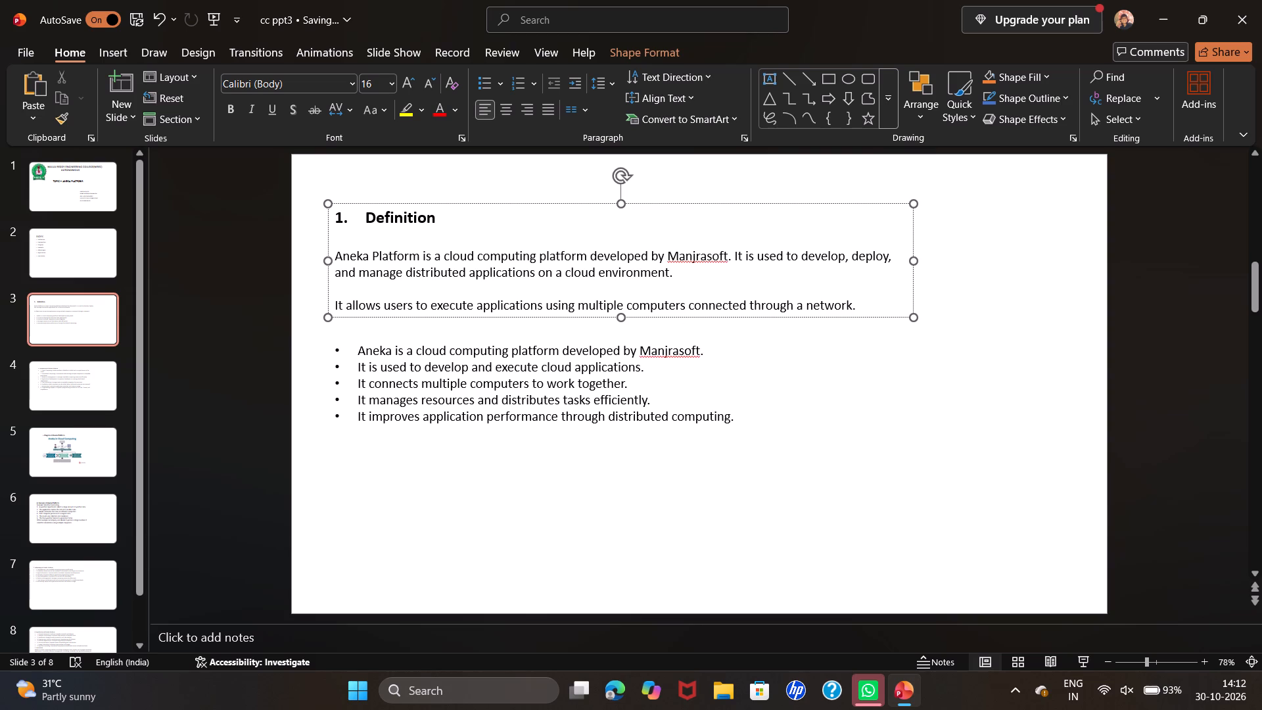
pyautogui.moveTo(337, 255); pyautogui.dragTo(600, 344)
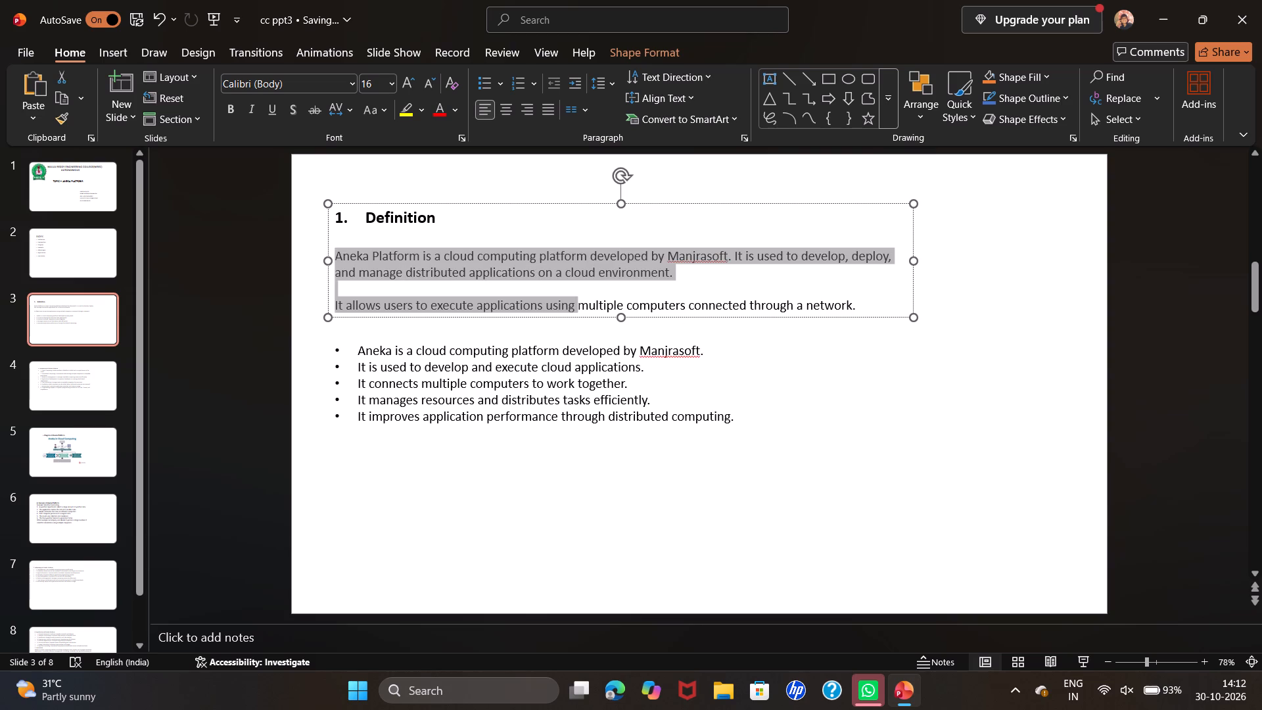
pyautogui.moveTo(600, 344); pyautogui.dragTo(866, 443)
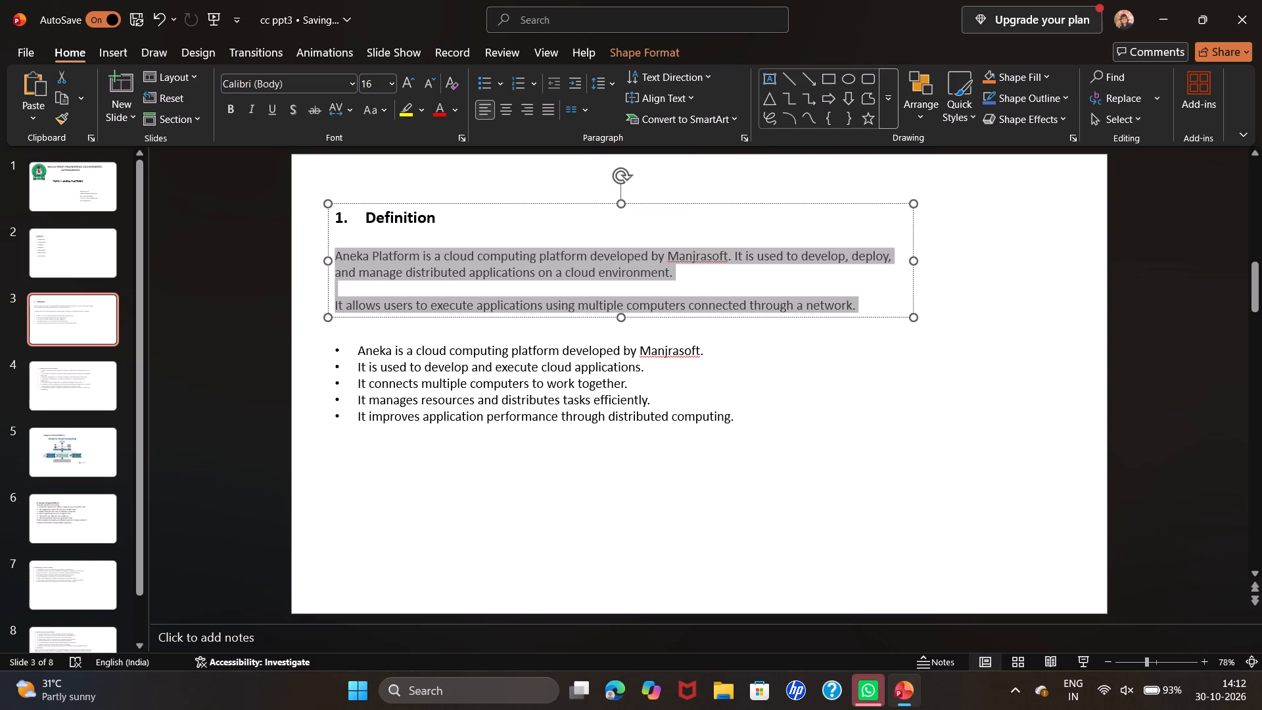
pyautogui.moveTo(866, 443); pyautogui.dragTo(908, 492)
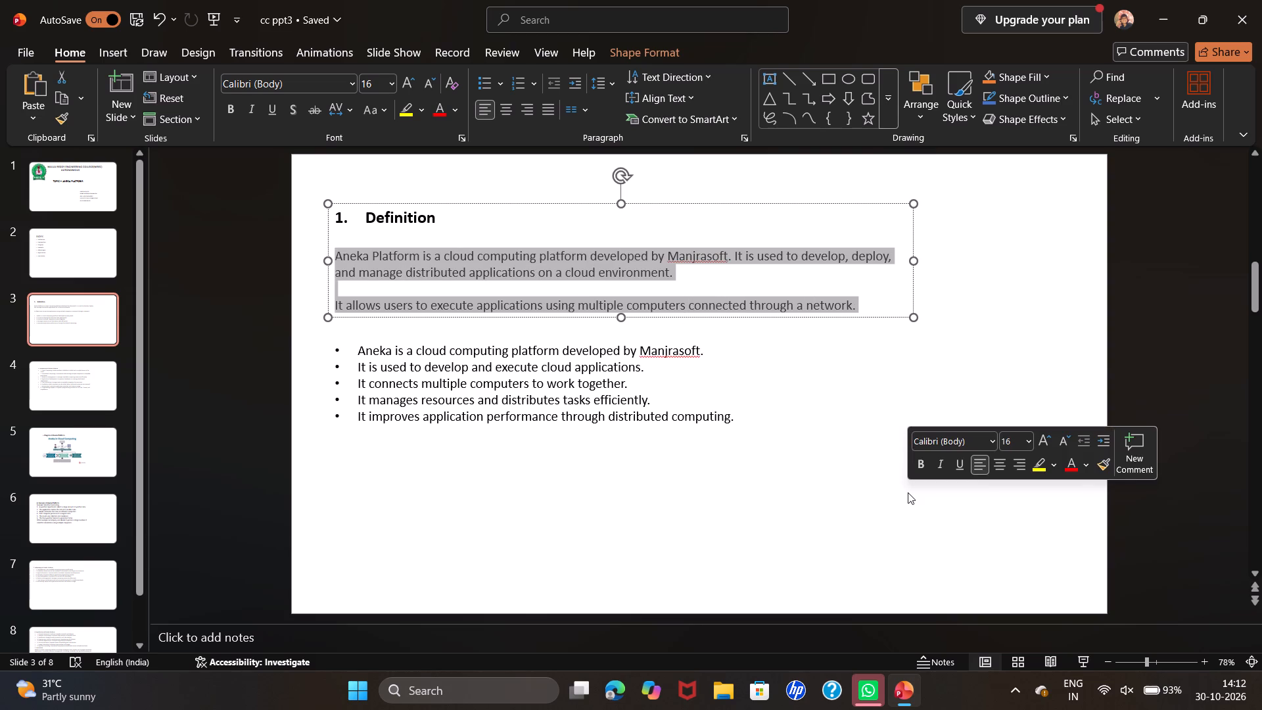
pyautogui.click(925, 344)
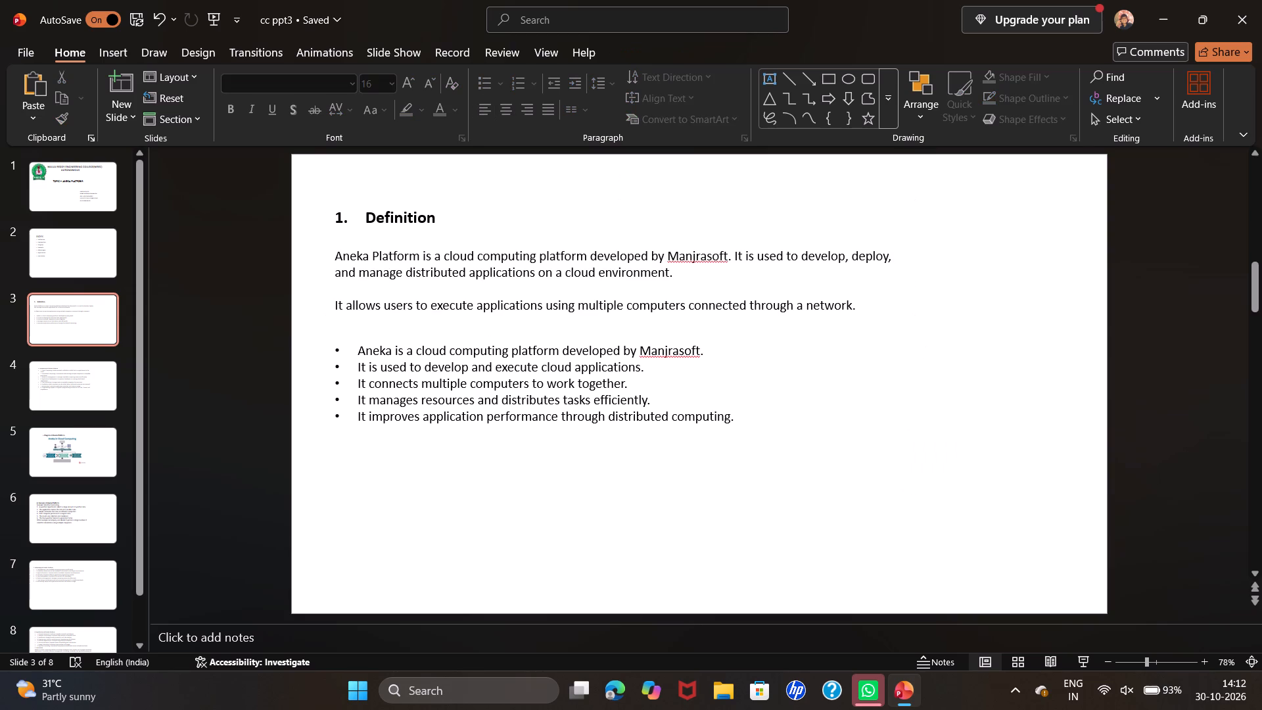
# Left-align all five bulleted items on the Definition slide.
pyautogui.moveTo(352, 353); pyautogui.dragTo(713, 403)
pyautogui.hscroll(1, 555, 429)
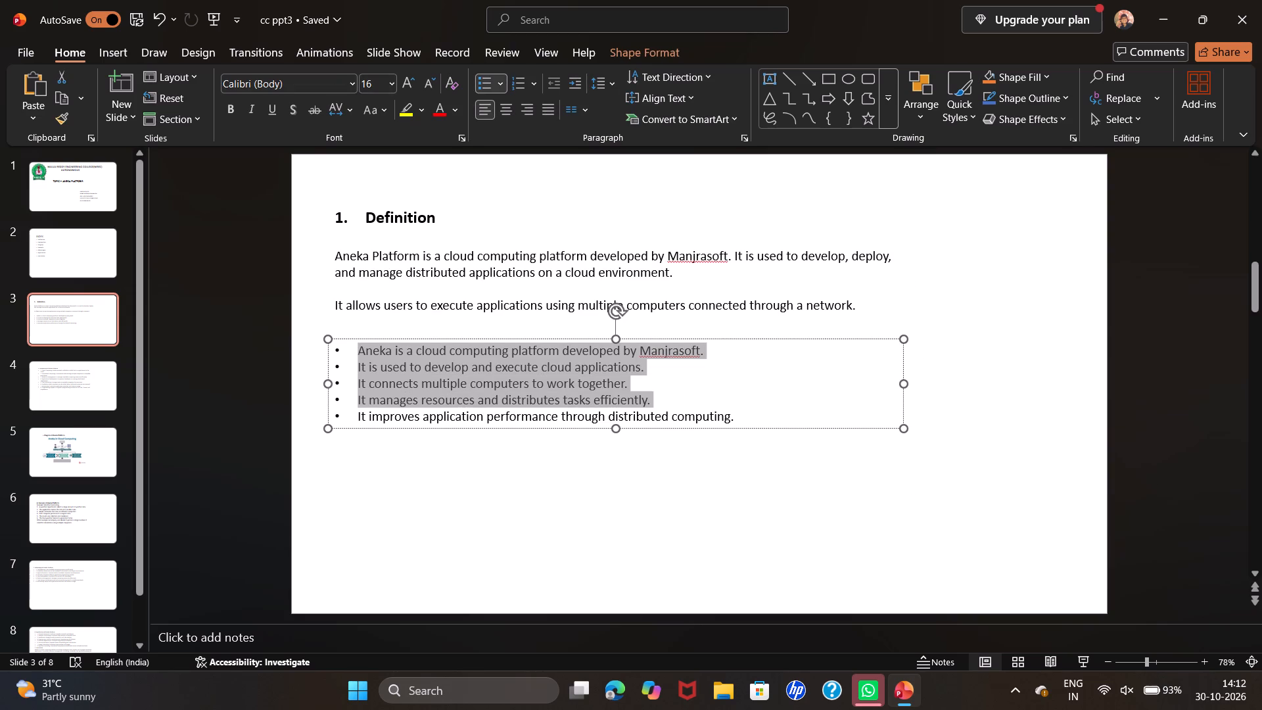
pyautogui.moveTo(713, 403); pyautogui.dragTo(847, 423)
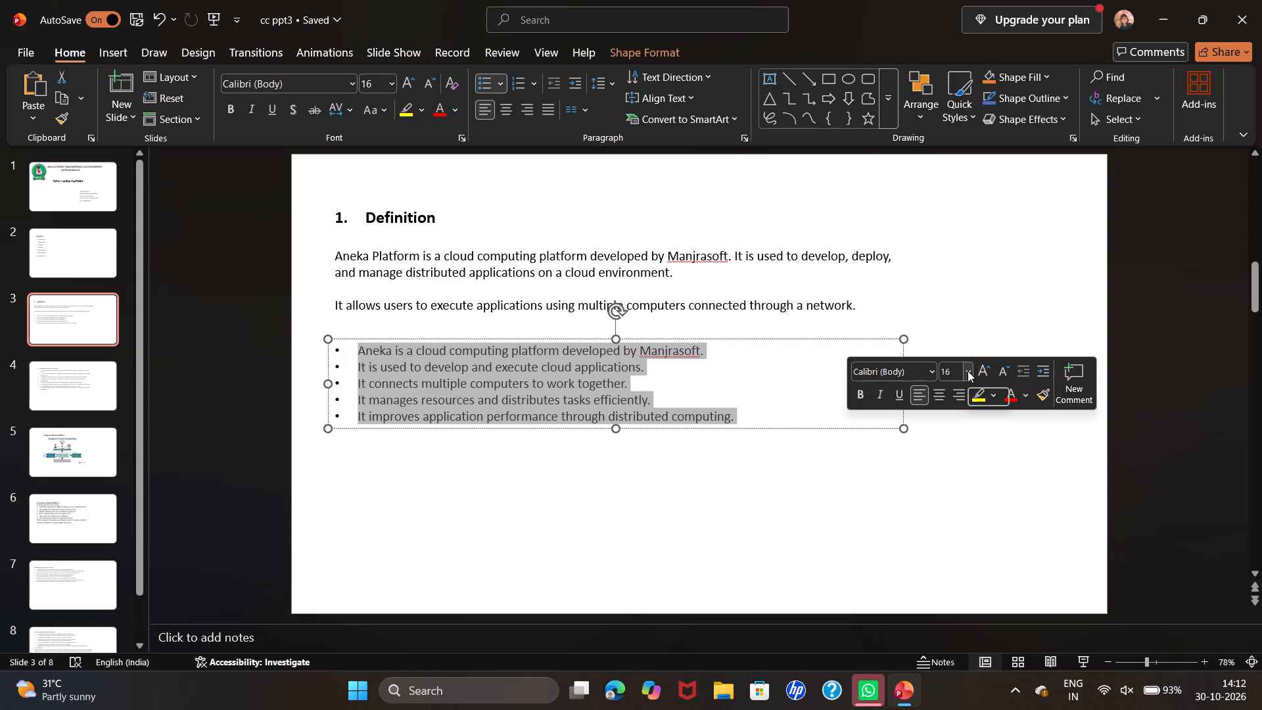
pyautogui.click(919, 396)
pyautogui.click(947, 321)
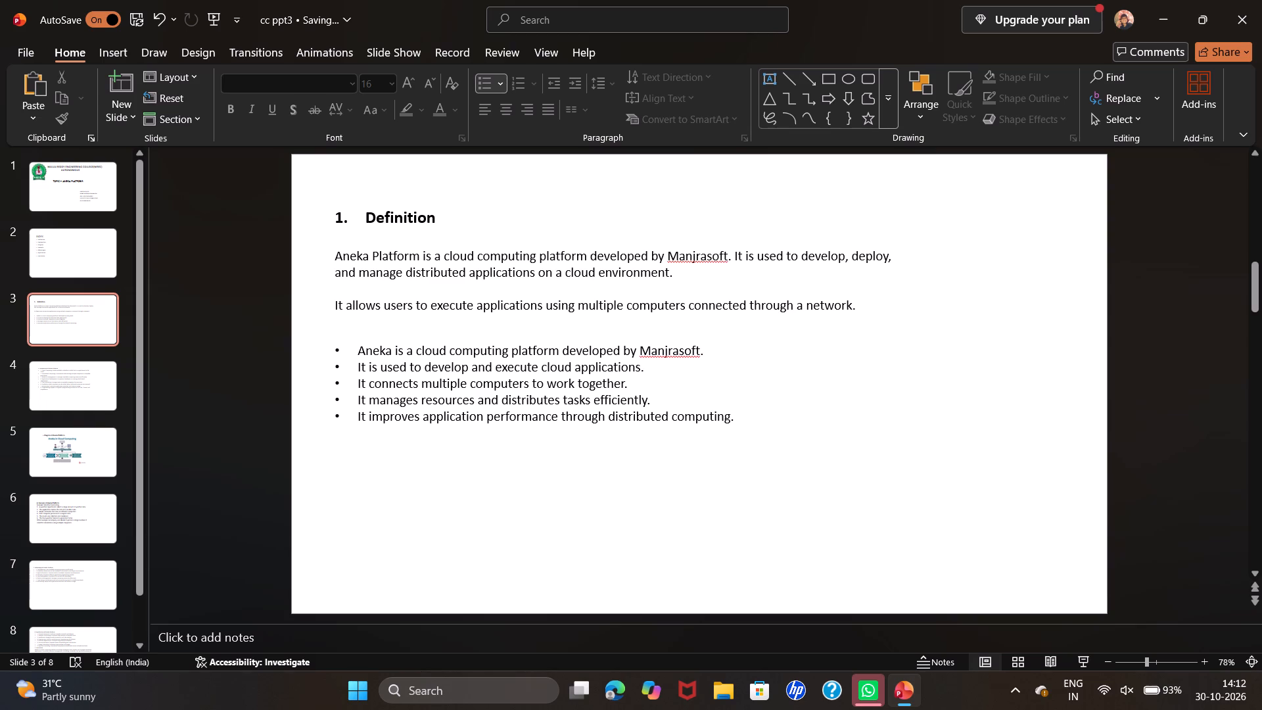
# Go to slide 4 and set the "2. Explanation of Aneka Platform" heading to font size 20 in bold.
pyautogui.click(97, 392)
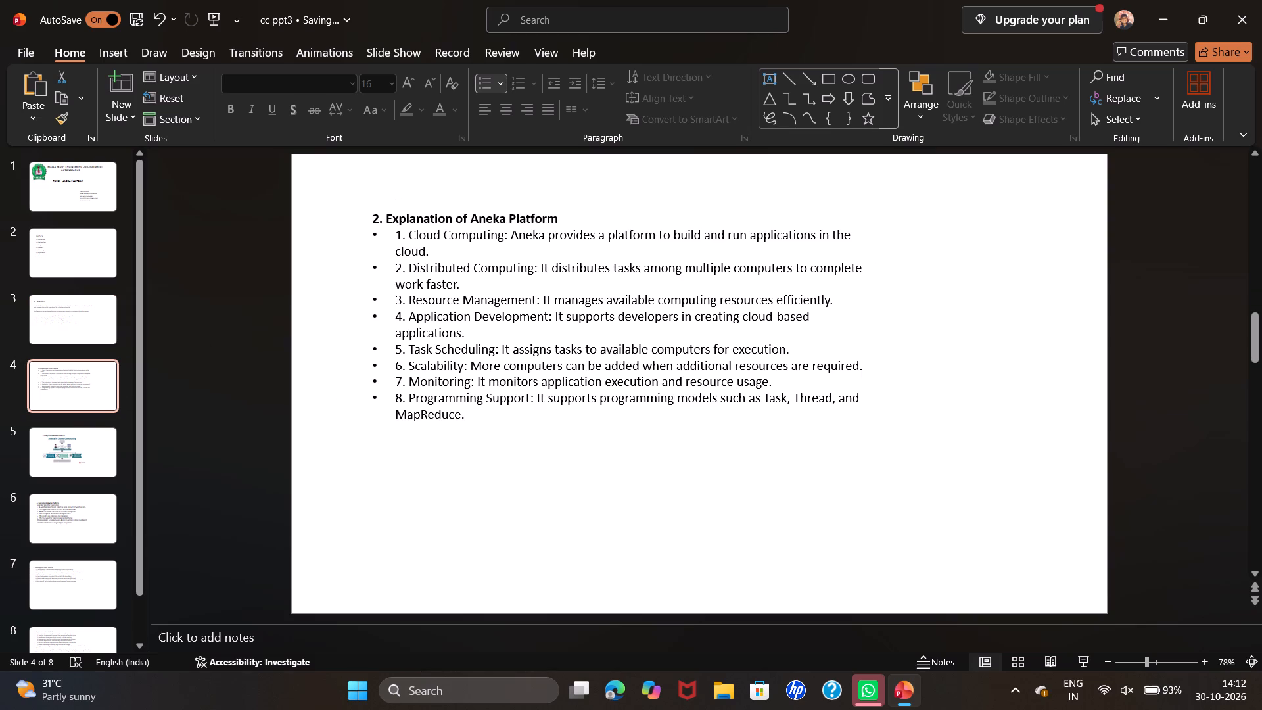
pyautogui.moveTo(374, 215); pyautogui.dragTo(601, 203)
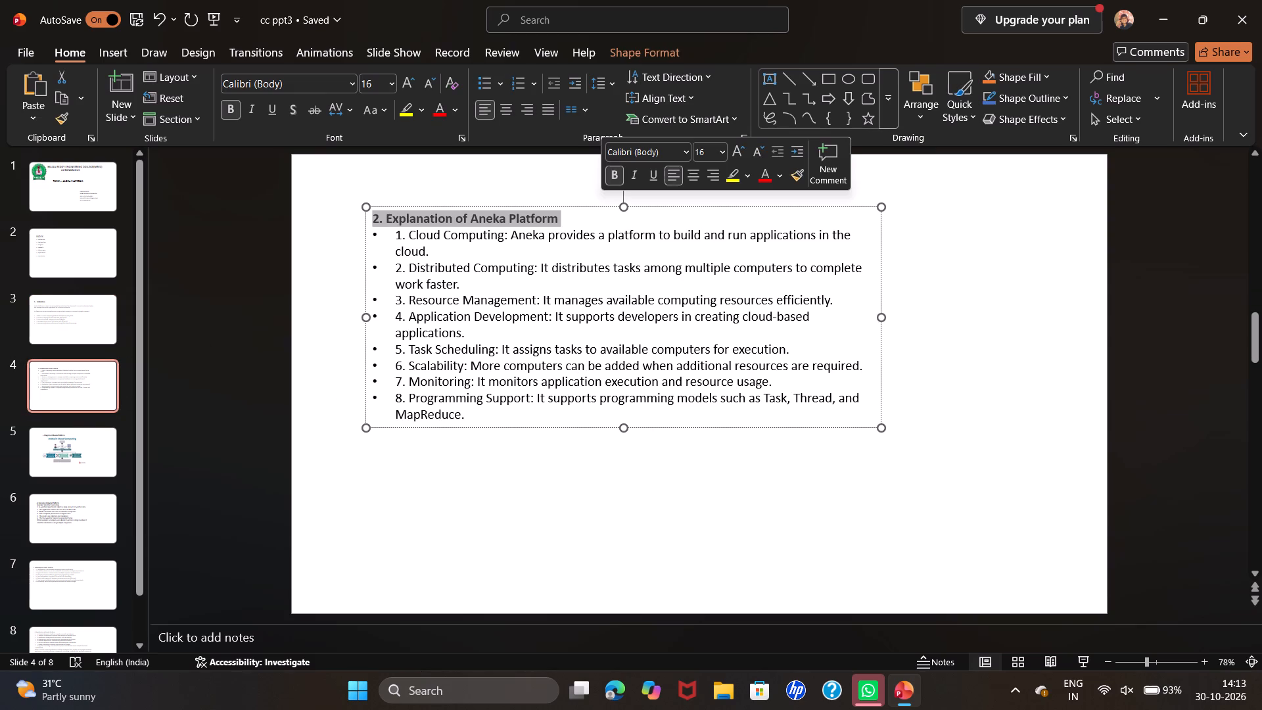
pyautogui.click(614, 174)
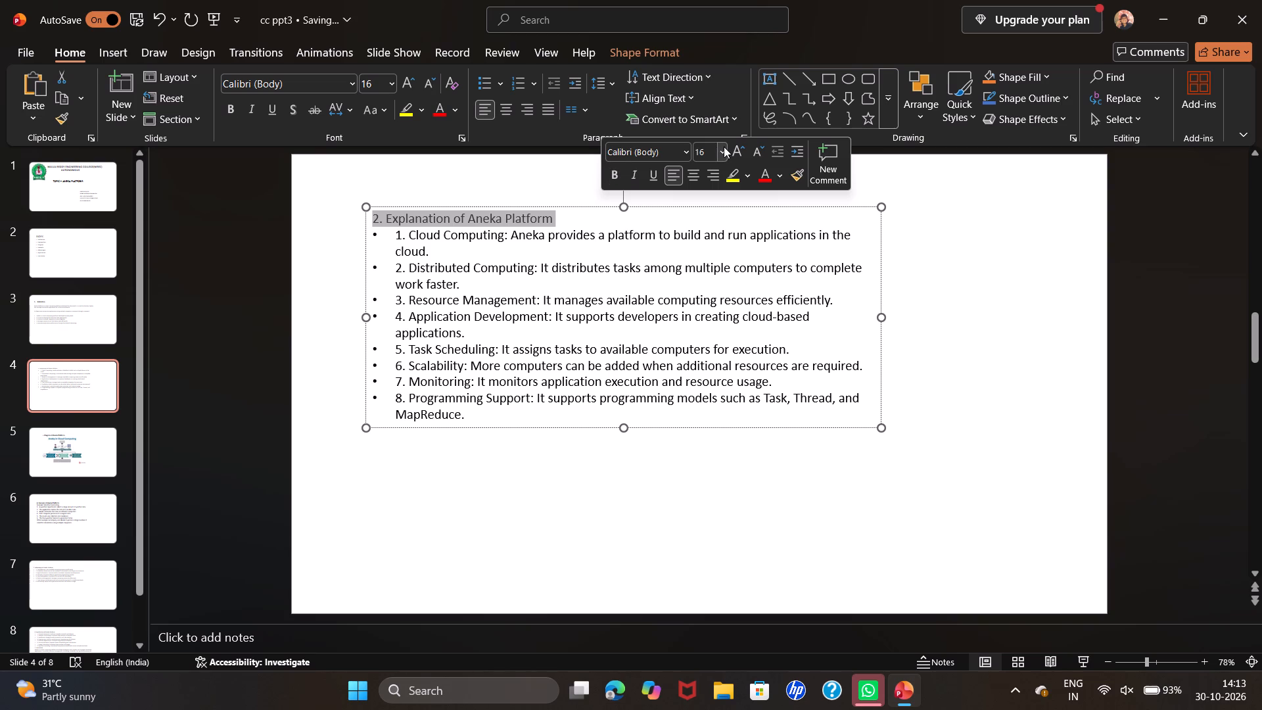
pyautogui.click(724, 147)
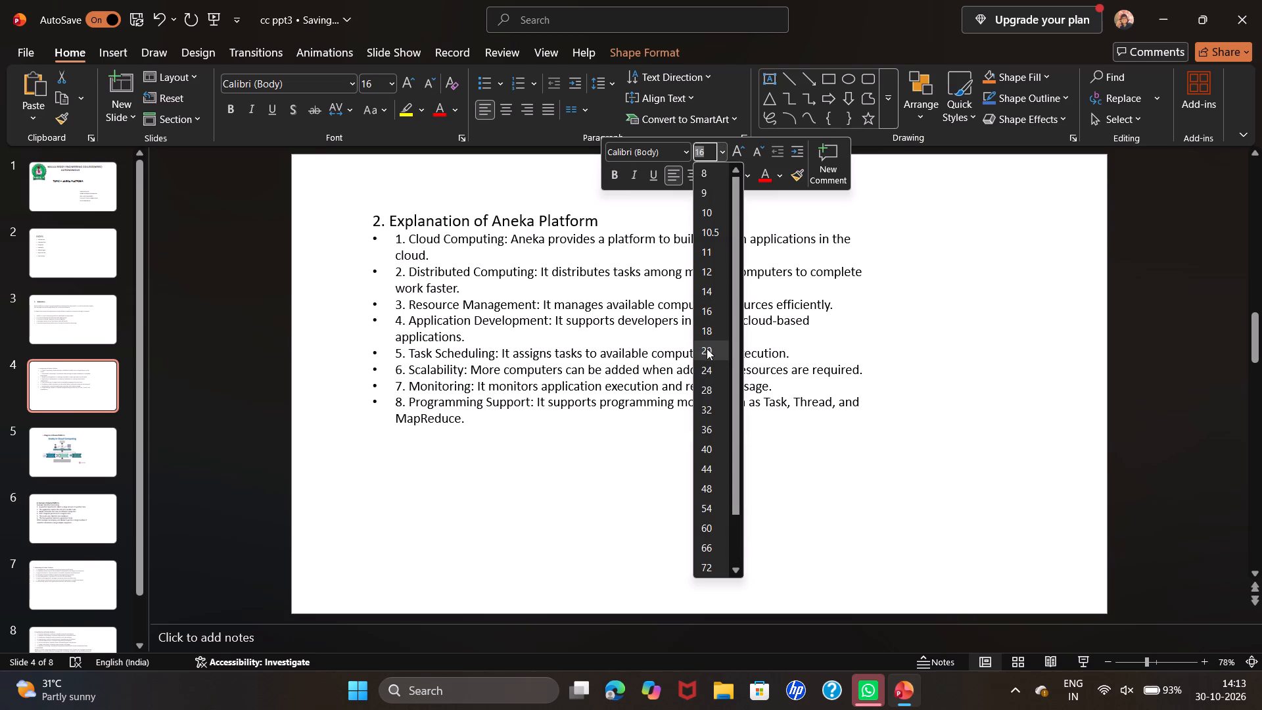
pyautogui.click(707, 348)
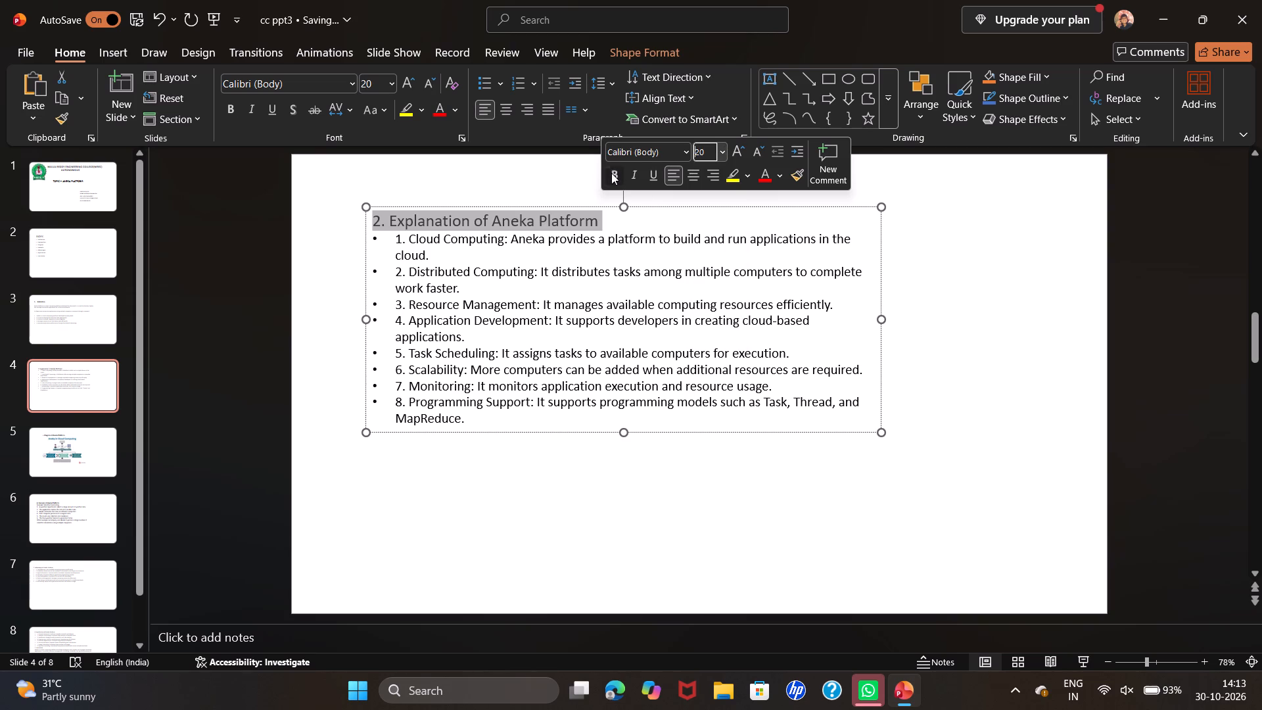
pyautogui.click(611, 173)
# Insert a blank line between the "2. Explanation of Aneka Platform" heading and its bulleted list.
pyautogui.click(623, 223)
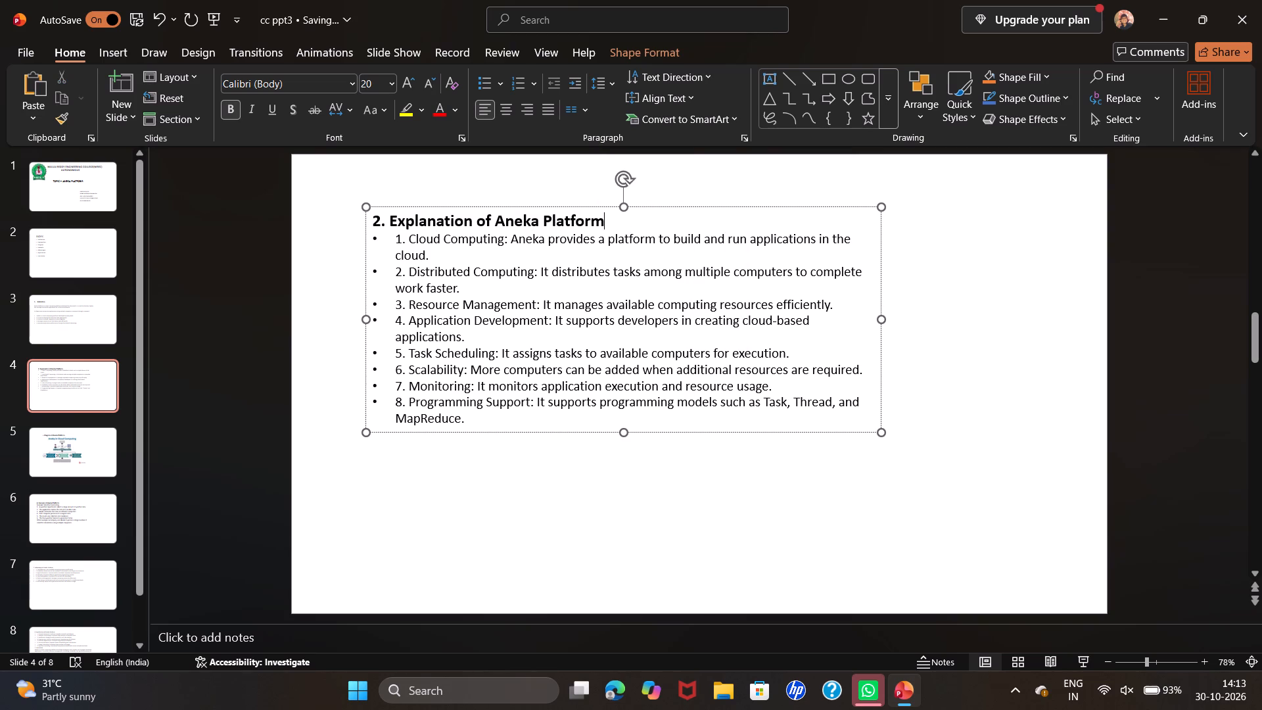
pyautogui.press('Return')
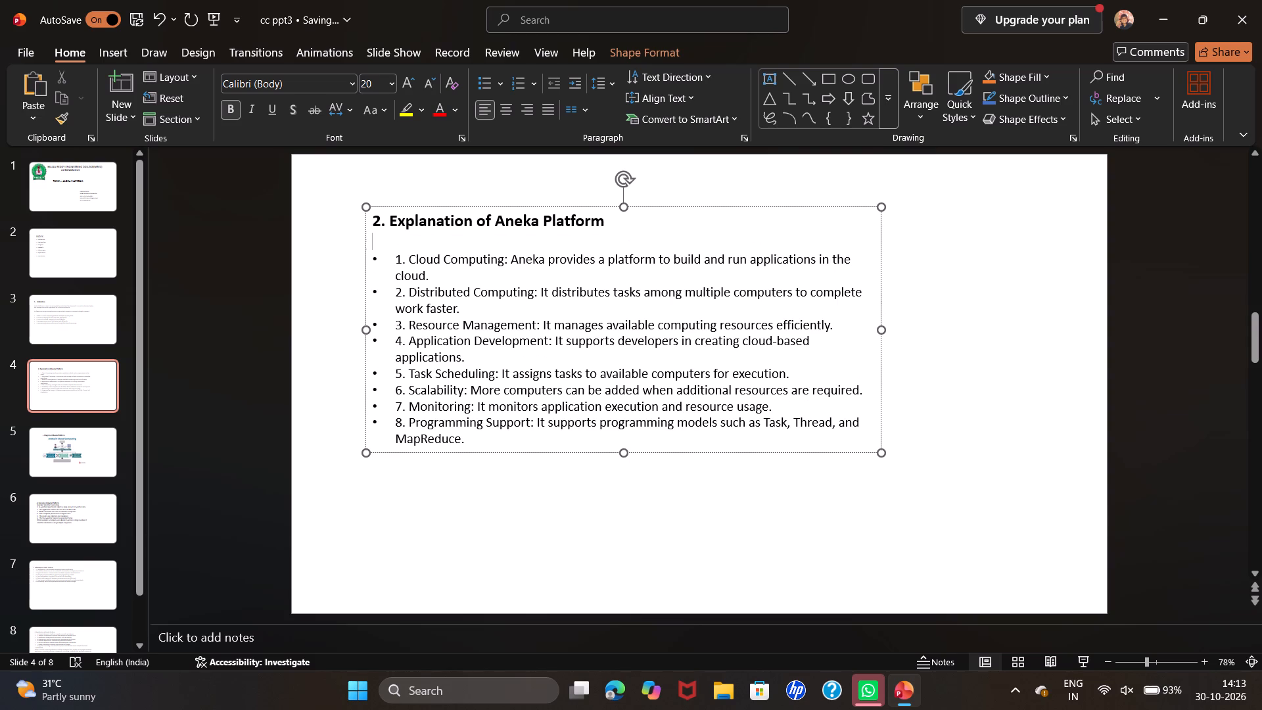
# Delete the typed numbers 1., 2. and 3. before Cloud Computing, Distributed Computing and Resource Management on slide 4.
pyautogui.click(407, 260)
pyautogui.press('BackSpace')
pyautogui.press('BackSpace')
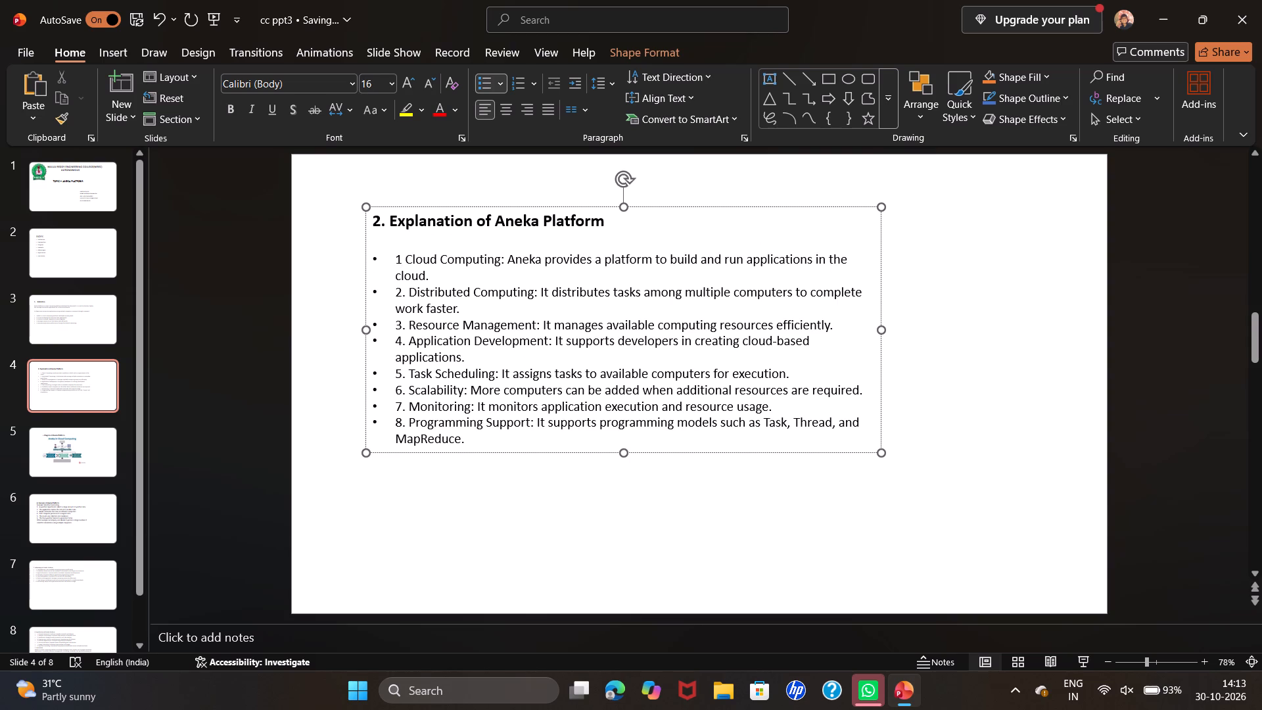
pyautogui.click(405, 292)
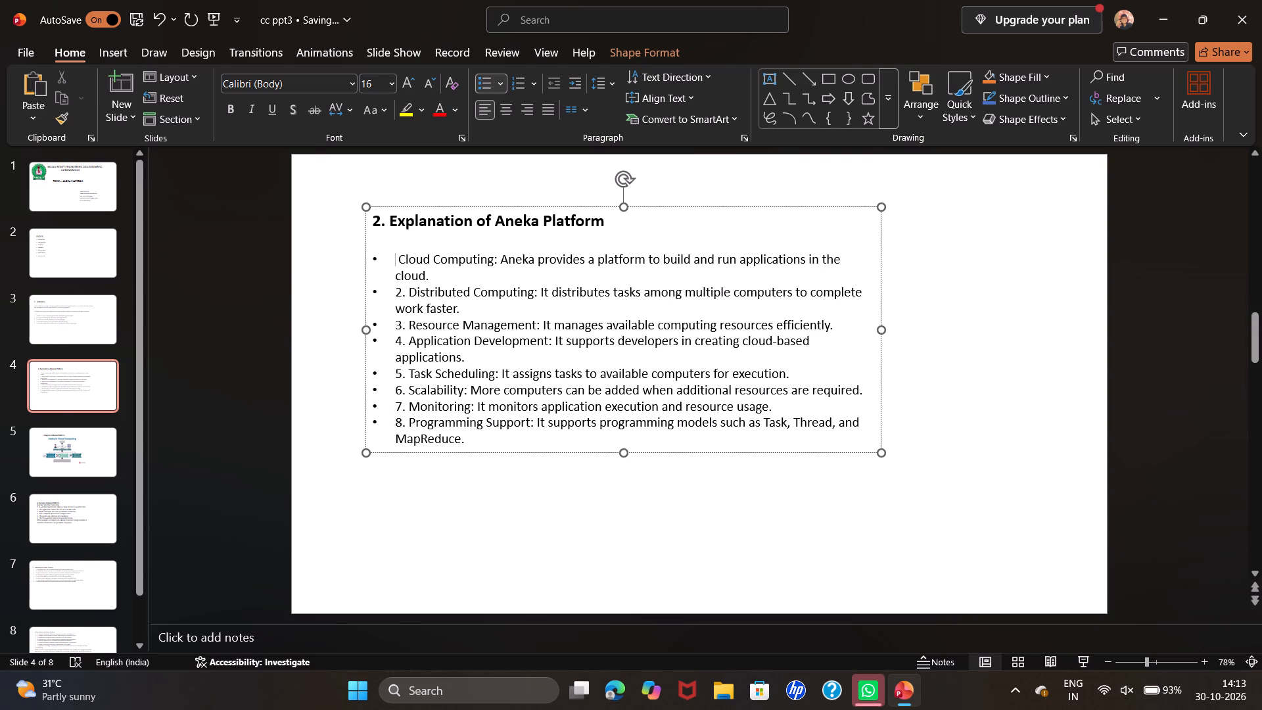
pyautogui.press('BackSpace')
pyautogui.press('BackSpace')
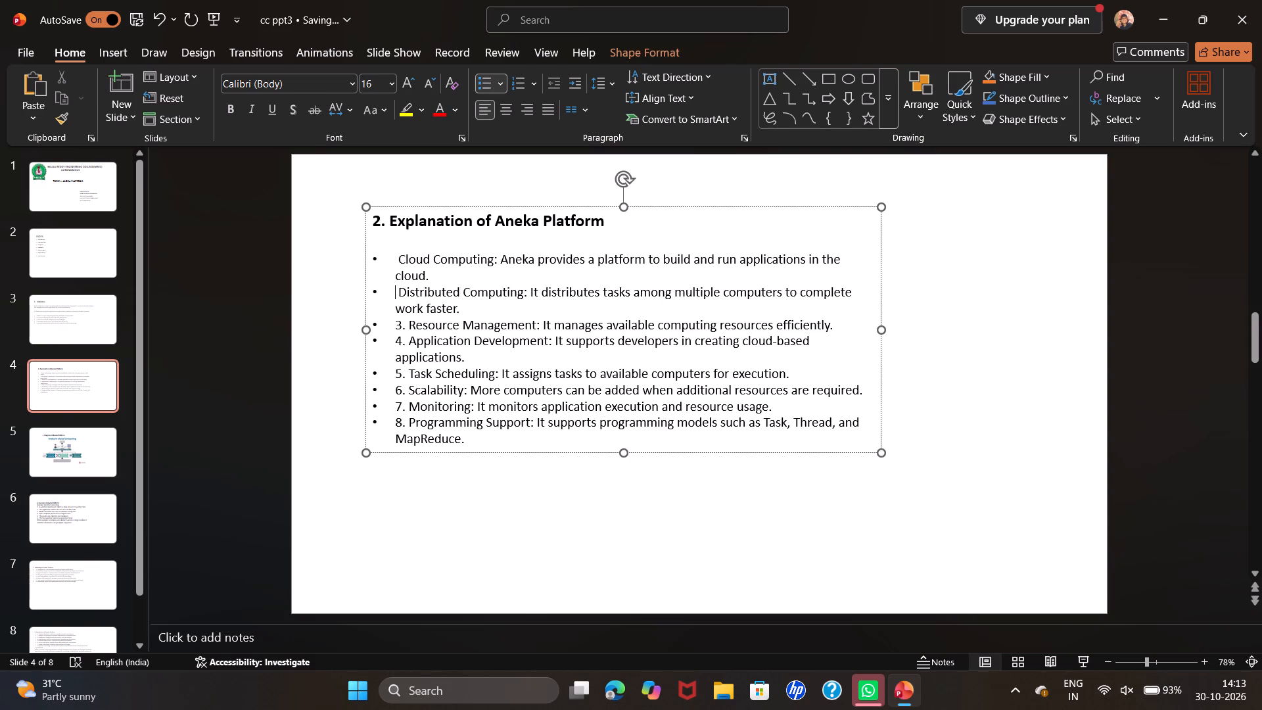
pyautogui.press('Down')
pyautogui.press('Right')
pyautogui.press('Down')
pyautogui.press('BackSpace')
pyautogui.press('BackSpace')
# Delete the typed numbers 4., 5. and 6. before Application Development, Task Scheduling and Scalability.
pyautogui.press('Down')
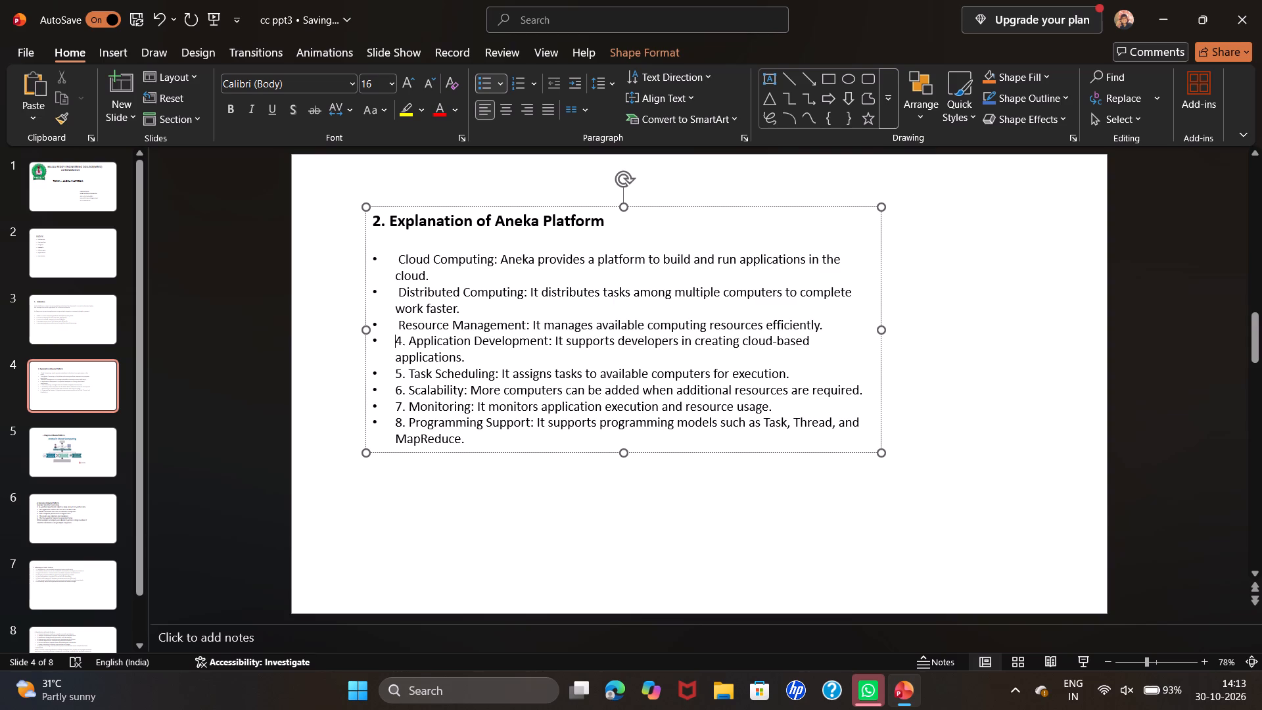
pyautogui.press('Right')
pyautogui.press('Right')
pyautogui.press('BackSpace')
pyautogui.press('BackSpace')
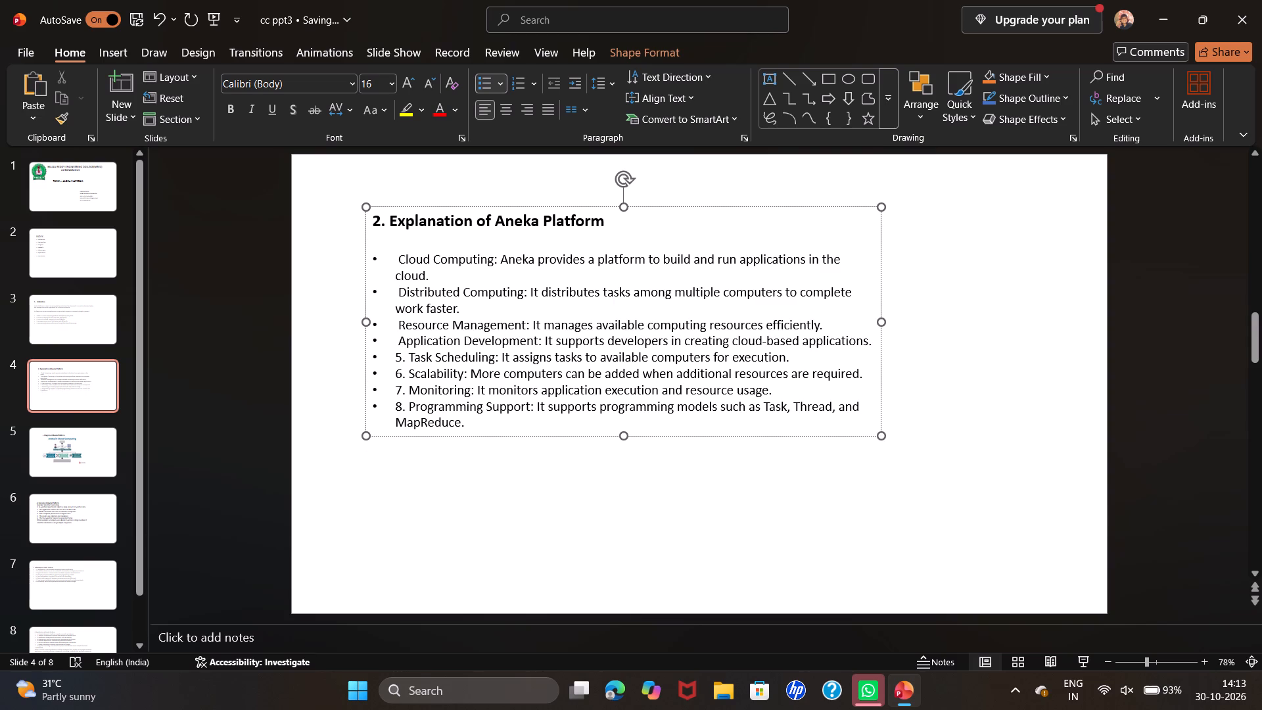
pyautogui.press('Down')
pyautogui.press('Right')
pyautogui.press('Right')
pyautogui.press('BackSpace')
pyautogui.press('BackSpace')
pyautogui.press('Down')
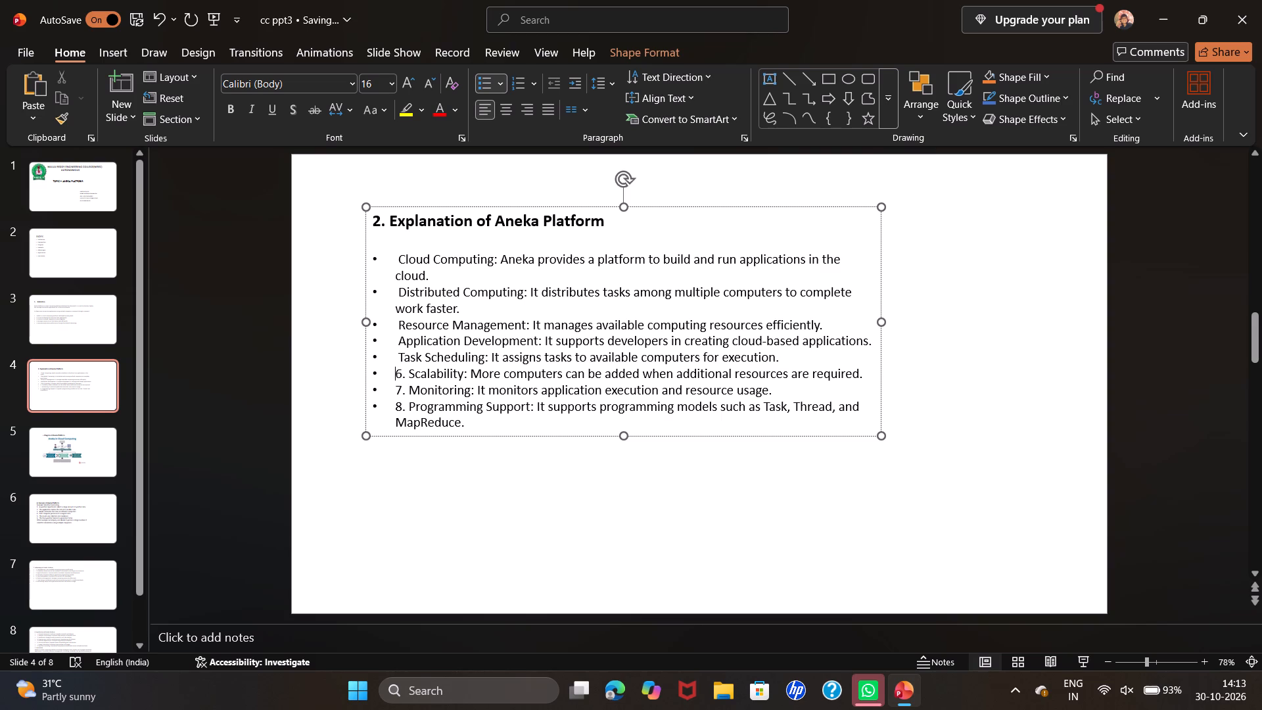
pyautogui.press('Right')
pyautogui.press('Right')
pyautogui.press('BackSpace')
pyautogui.press('BackSpace')
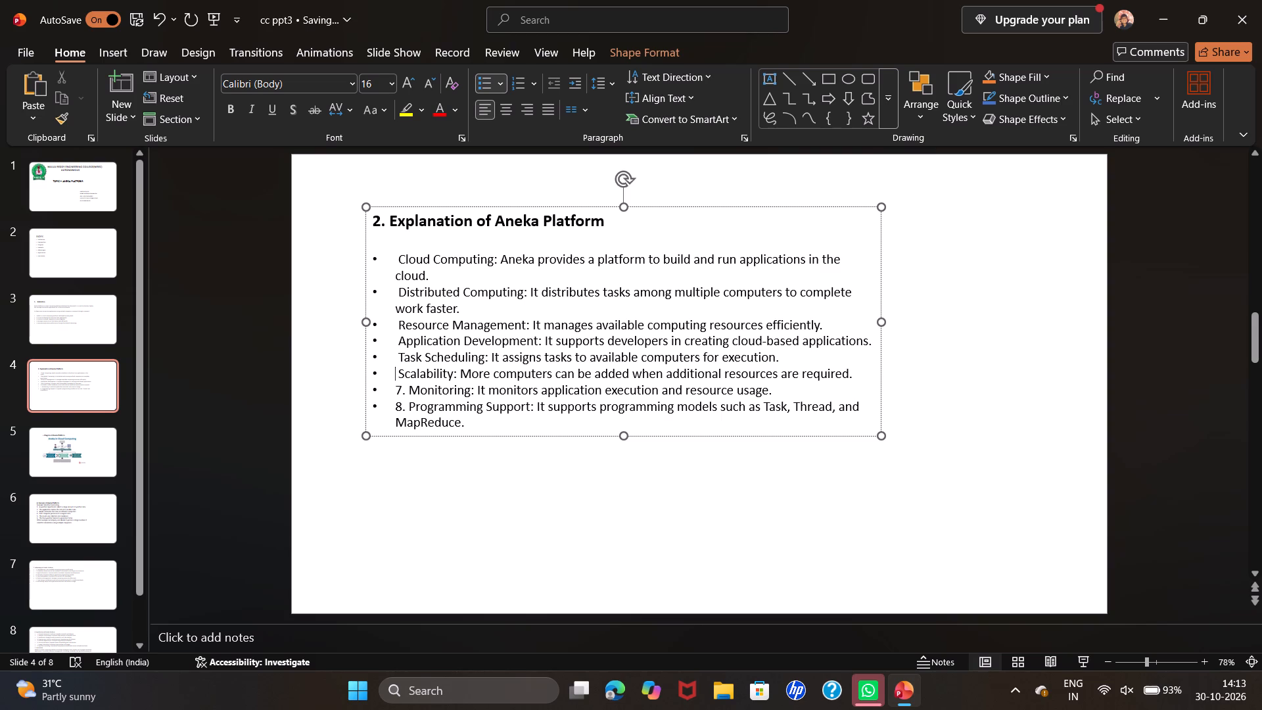
# Delete the typed numbers 7. and 8. before the Monitoring and Programming Support bullets.
pyautogui.press('Down')
pyautogui.press('Right')
pyautogui.press('Right')
pyautogui.press('BackSpace')
pyautogui.press('BackSpace')
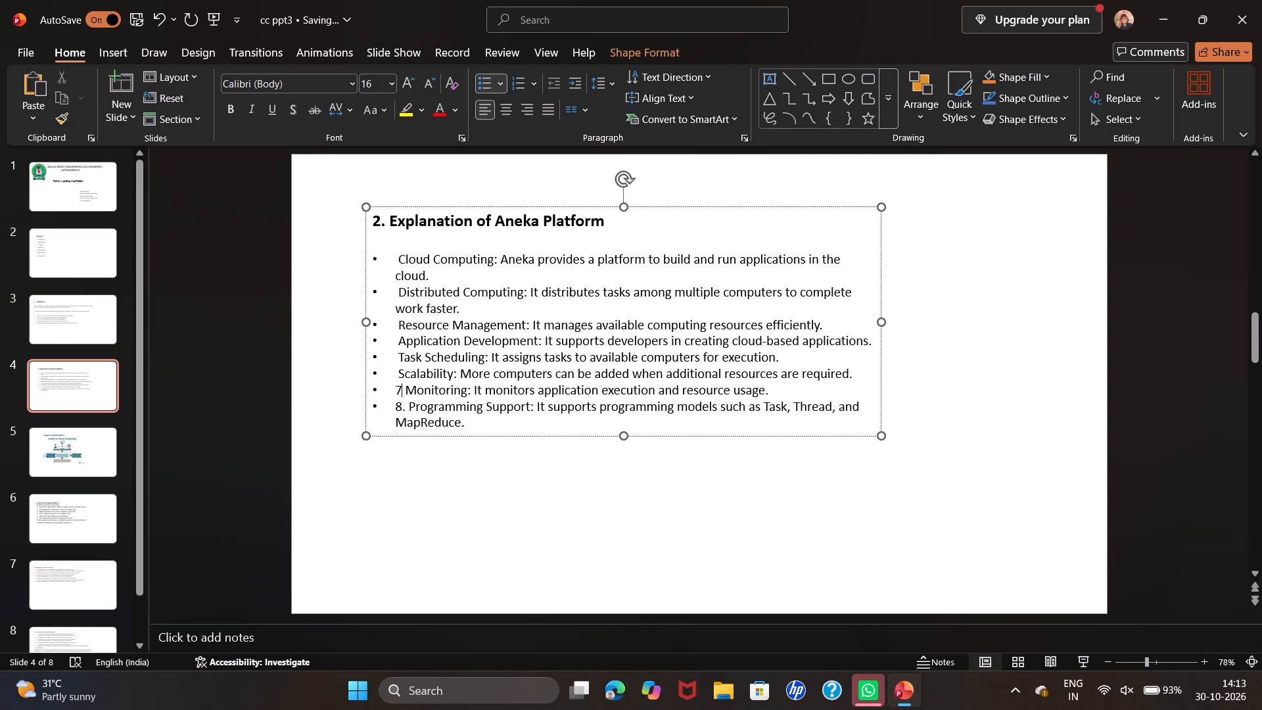
pyautogui.press('Down')
pyautogui.press('Right')
pyautogui.press('Right')
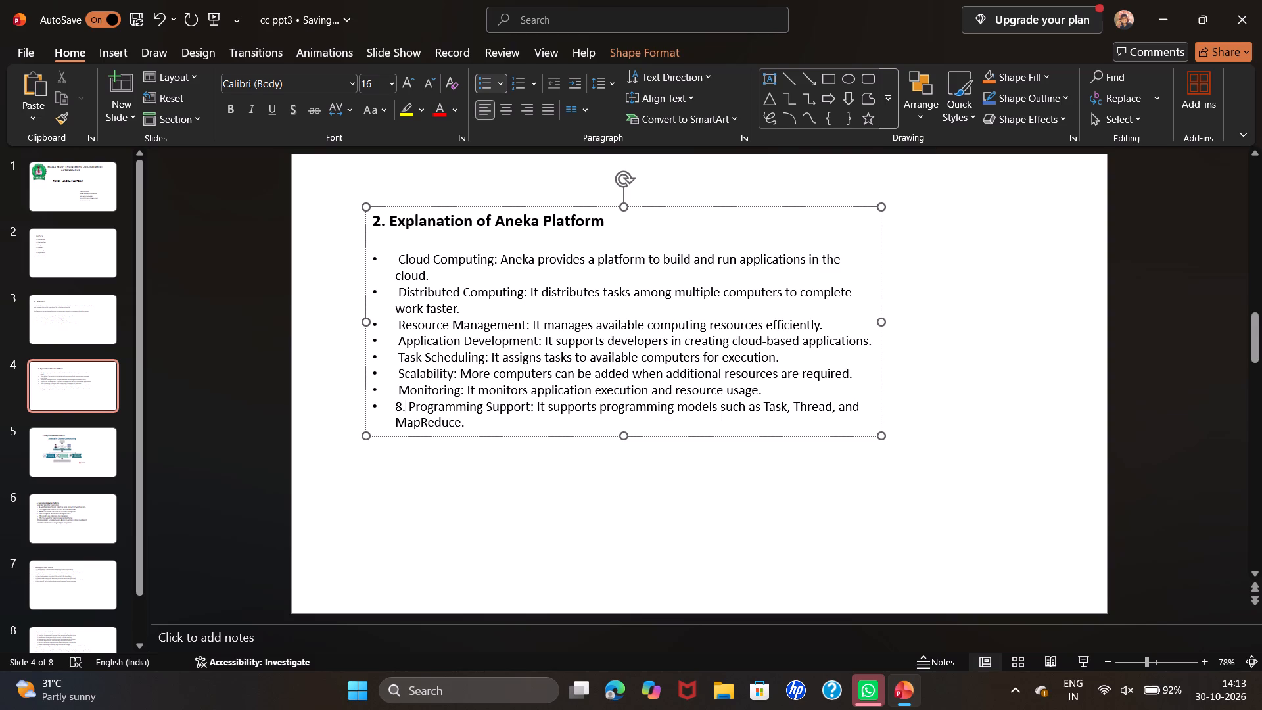
pyautogui.press('BackSpace')
pyautogui.press('BackSpace')
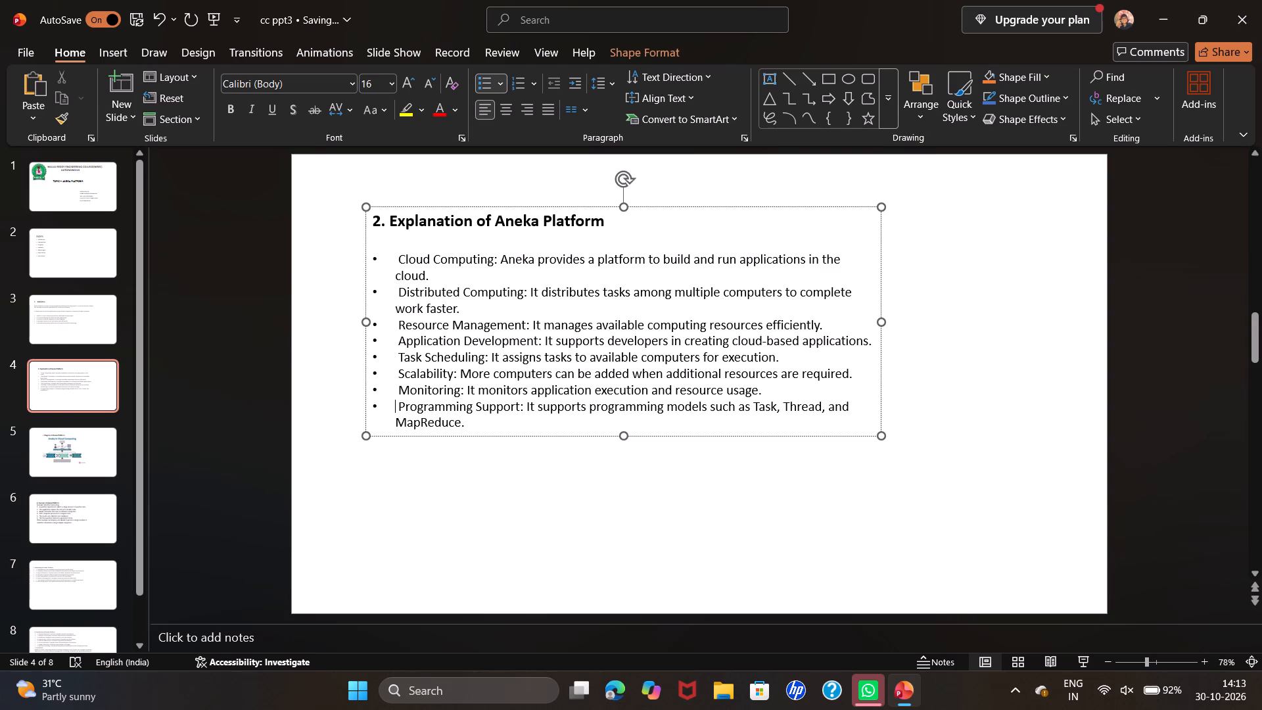
# Left-align all eight bulleted items under the "2. Explanation of Aneka Platform" heading.
pyautogui.click(597, 302)
pyautogui.moveTo(395, 258); pyautogui.dragTo(469, 442)
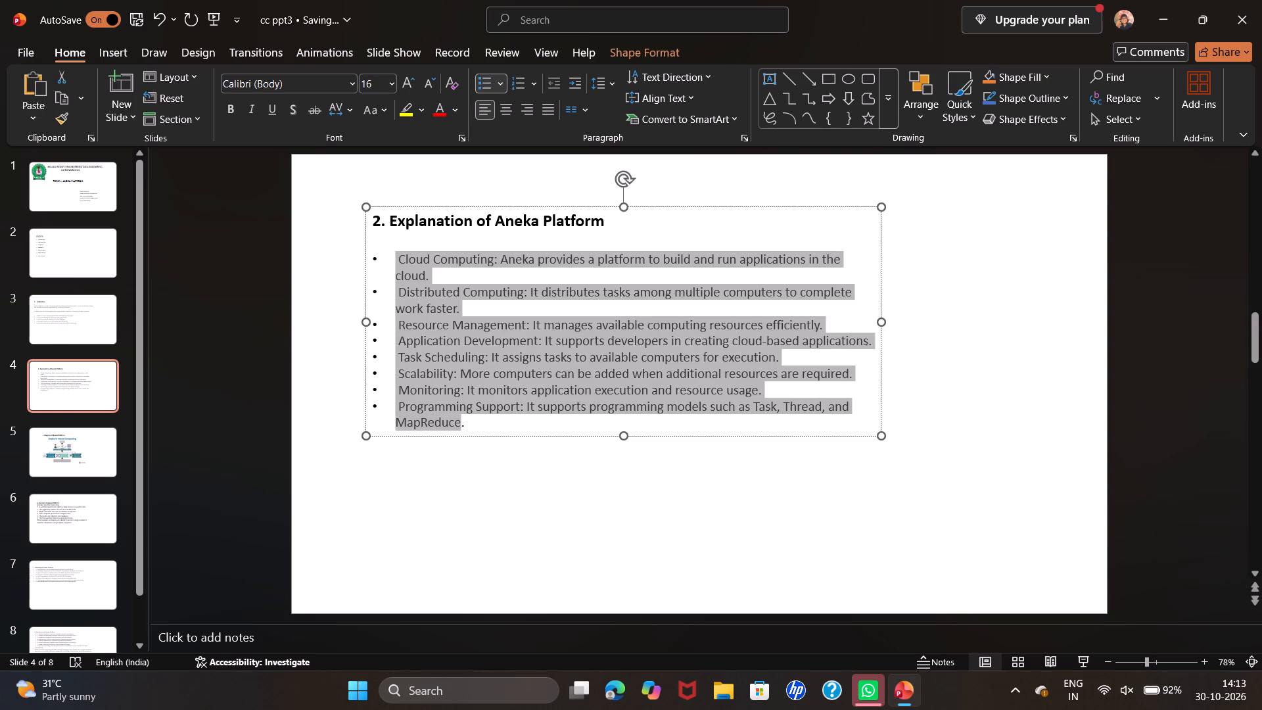
pyautogui.moveTo(469, 442); pyautogui.dragTo(483, 446)
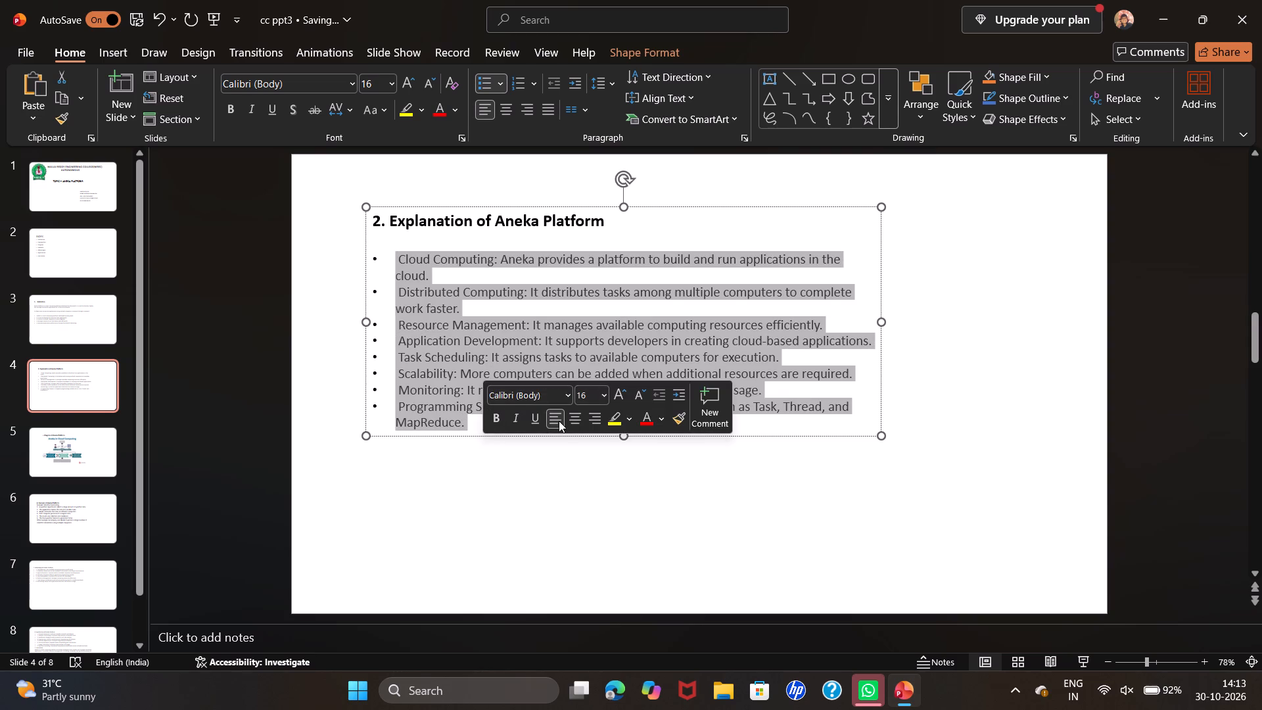
pyautogui.click(558, 421)
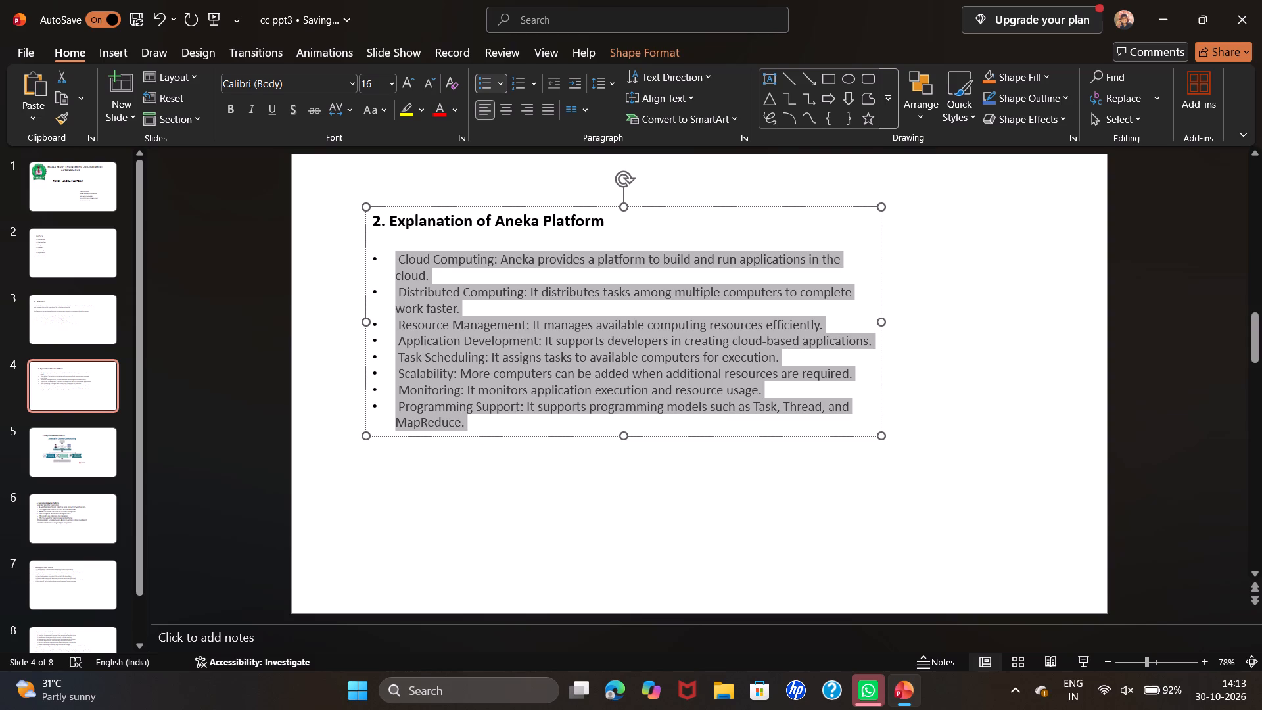
pyautogui.click(489, 512)
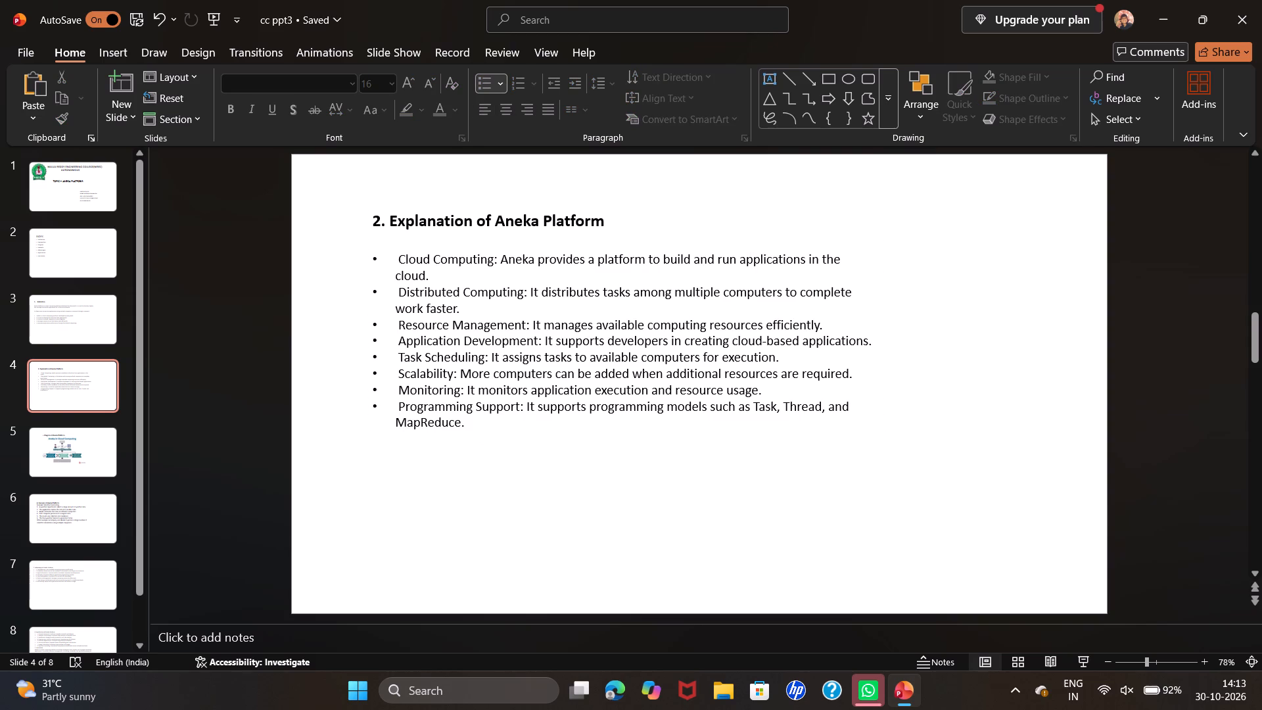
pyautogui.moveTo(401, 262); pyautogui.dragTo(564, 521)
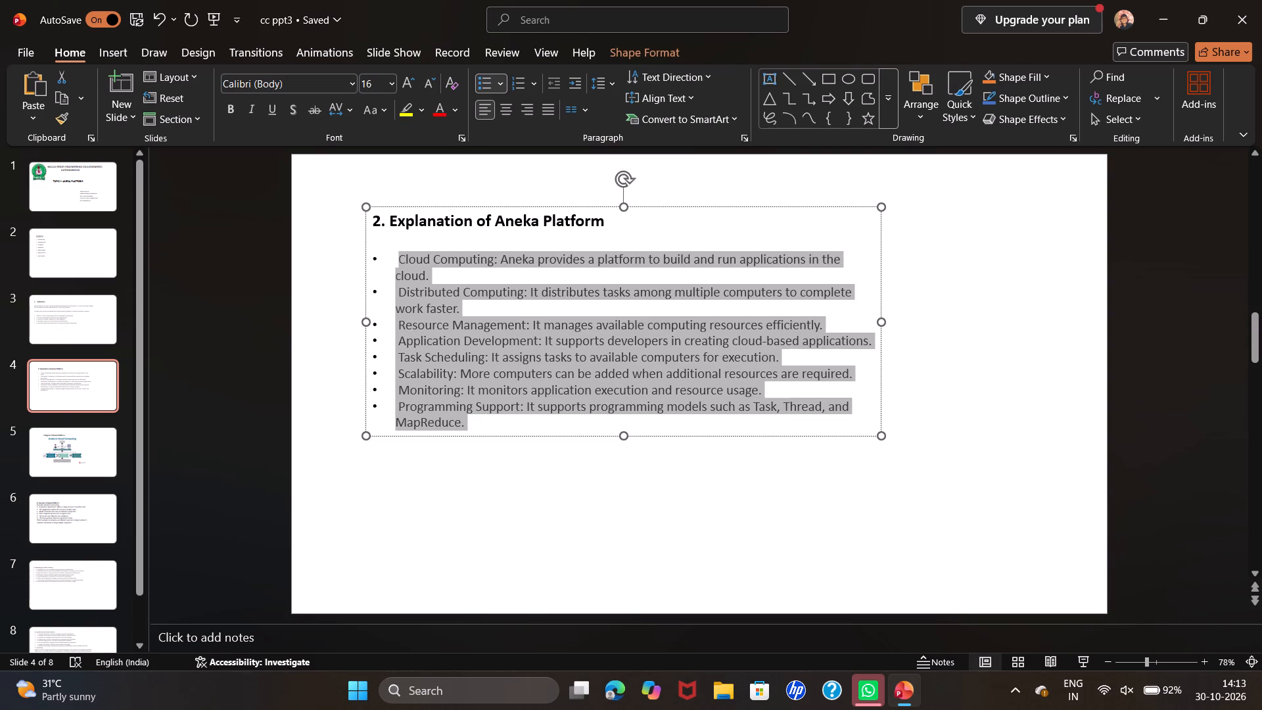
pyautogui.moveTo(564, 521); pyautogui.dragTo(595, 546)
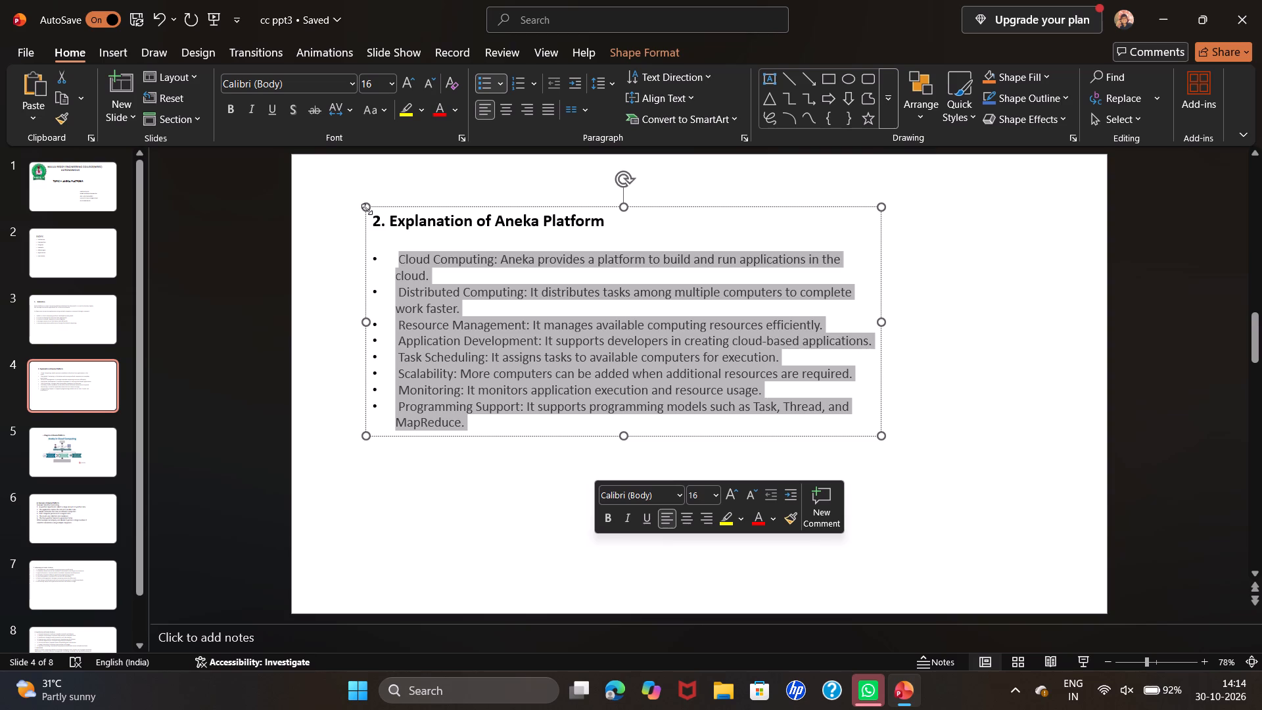
# Widen the slide 4 text box on both sides and shift its top edge slightly up, so every bullet fits on one line.
pyautogui.moveTo(367, 209); pyautogui.dragTo(339, 218)
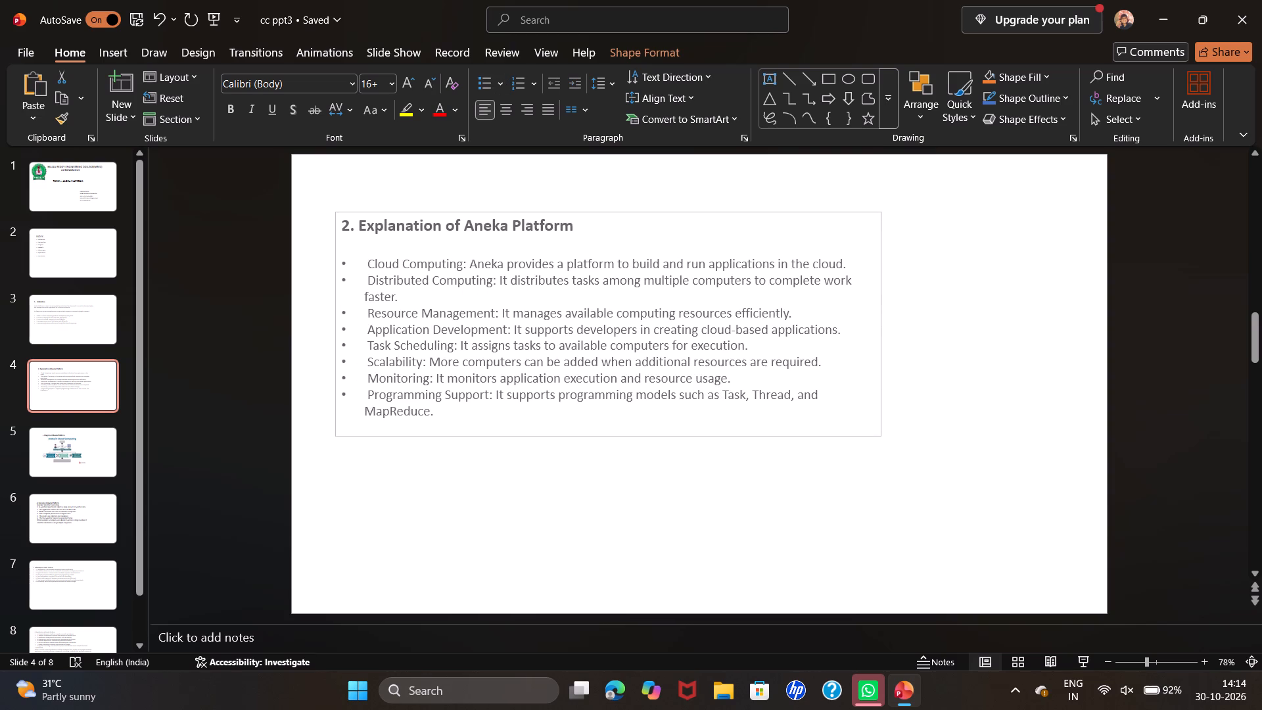
pyautogui.moveTo(339, 218); pyautogui.dragTo(359, 199)
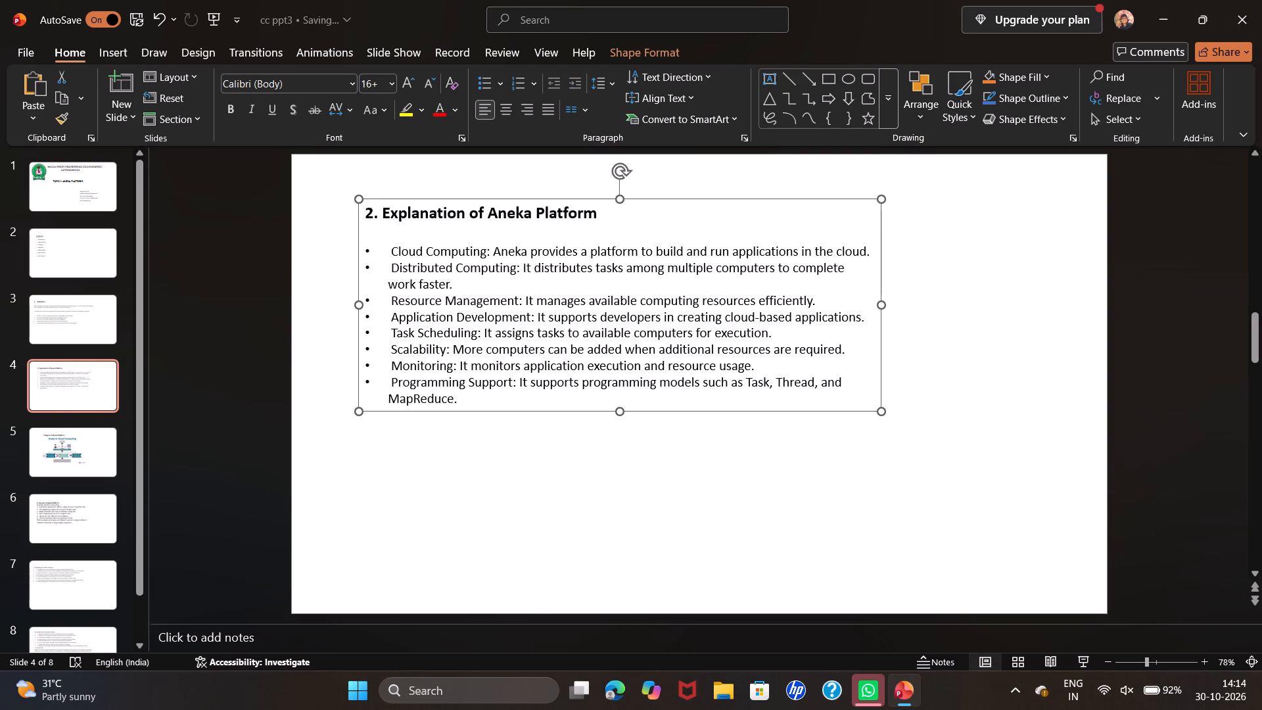
pyautogui.moveTo(879, 408); pyautogui.dragTo(894, 420)
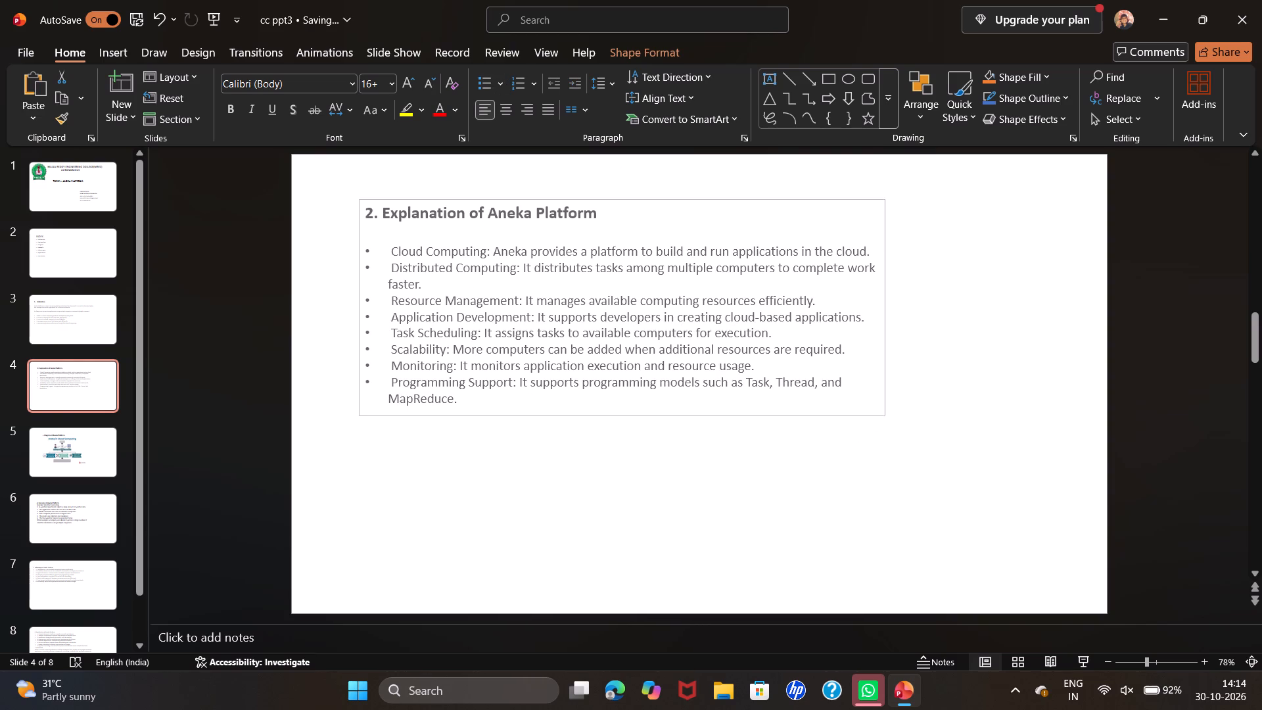
pyautogui.moveTo(894, 420); pyautogui.dragTo(929, 429)
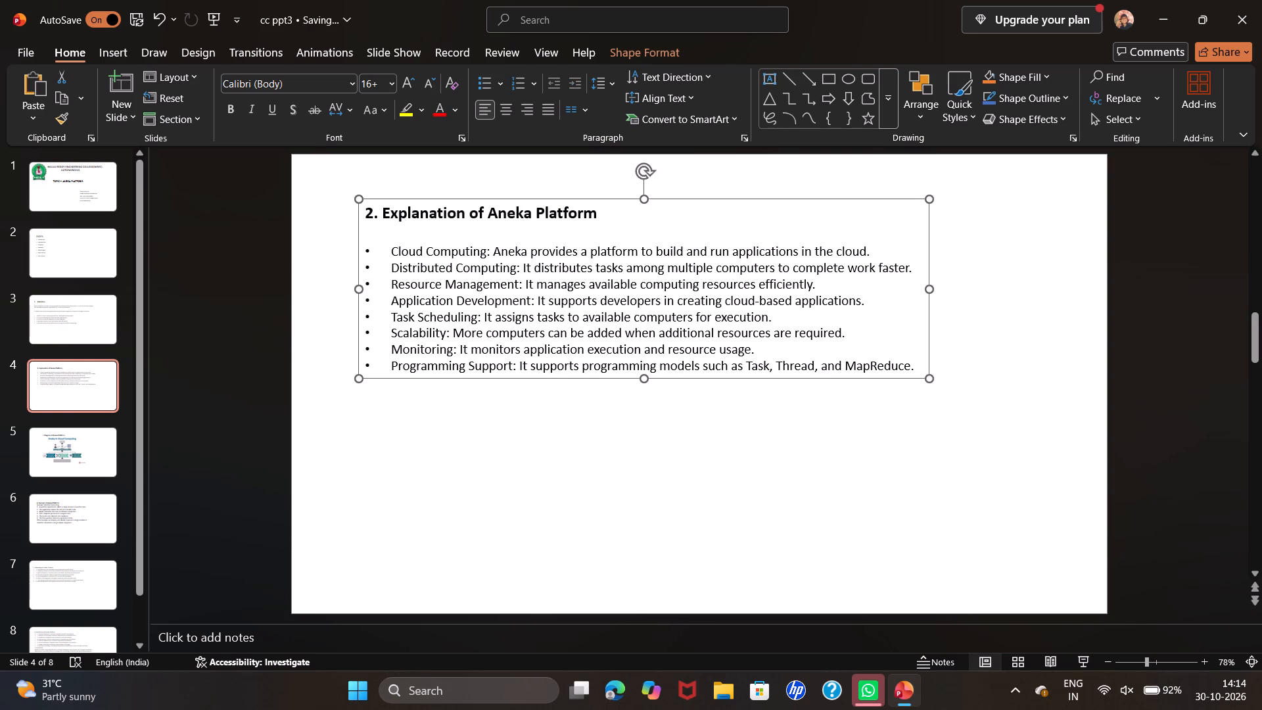
pyautogui.moveTo(646, 375); pyautogui.dragTo(649, 390)
# Set all eight bulleted items on the Explanation of Aneka Platform slide to font size 18.
pyautogui.moveTo(390, 247); pyautogui.dragTo(750, 361)
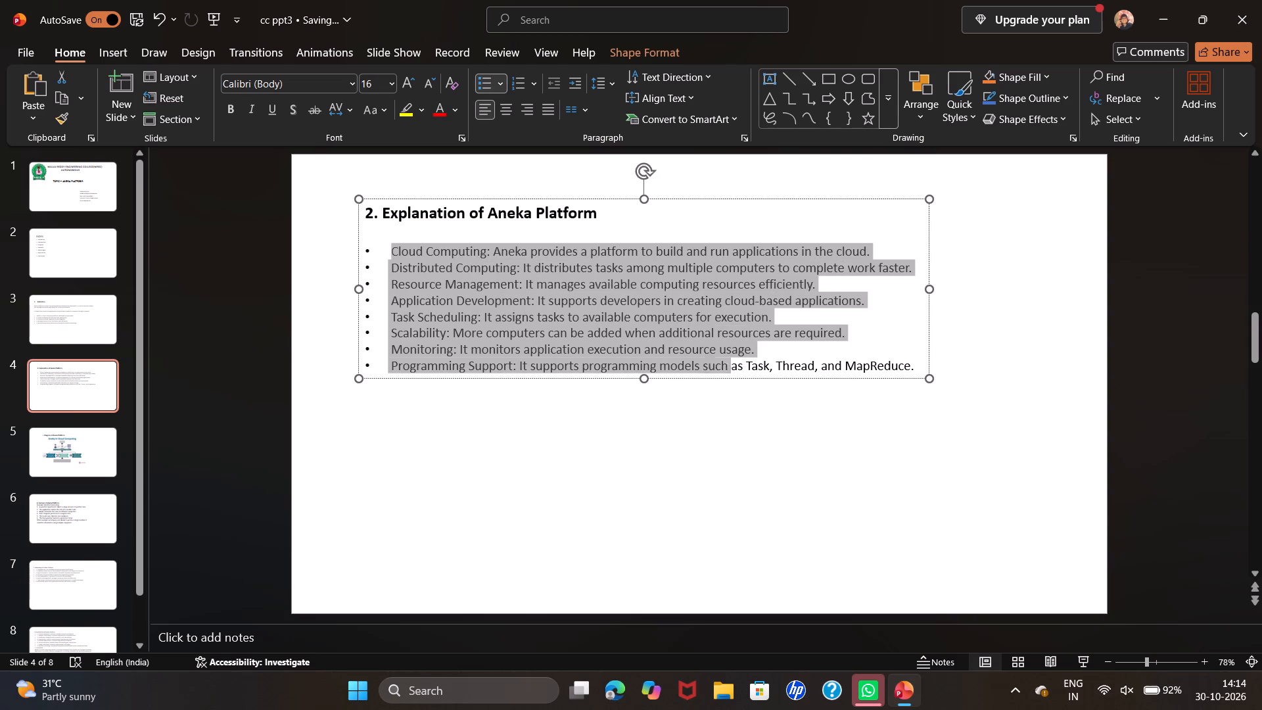
pyautogui.moveTo(750, 361); pyautogui.dragTo(929, 383)
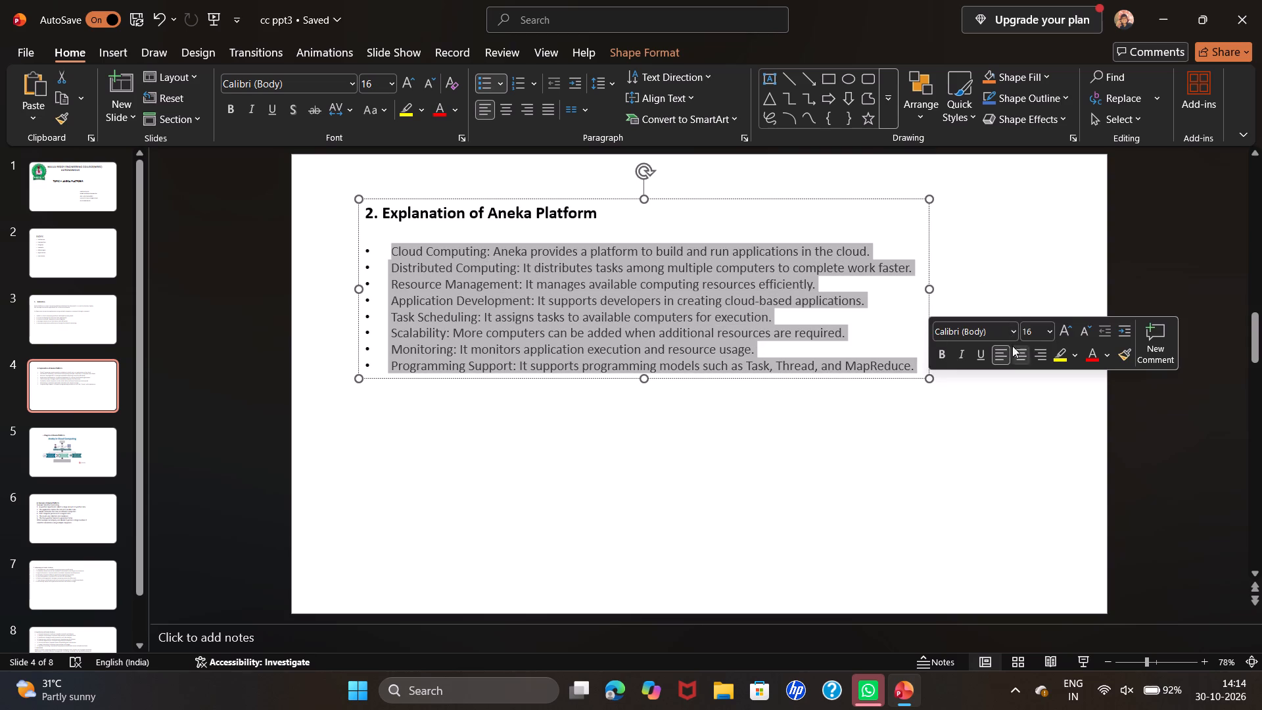
pyautogui.click(1049, 335)
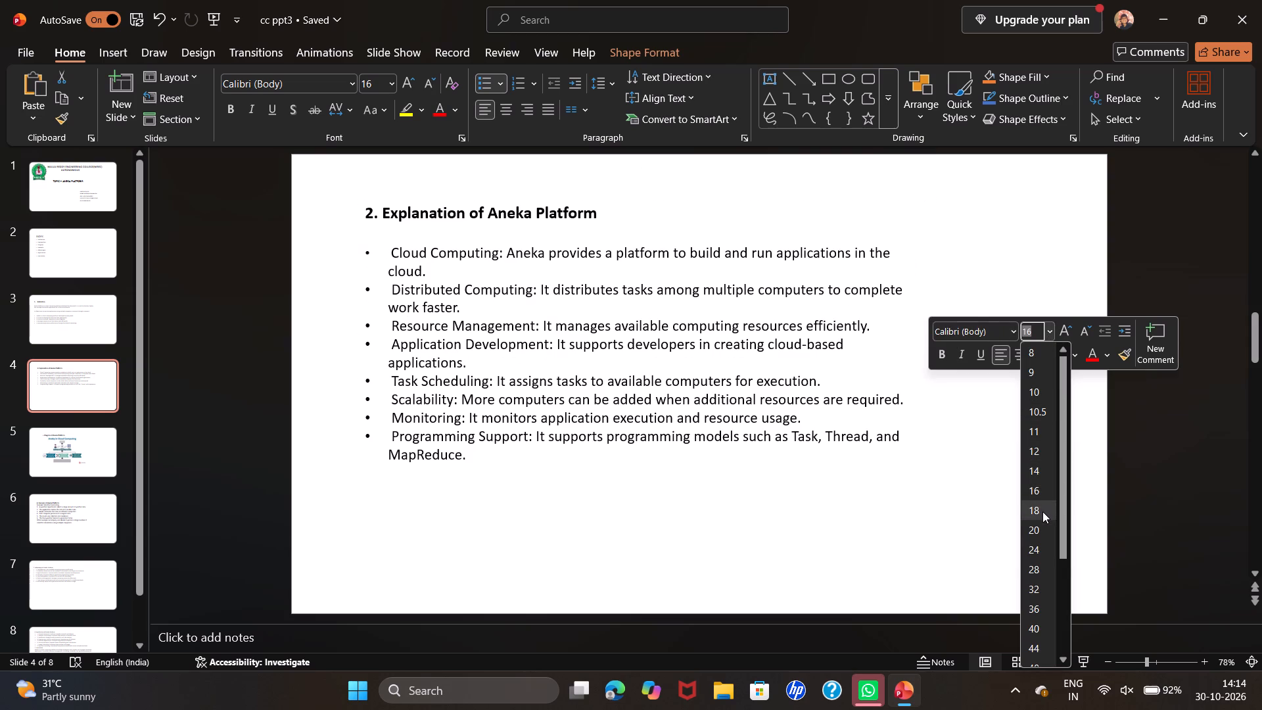
pyautogui.click(1042, 511)
pyautogui.click(694, 515)
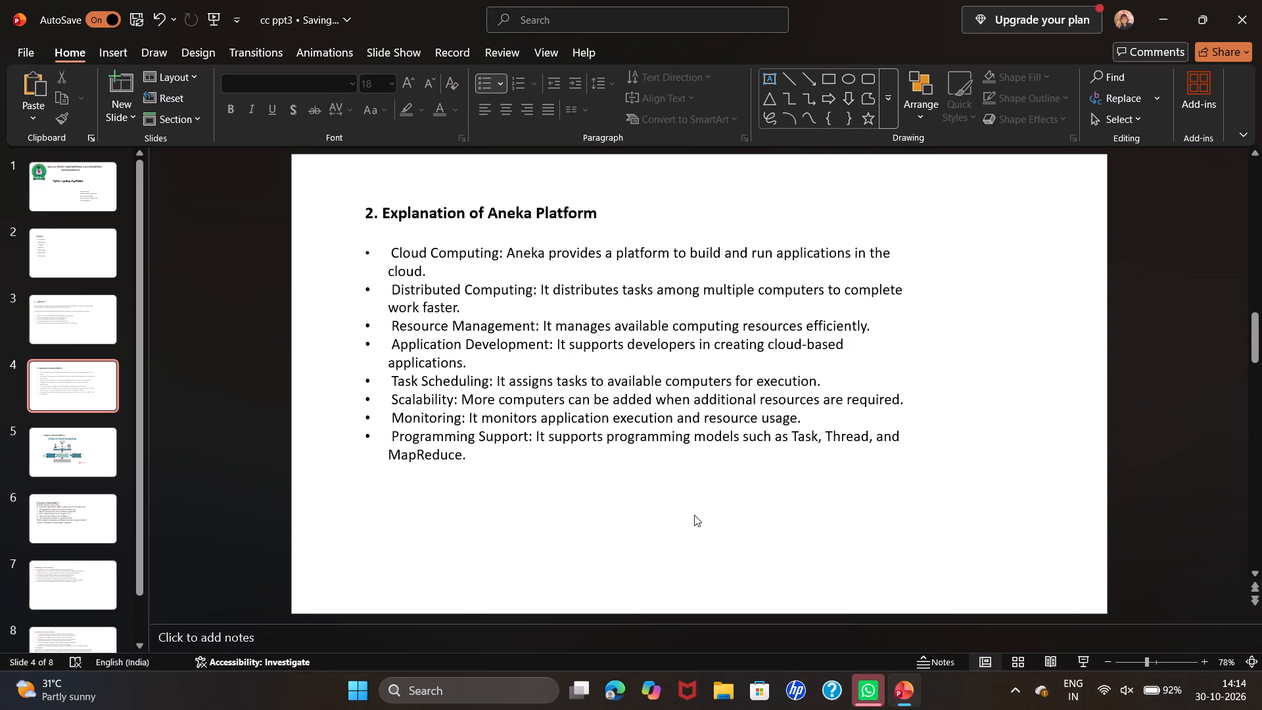
# Go back to slide 3 and set the two paragraphs under the Definition heading to font size 18.
pyautogui.click(60, 318)
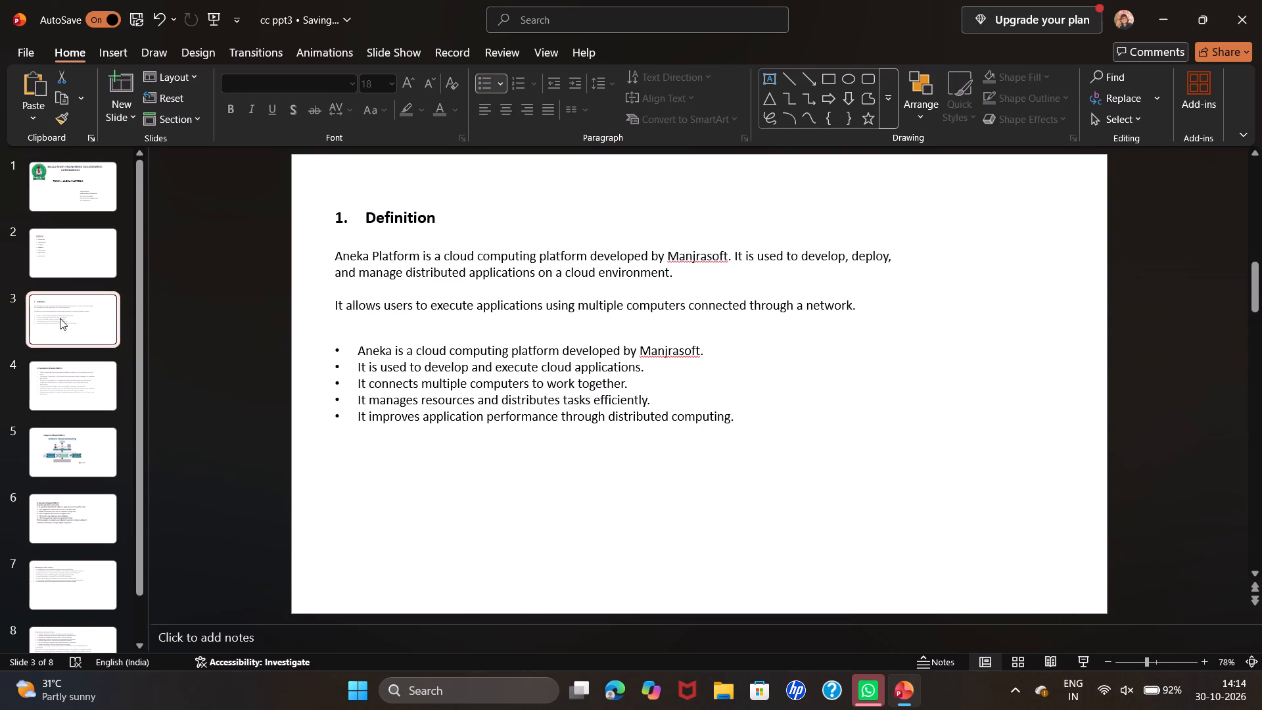
pyautogui.moveTo(338, 256); pyautogui.dragTo(649, 436)
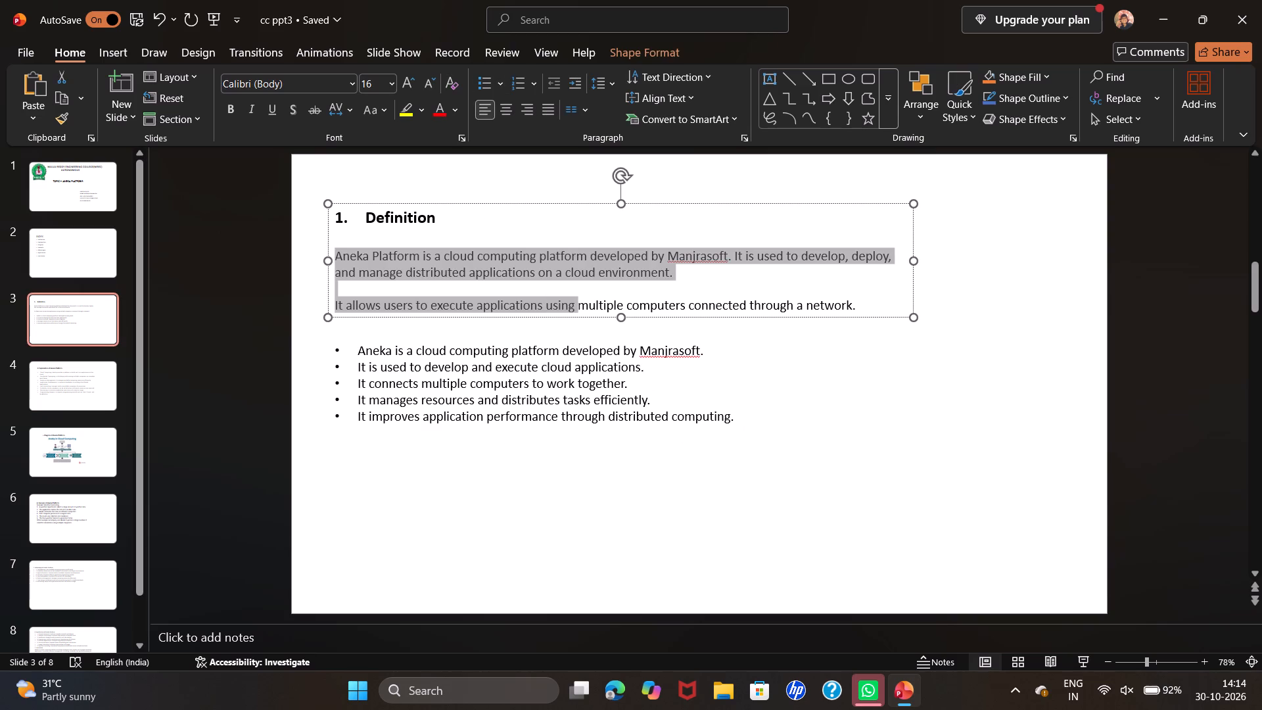
pyautogui.moveTo(649, 436); pyautogui.dragTo(796, 389)
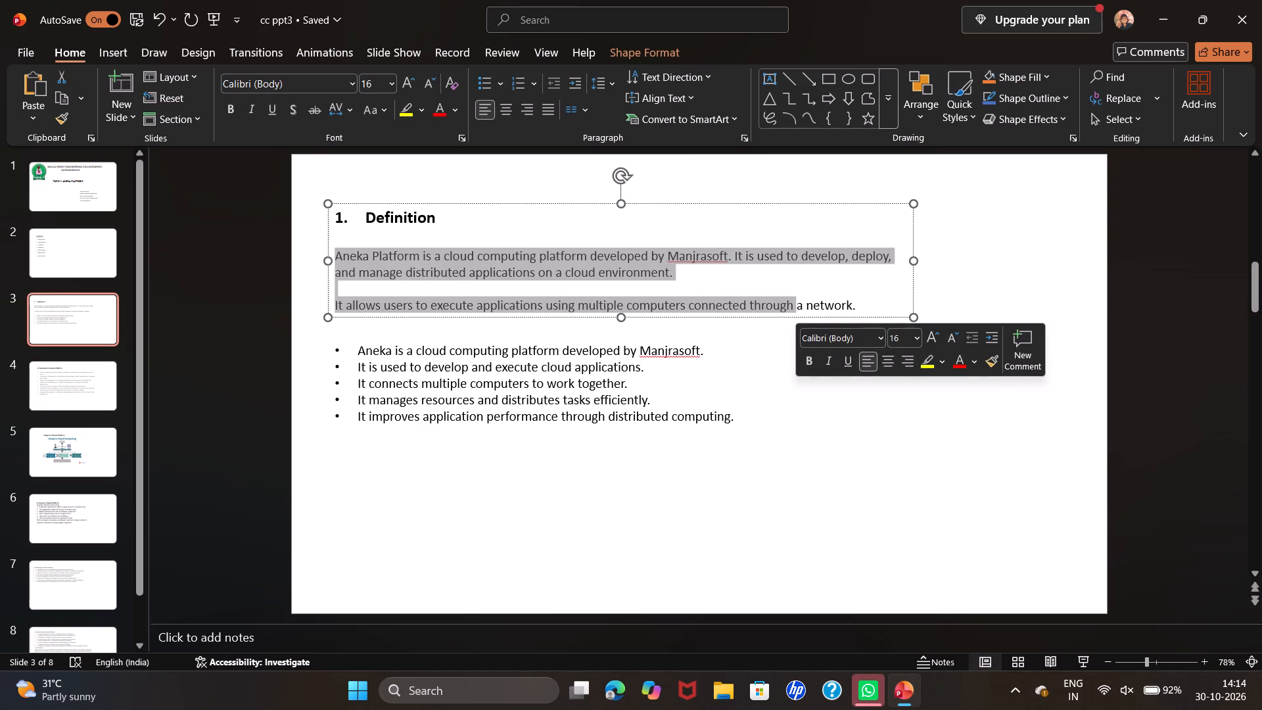
pyautogui.click(943, 288)
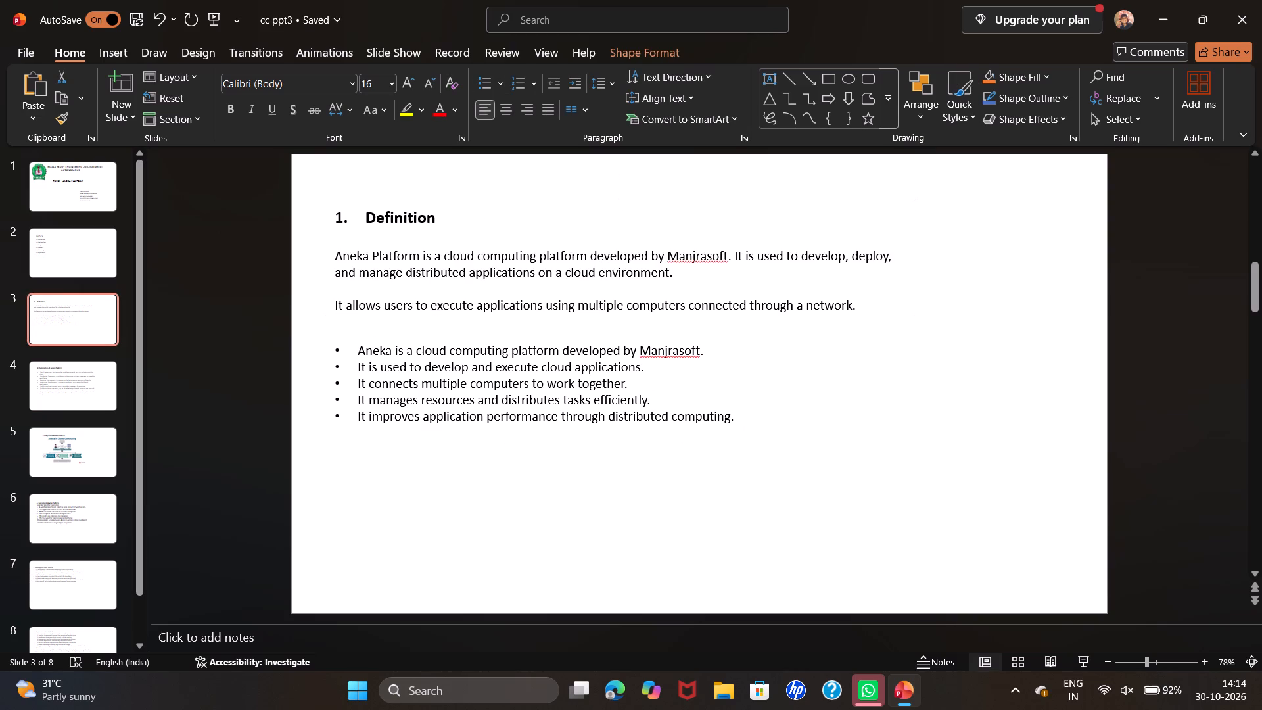
pyautogui.moveTo(337, 253); pyautogui.dragTo(726, 633)
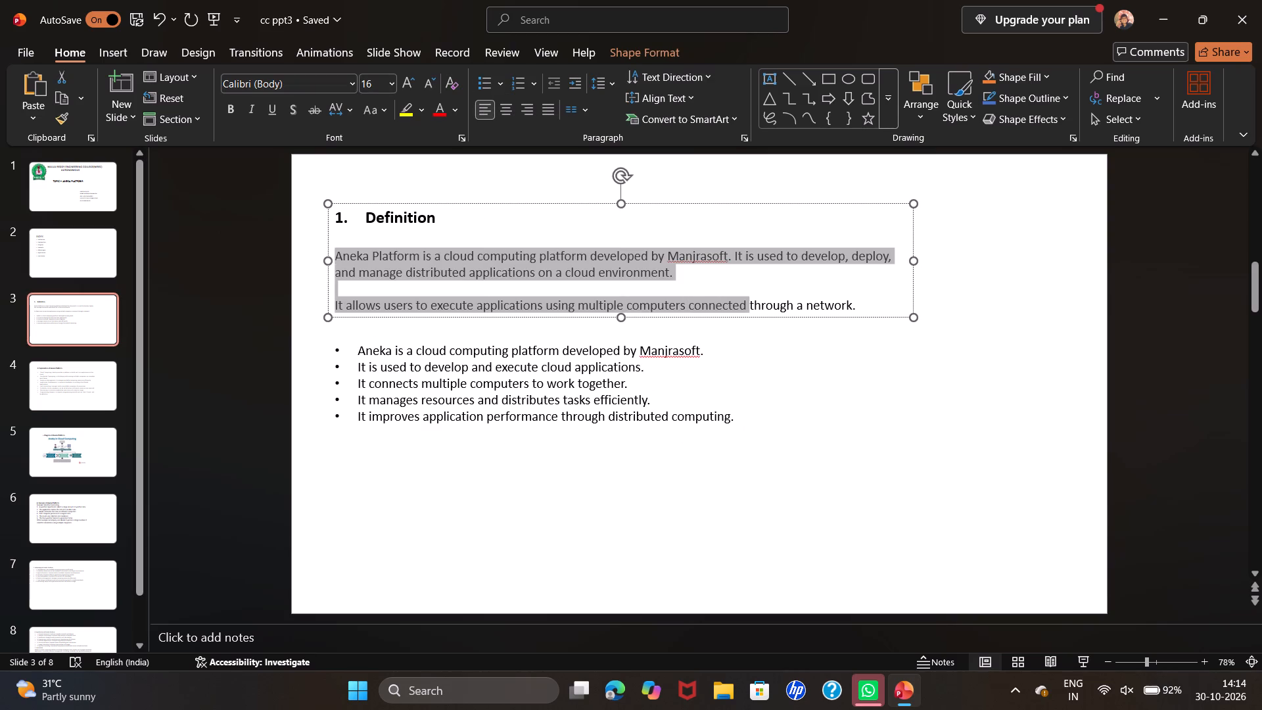
pyautogui.moveTo(726, 633); pyautogui.dragTo(1072, 569)
pyautogui.click(1131, 522)
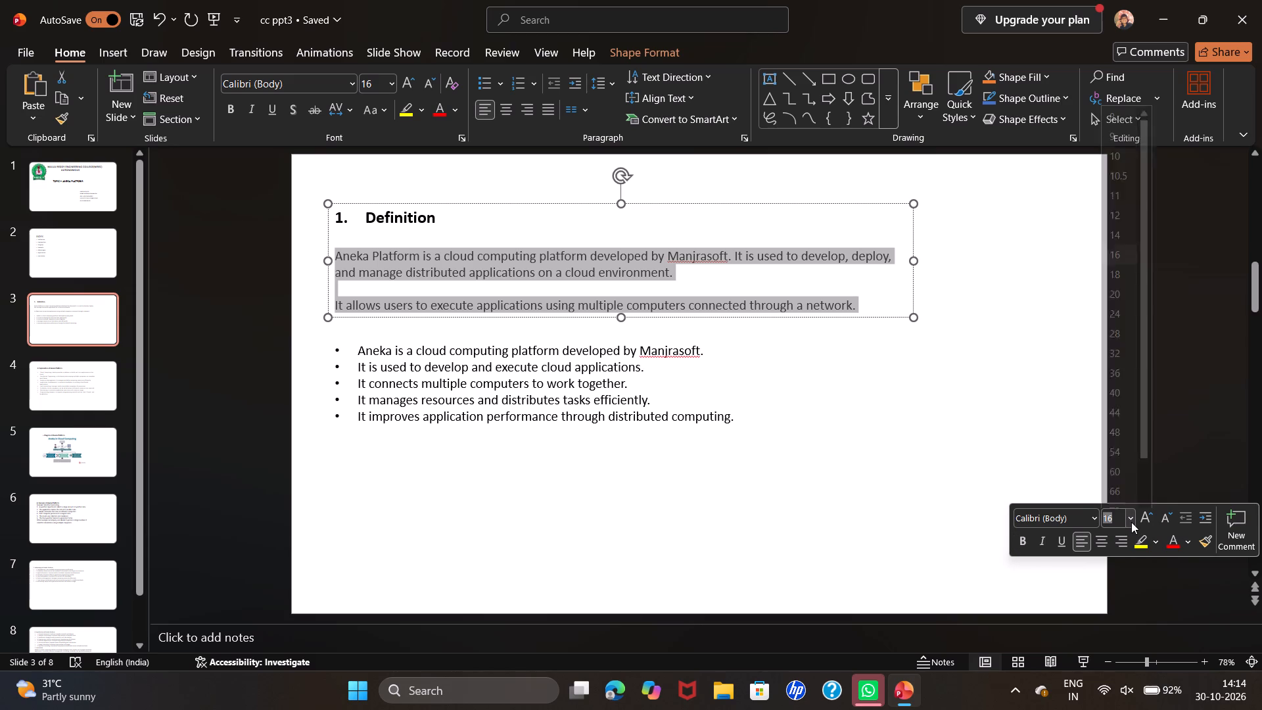
pyautogui.click(1122, 260)
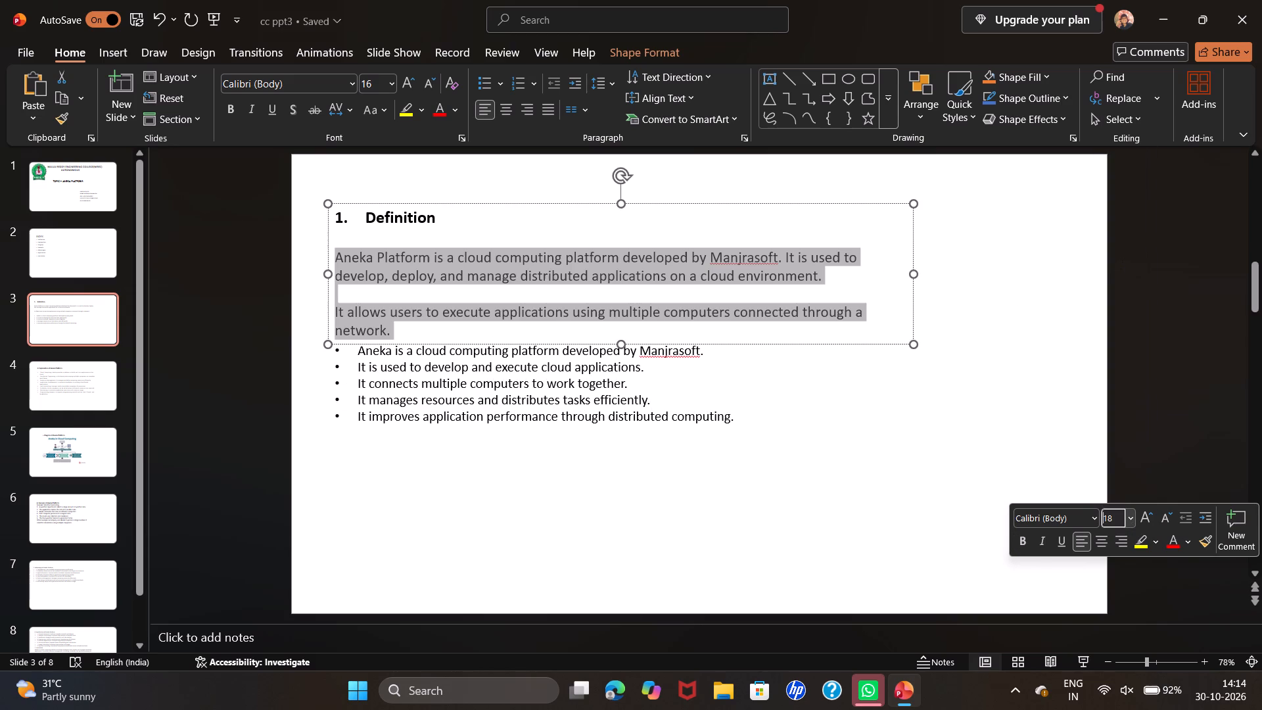
# Set the five bulleted items below the Definition paragraphs on slide 3 to font size 18.
pyautogui.click(356, 346)
pyautogui.moveTo(356, 346); pyautogui.dragTo(795, 435)
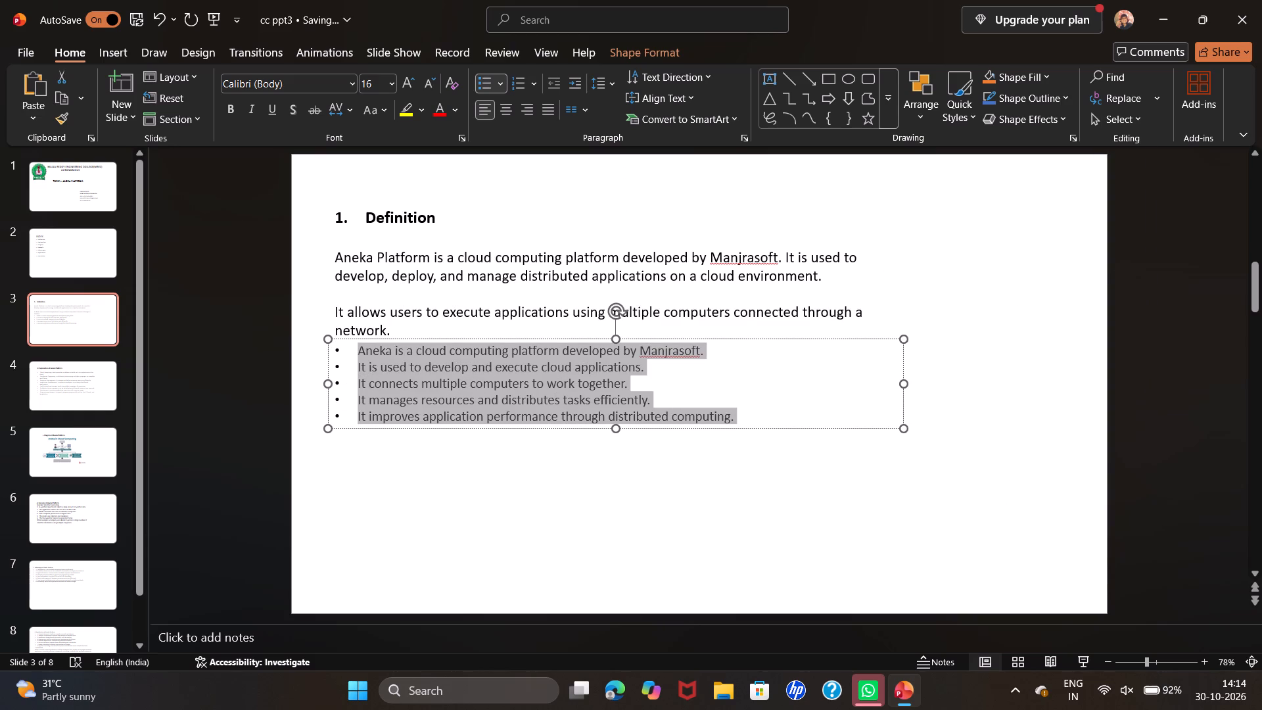
pyautogui.moveTo(795, 435); pyautogui.dragTo(814, 427)
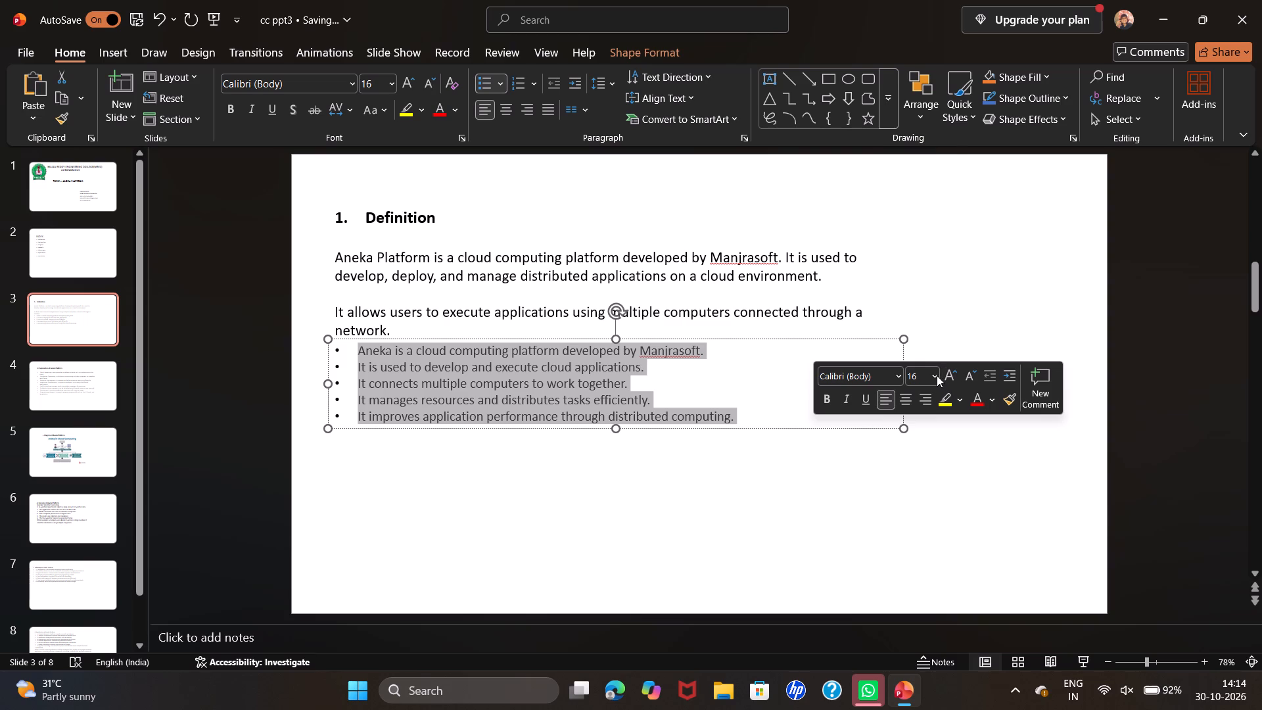
pyautogui.click(937, 375)
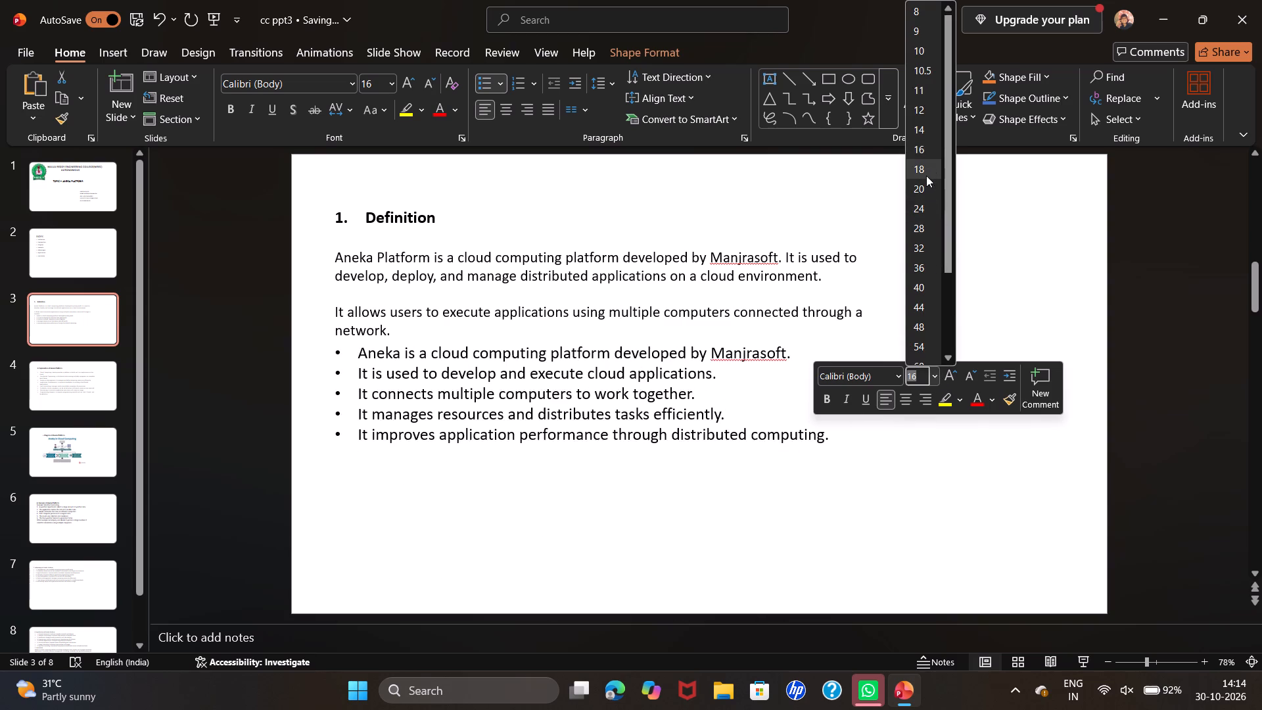
pyautogui.click(926, 176)
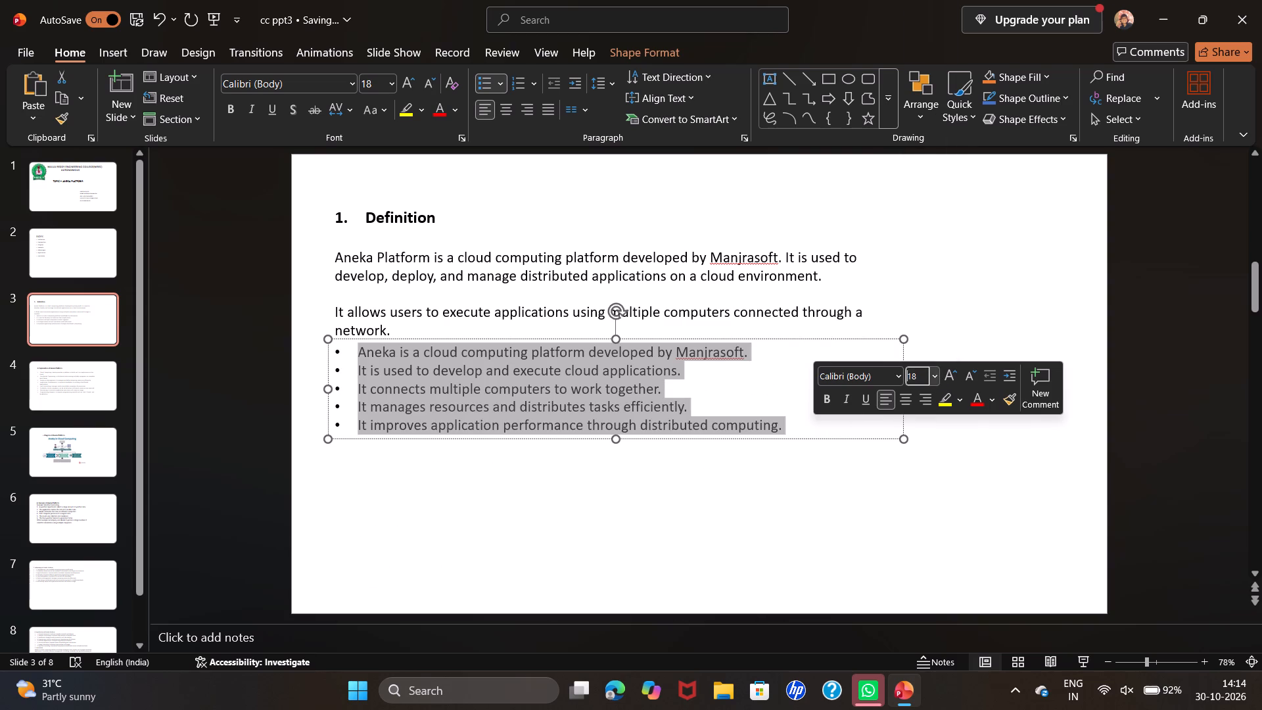
# Move the bulleted text box on slide 3 slightly down to leave a gap below the Definition paragraphs.
pyautogui.click(783, 373)
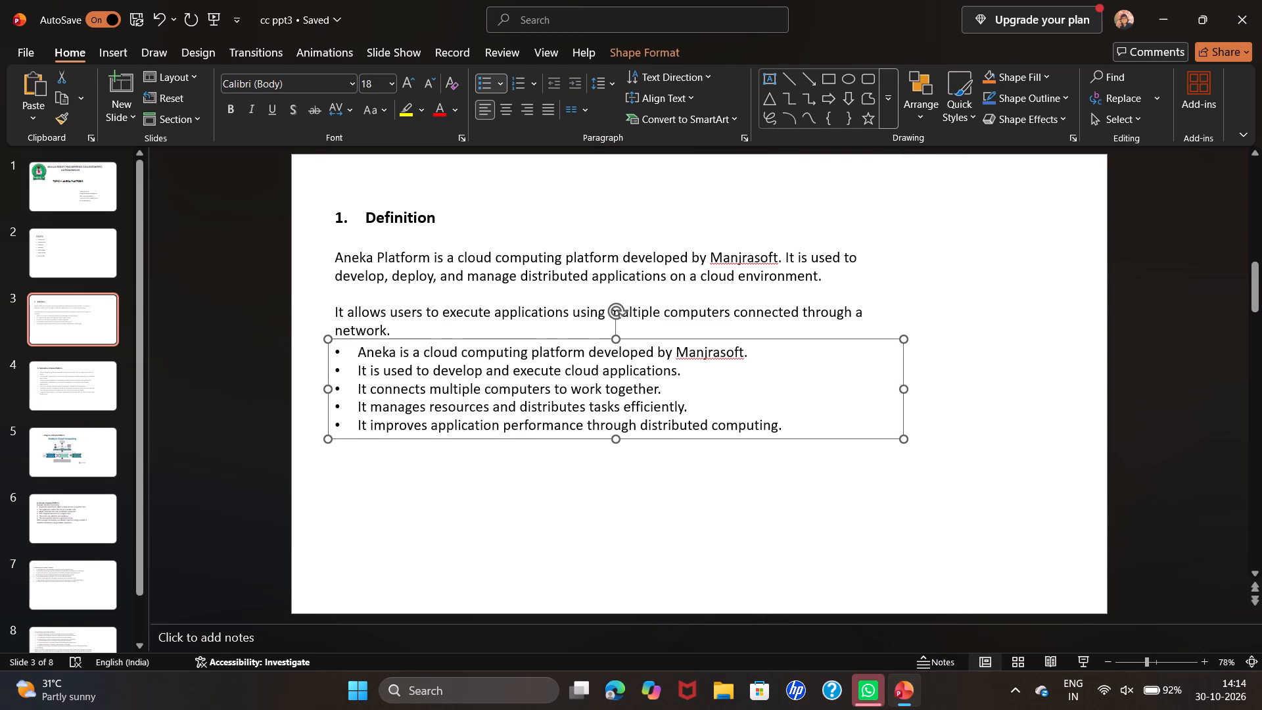
pyautogui.moveTo(441, 339); pyautogui.dragTo(457, 363)
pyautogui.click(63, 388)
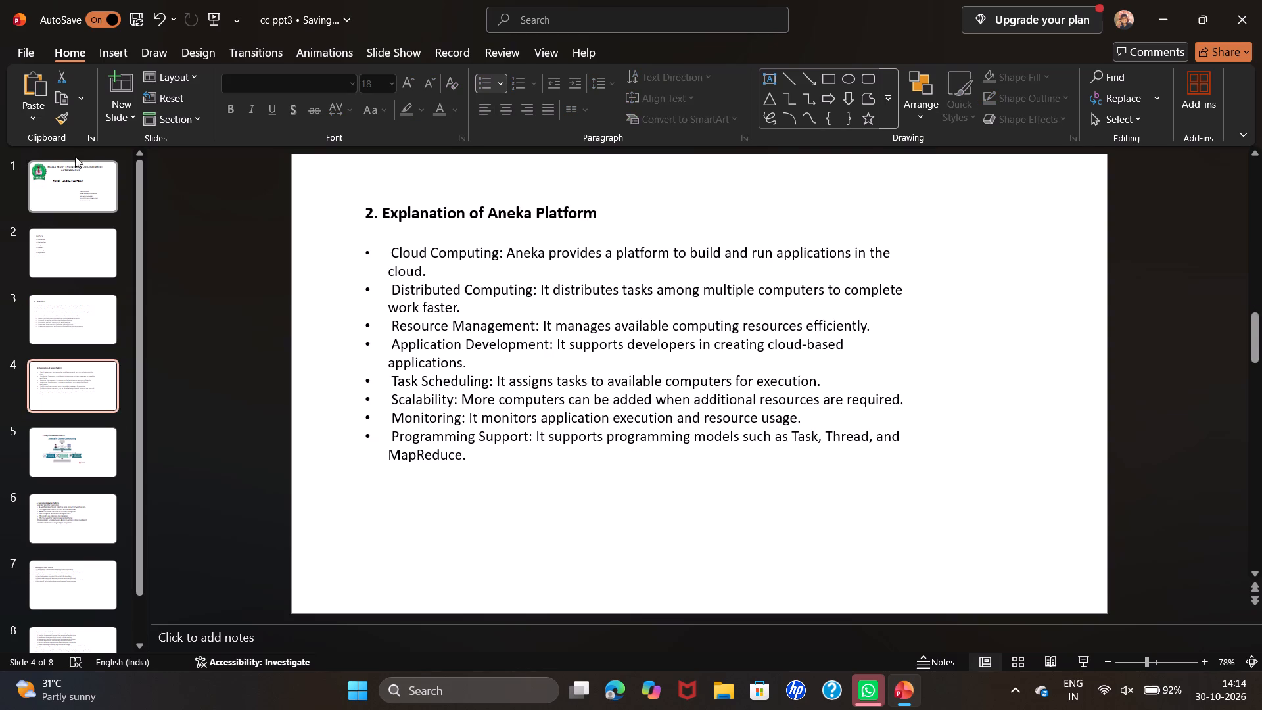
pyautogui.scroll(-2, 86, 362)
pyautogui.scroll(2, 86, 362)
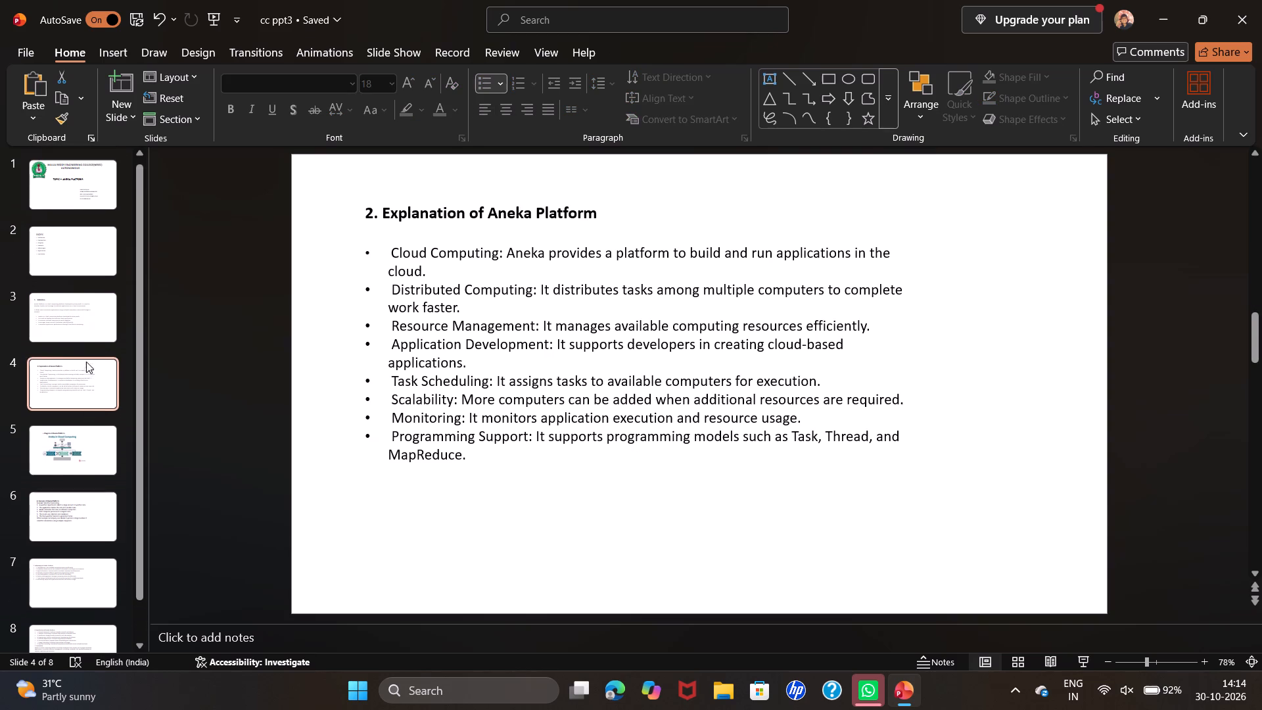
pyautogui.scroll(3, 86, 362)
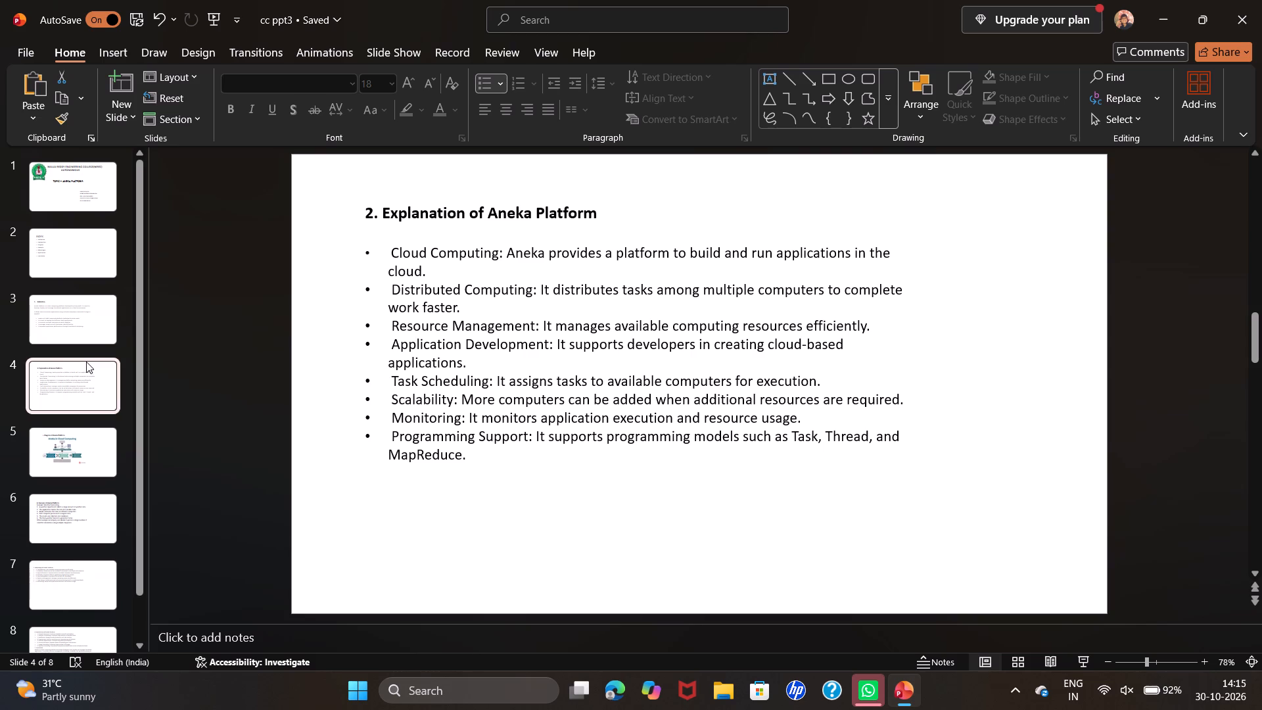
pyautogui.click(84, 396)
# Enlarge the Aneka in Cloud Computing diagram on slide 5 from its lower-right corner, keeping its upper-left corner in place.
pyautogui.click(82, 449)
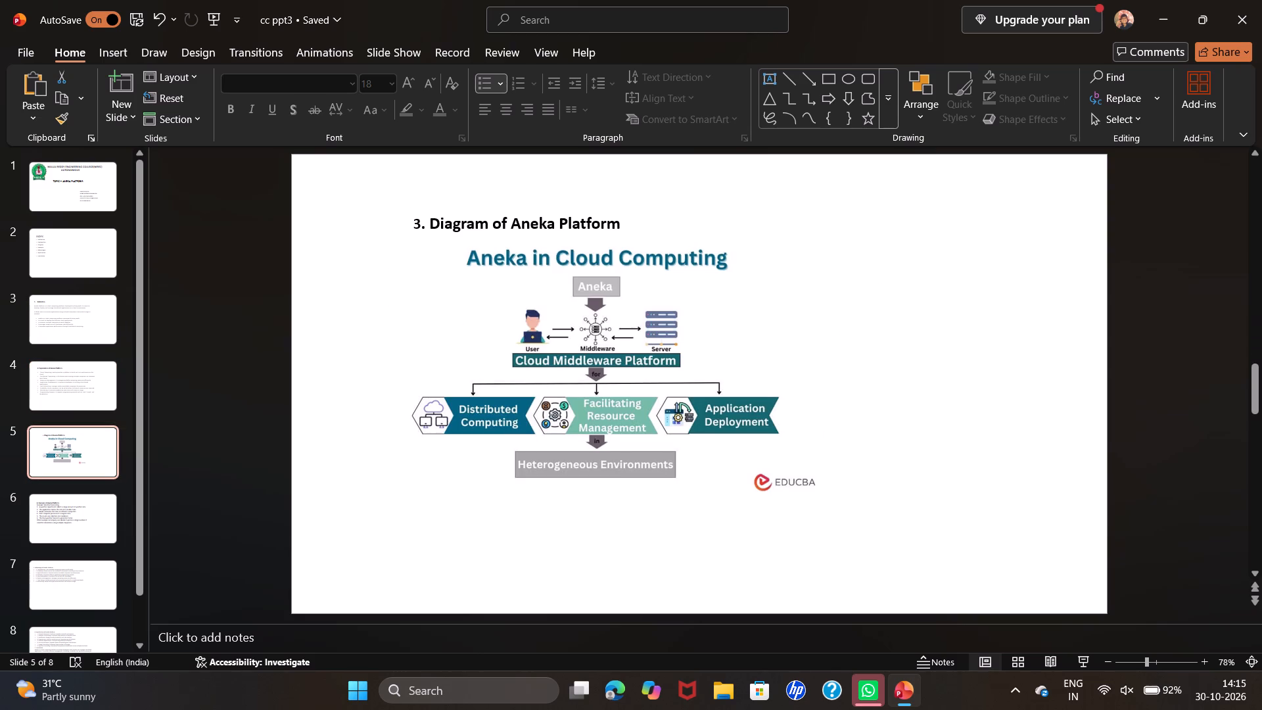
pyautogui.click(472, 252)
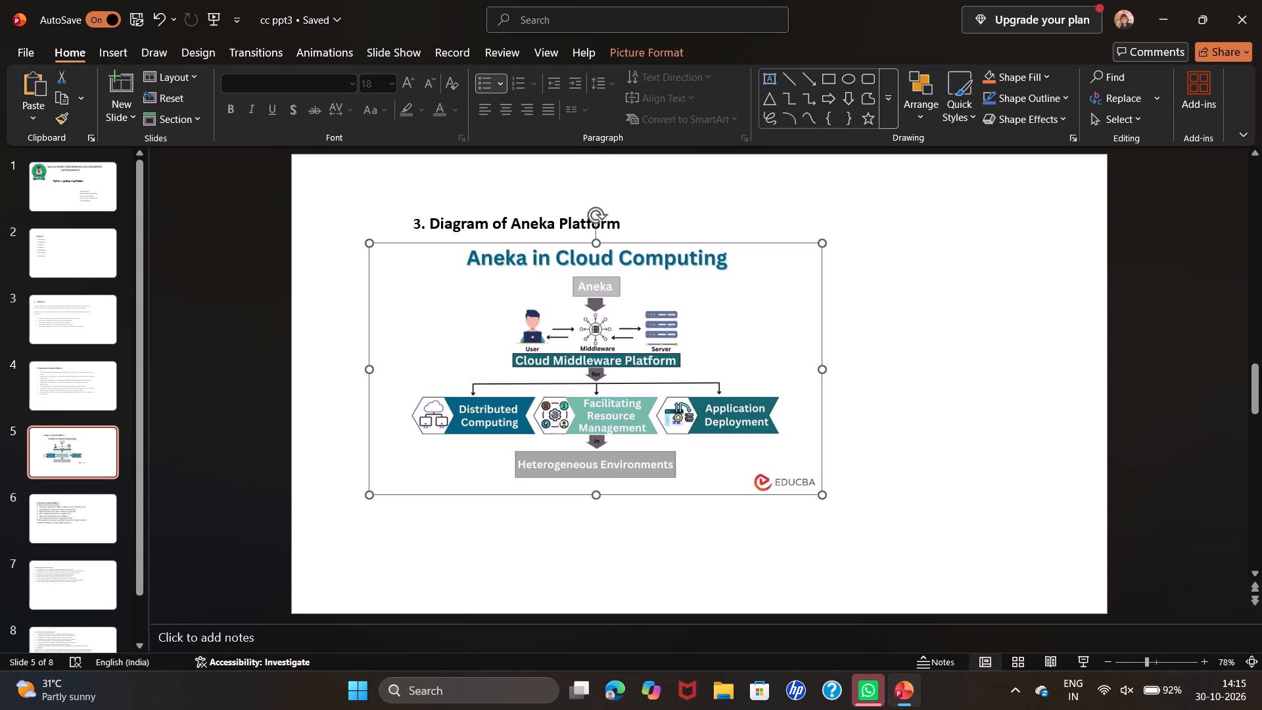
pyautogui.moveTo(824, 494); pyautogui.dragTo(870, 511)
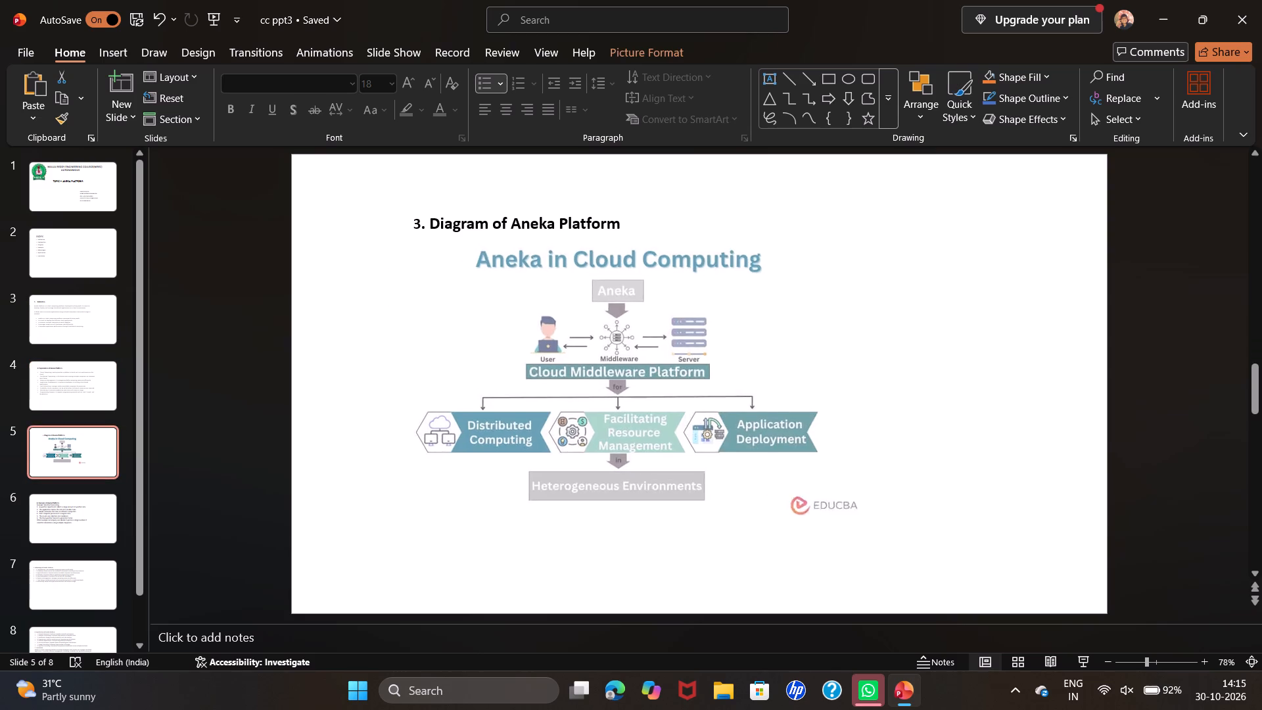
pyautogui.moveTo(870, 511); pyautogui.dragTo(931, 515)
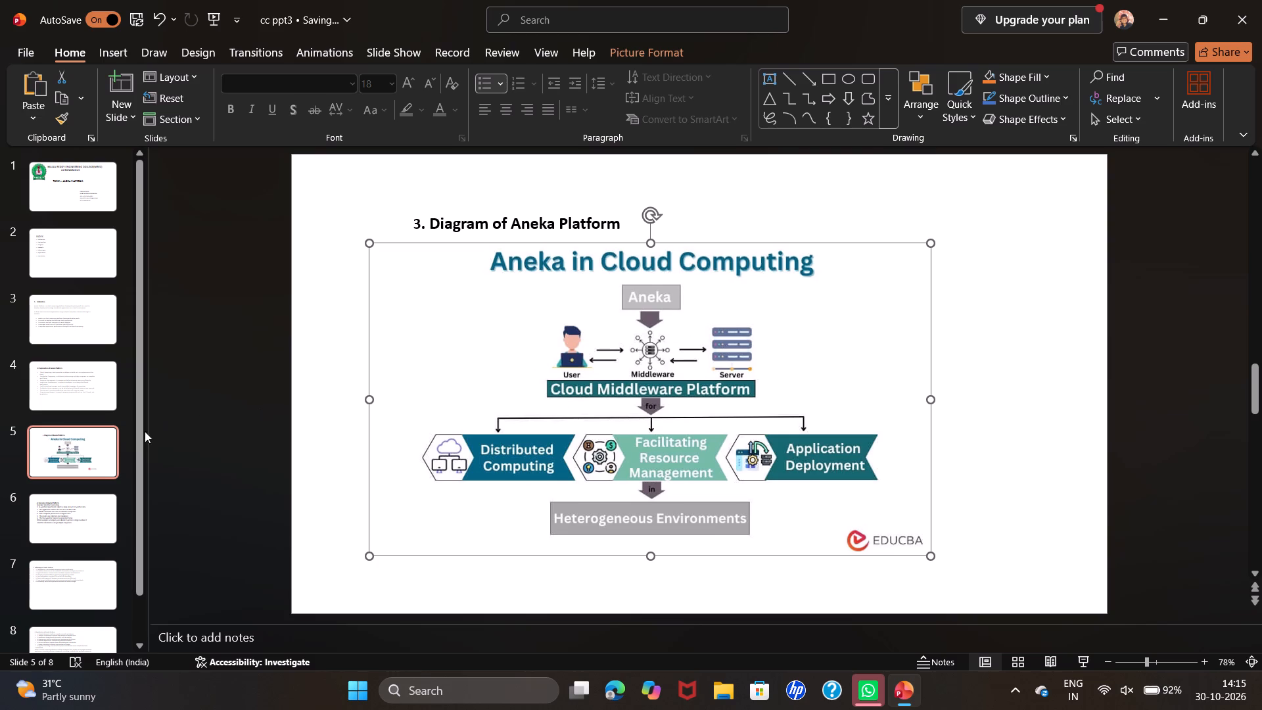
# Set the "4. Example of Aneka Platform" heading on slide 6 to font size 20.
pyautogui.click(66, 519)
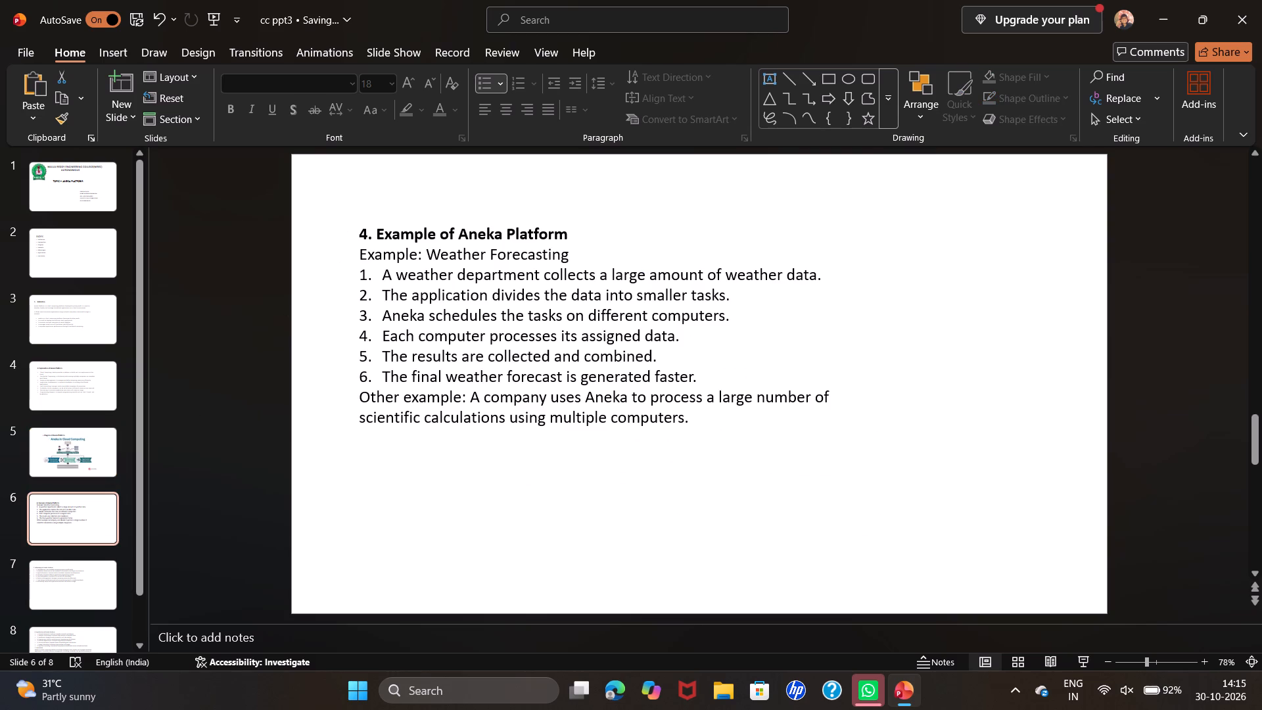
pyautogui.moveTo(362, 233); pyautogui.dragTo(612, 208)
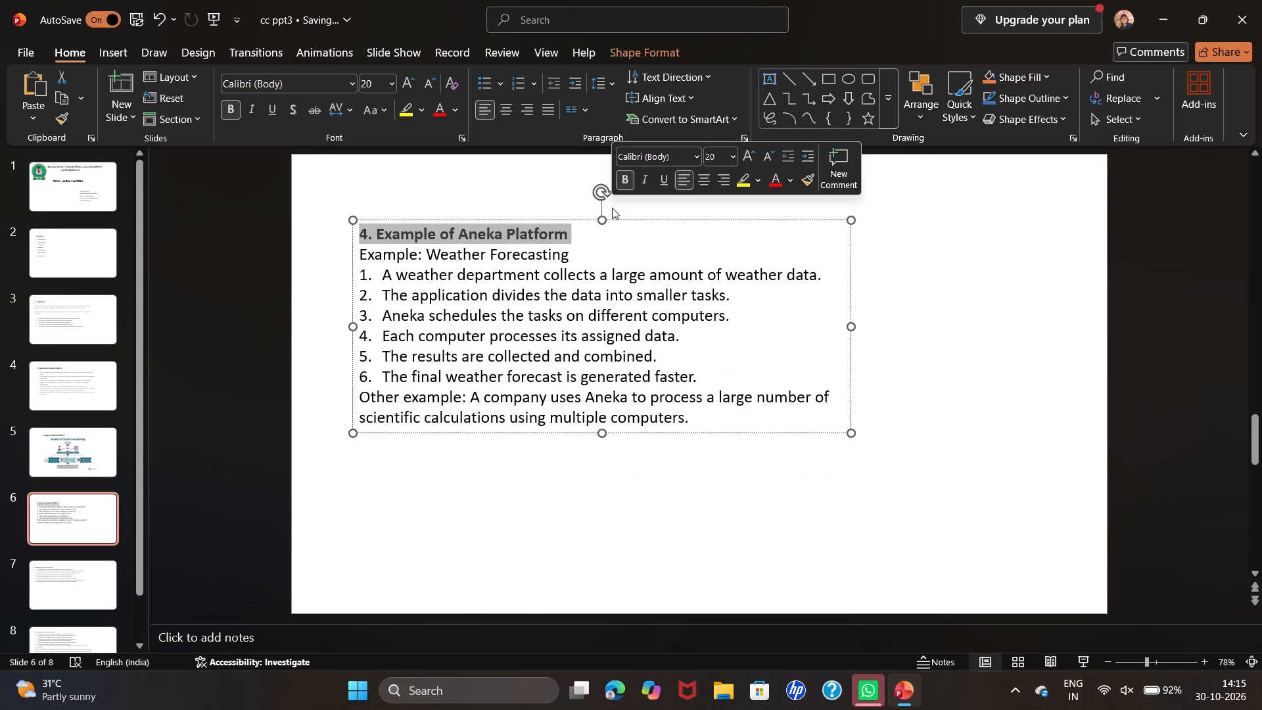
pyautogui.click(730, 156)
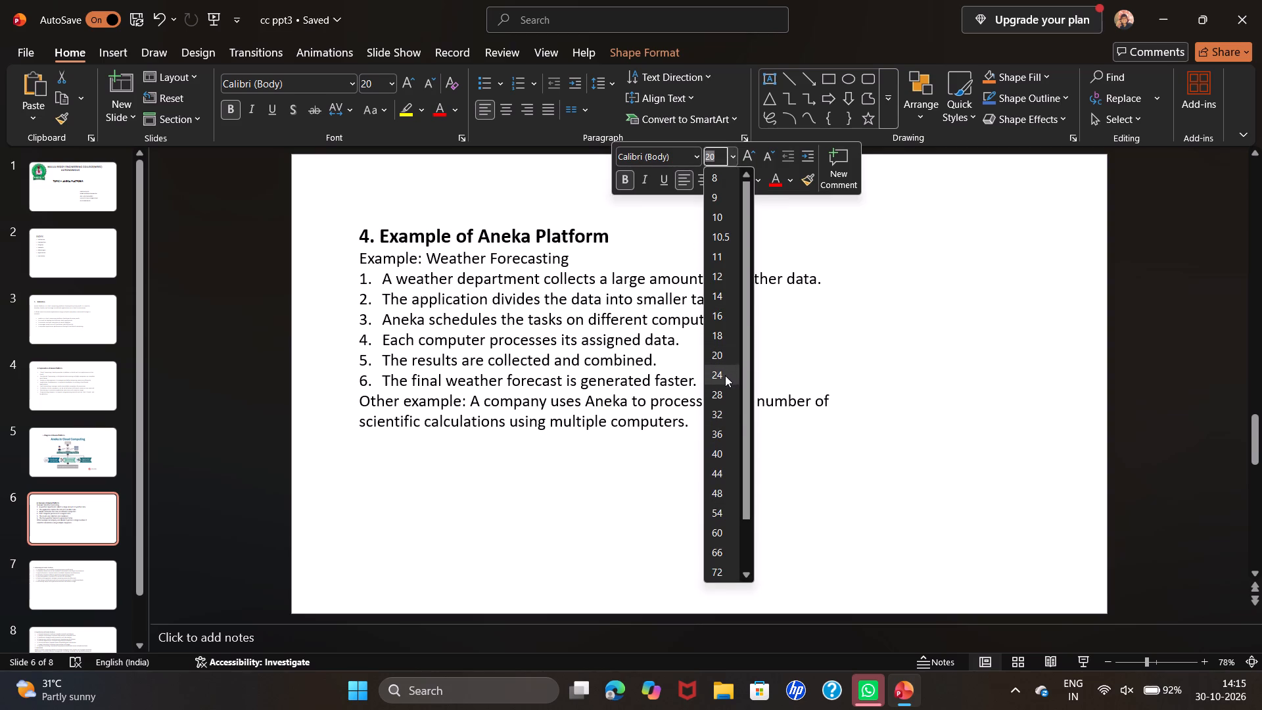
pyautogui.click(728, 353)
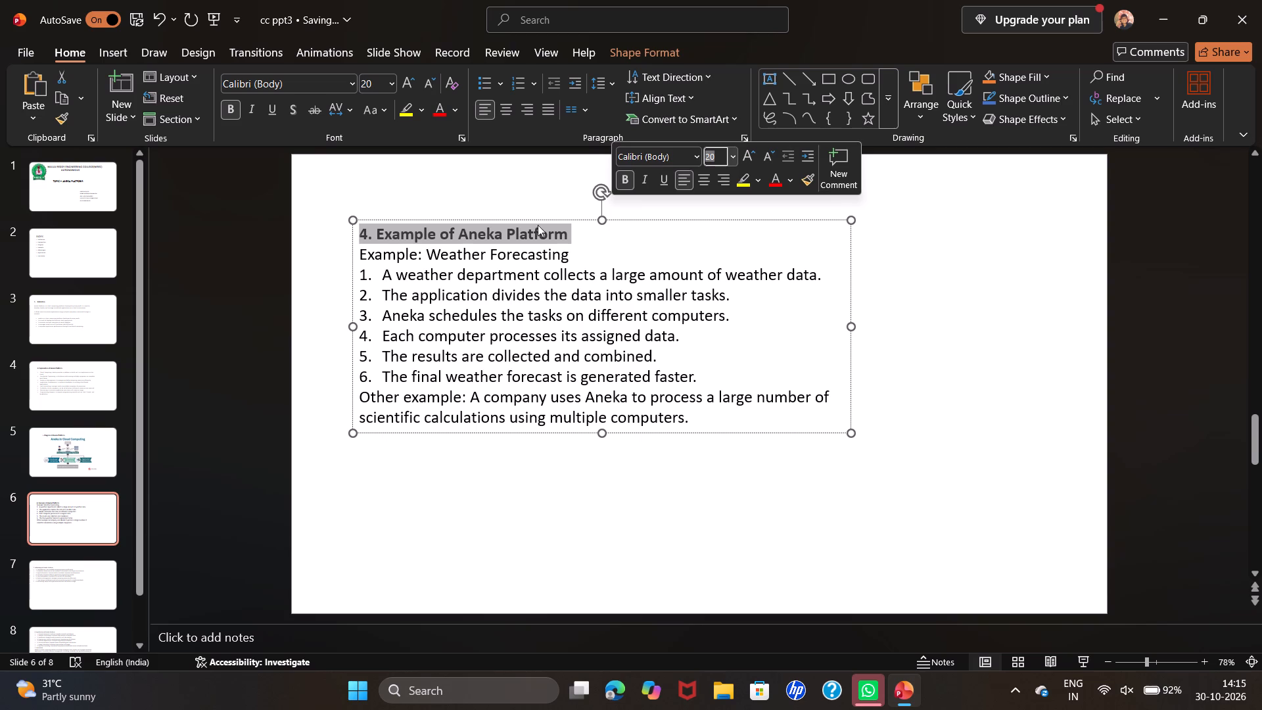
# Insert a blank line after the slide 6 heading and another after the "Example: Weather Forecasting" line.
pyautogui.click(584, 231)
pyautogui.press('Return')
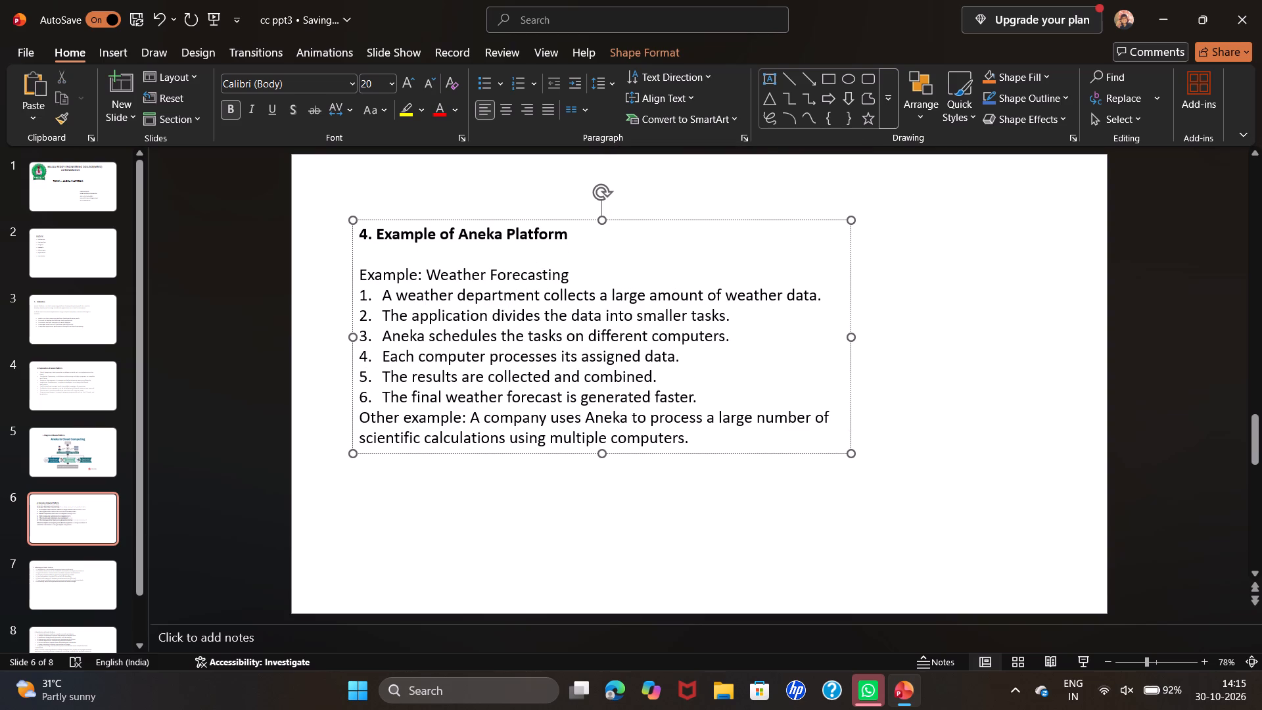
pyautogui.click(575, 269)
pyautogui.press('Return')
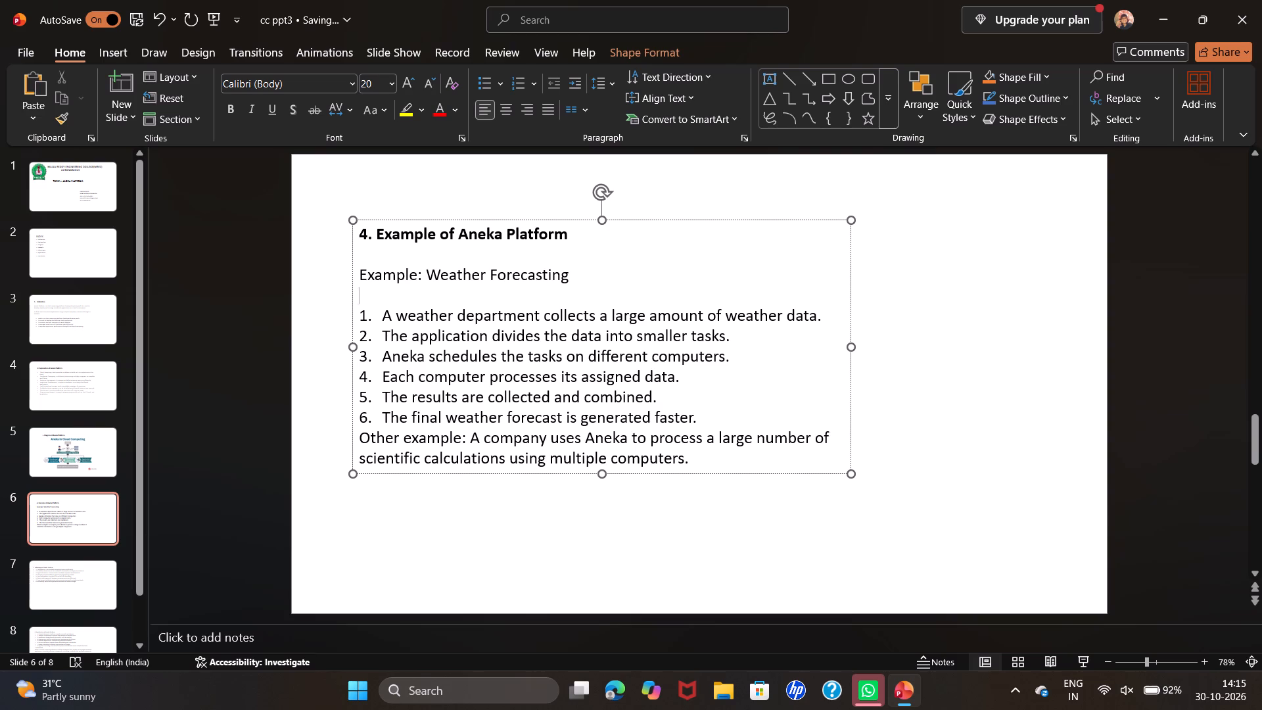
# Set the six numbered items and the "Other example" paragraph on slide 6 to font size 18.
pyautogui.moveTo(378, 317); pyautogui.dragTo(628, 485)
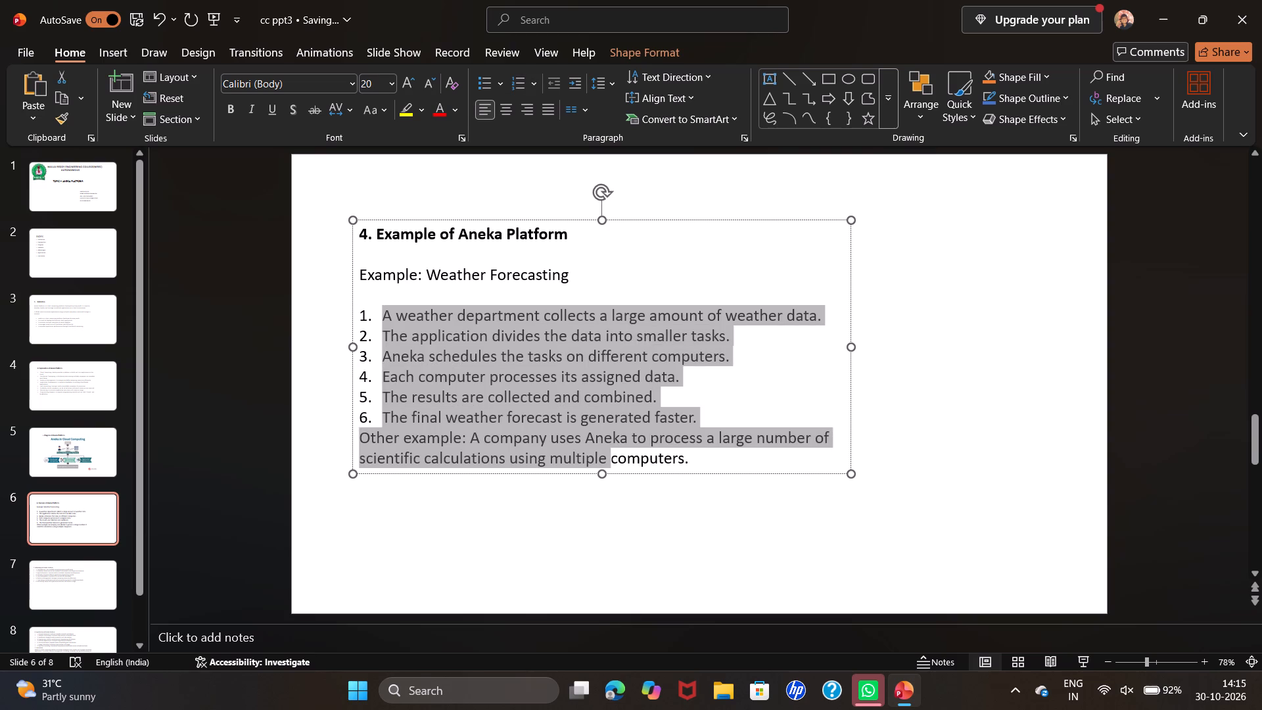
pyautogui.moveTo(628, 485); pyautogui.dragTo(717, 476)
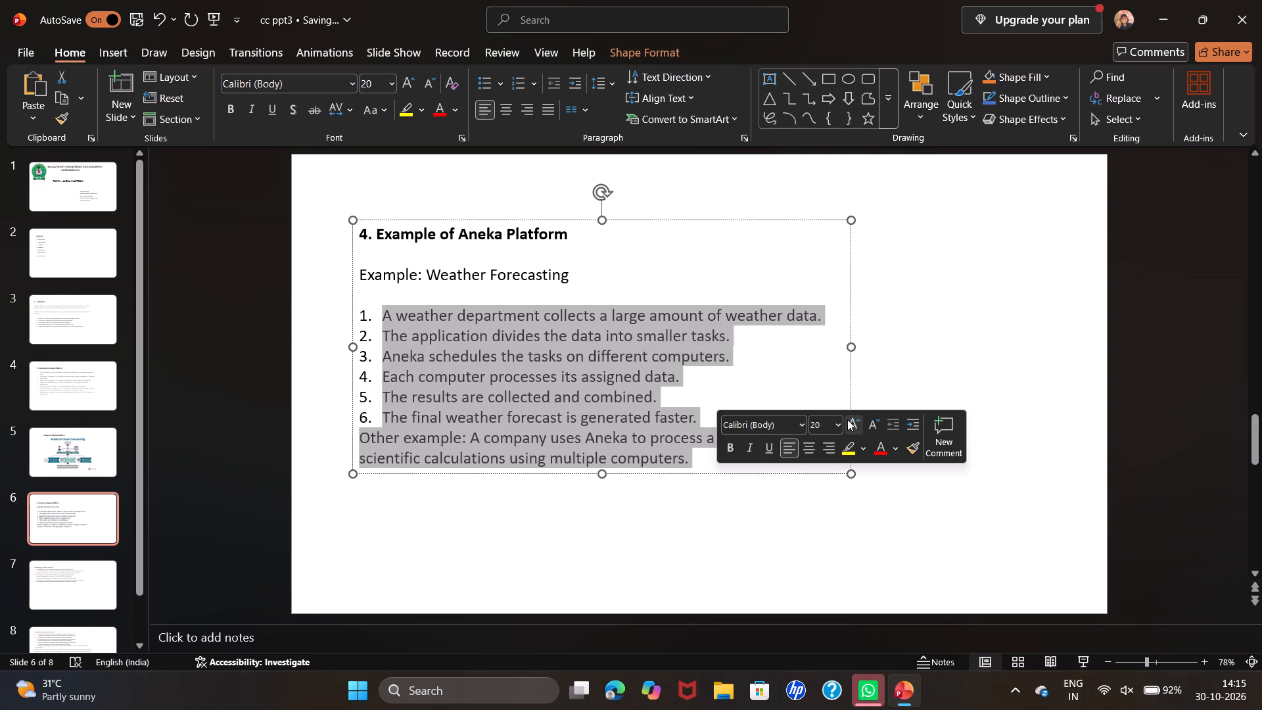
pyautogui.click(839, 420)
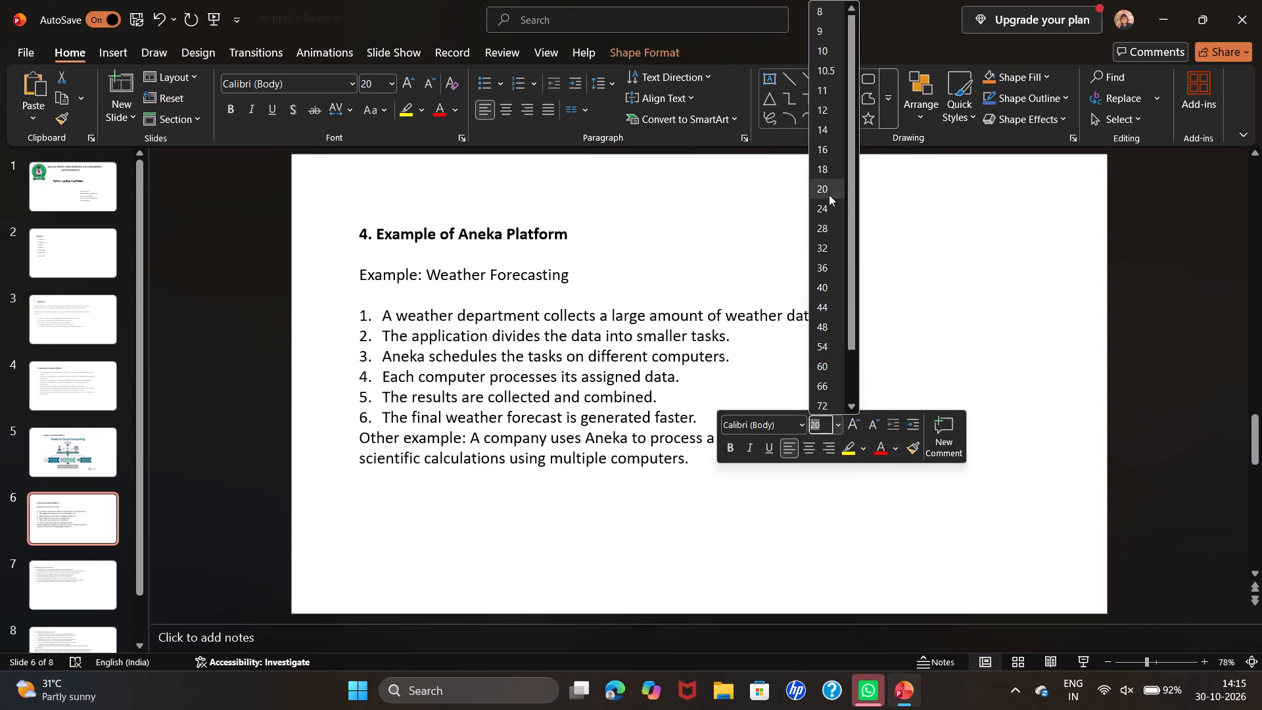
pyautogui.click(833, 169)
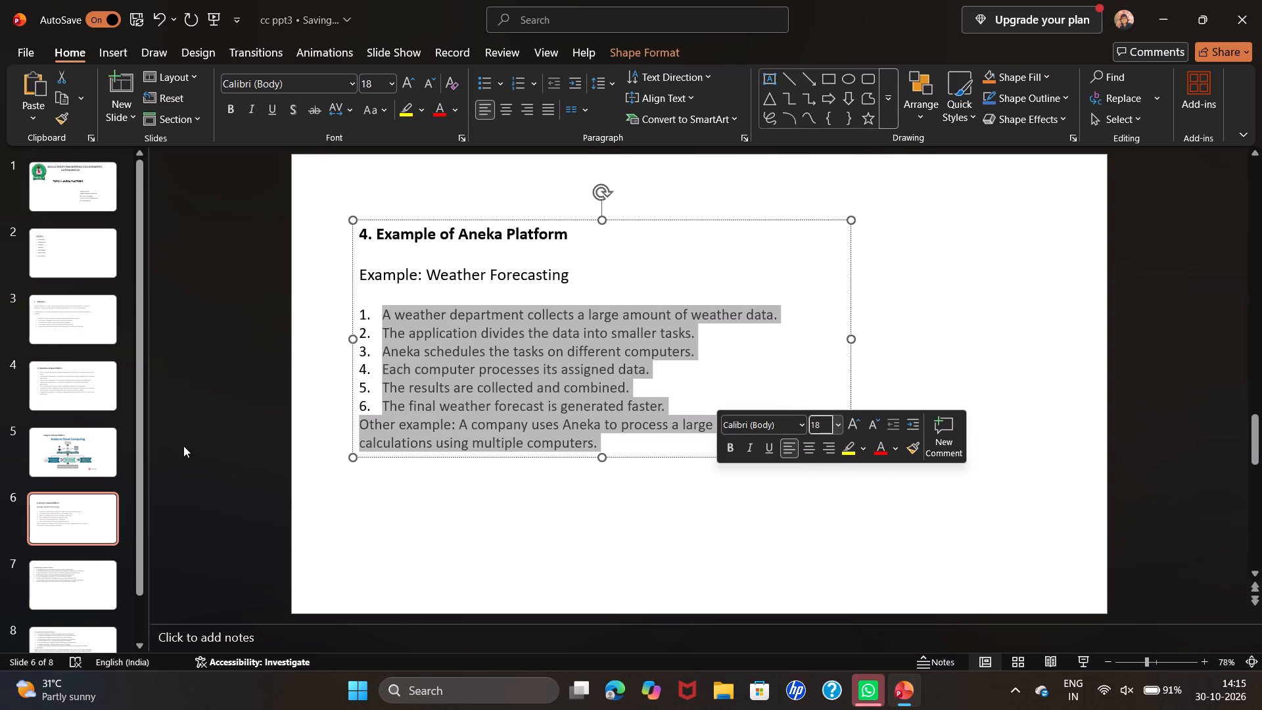
pyautogui.click(421, 533)
# Go to slide 7, Advantages of Aneka Platform.
pyautogui.click(57, 574)
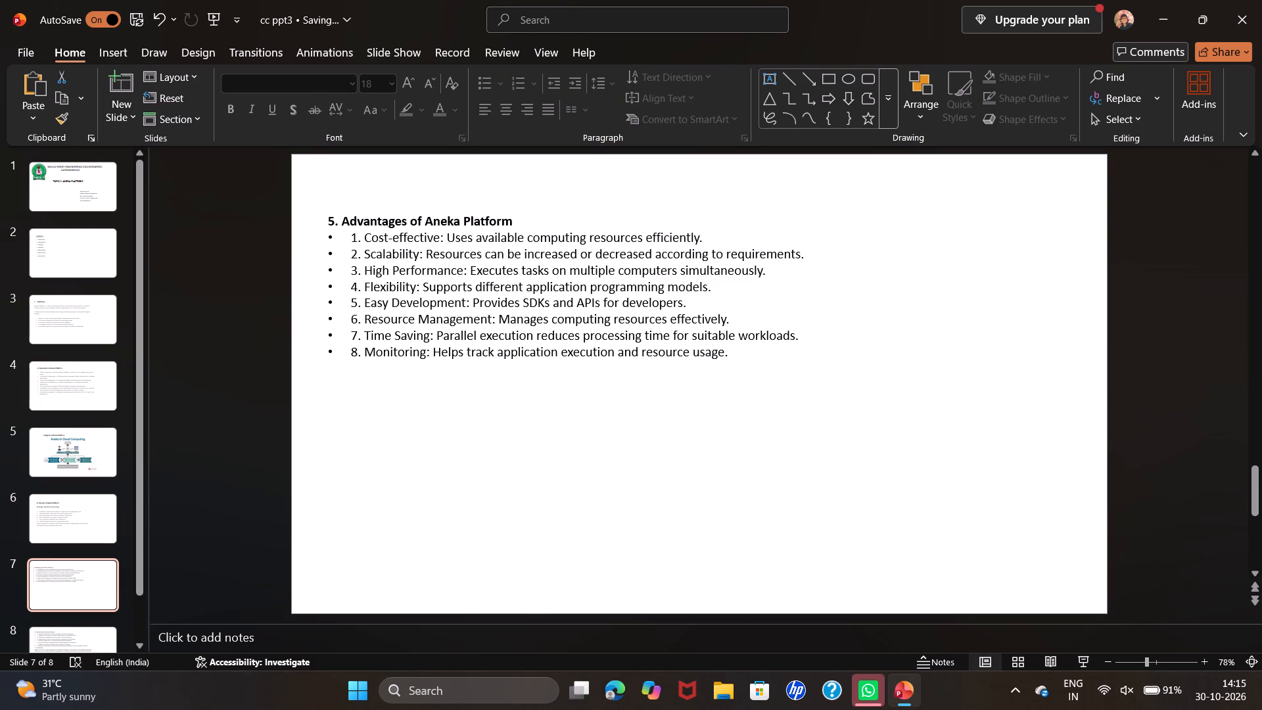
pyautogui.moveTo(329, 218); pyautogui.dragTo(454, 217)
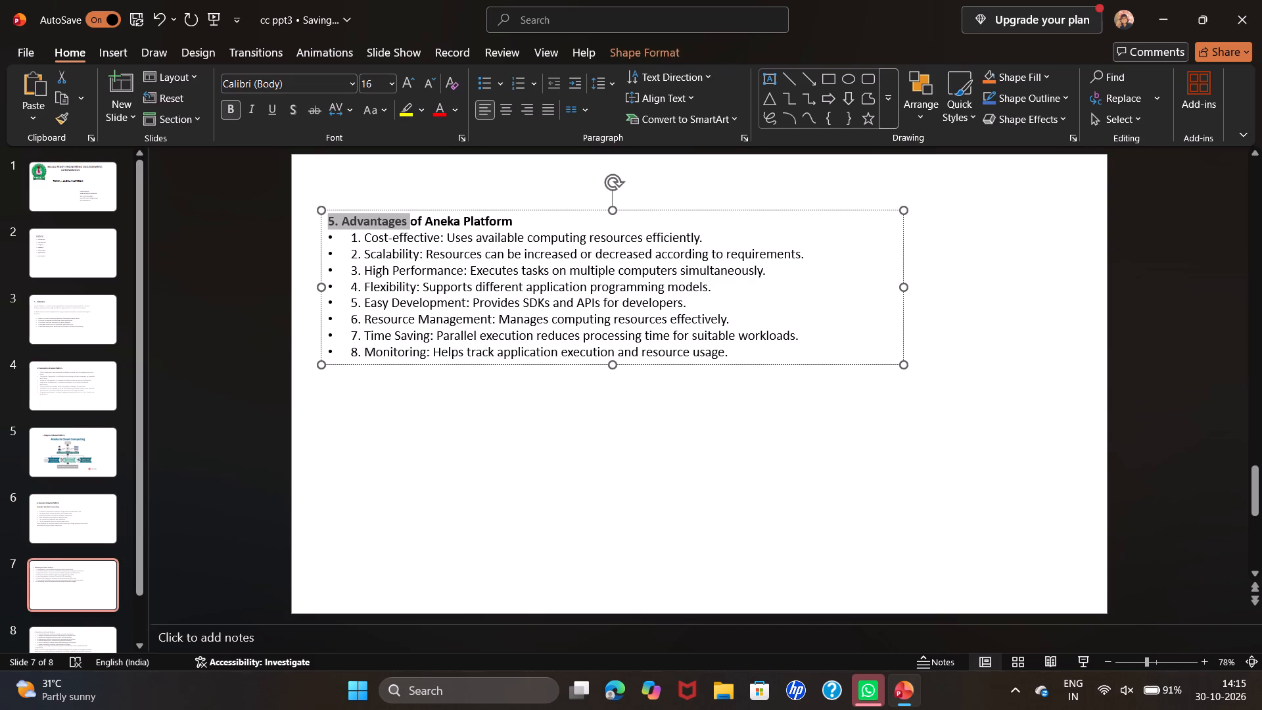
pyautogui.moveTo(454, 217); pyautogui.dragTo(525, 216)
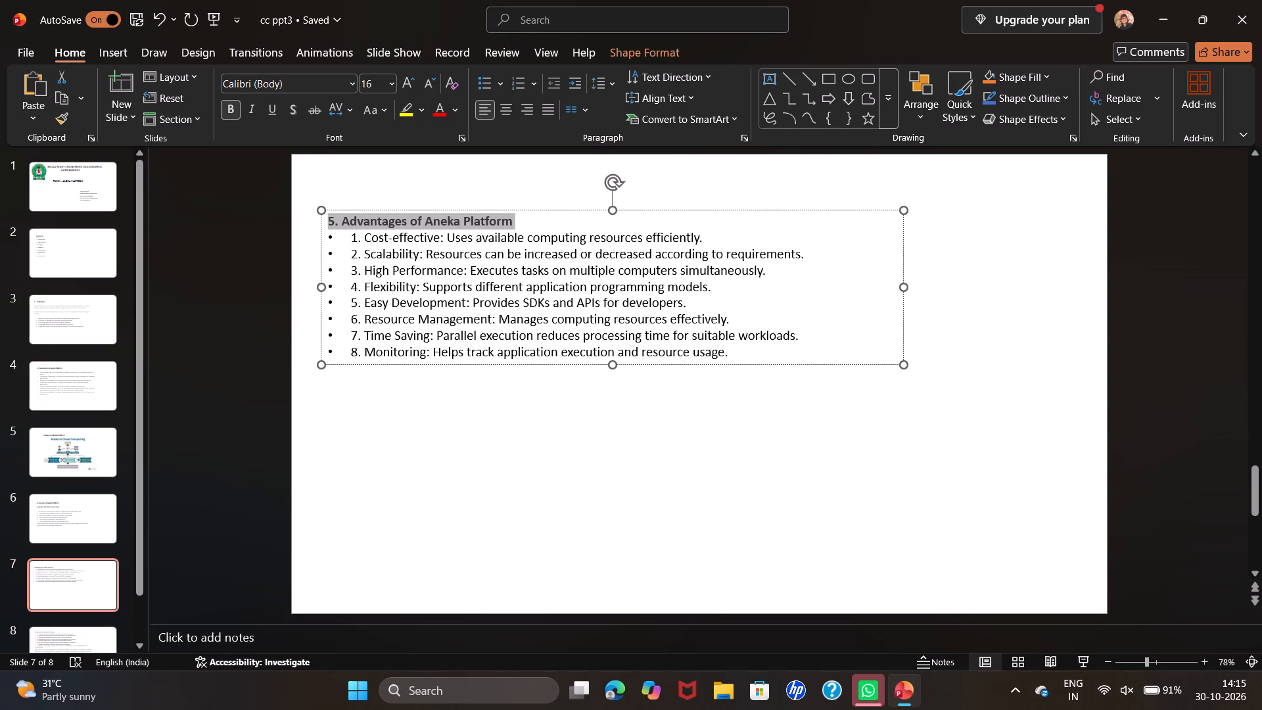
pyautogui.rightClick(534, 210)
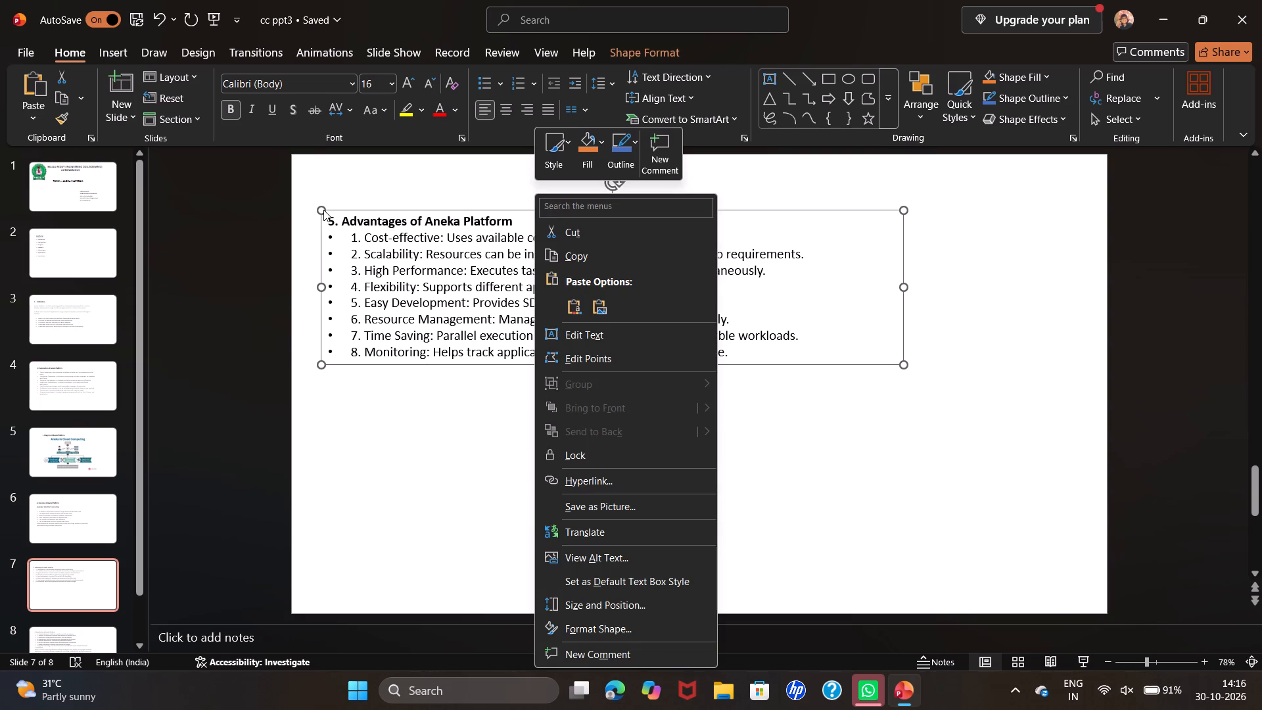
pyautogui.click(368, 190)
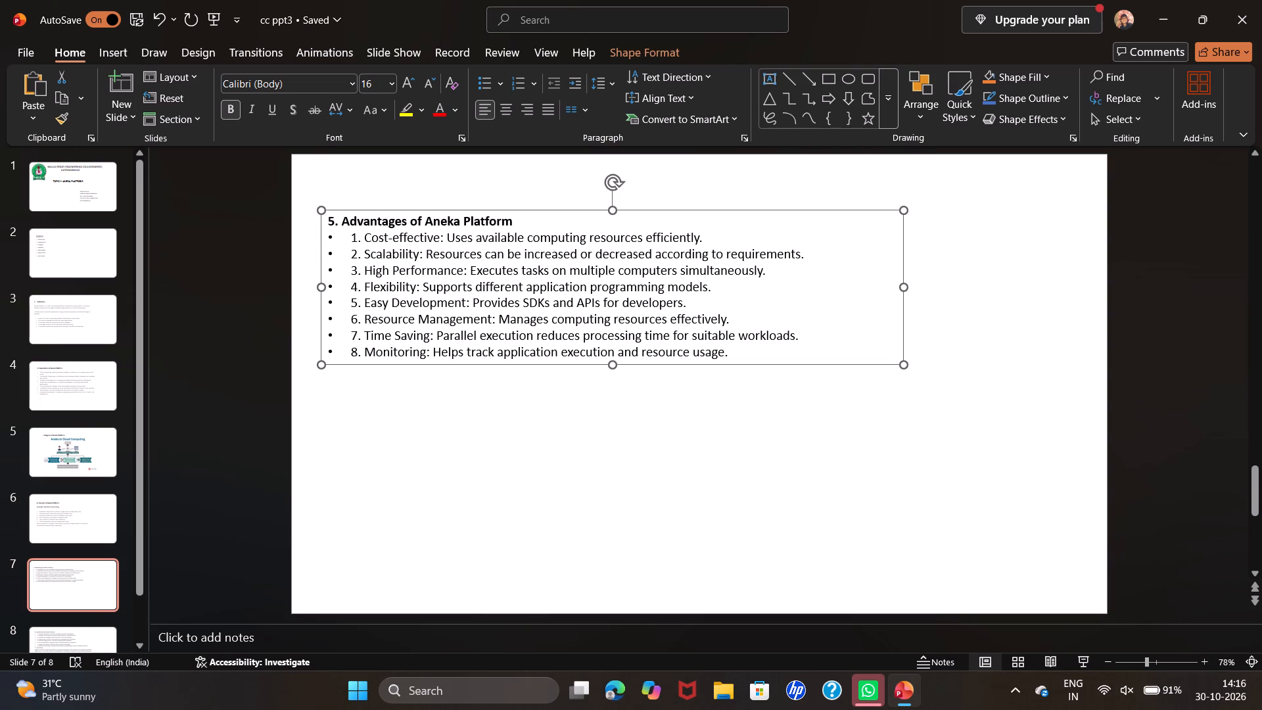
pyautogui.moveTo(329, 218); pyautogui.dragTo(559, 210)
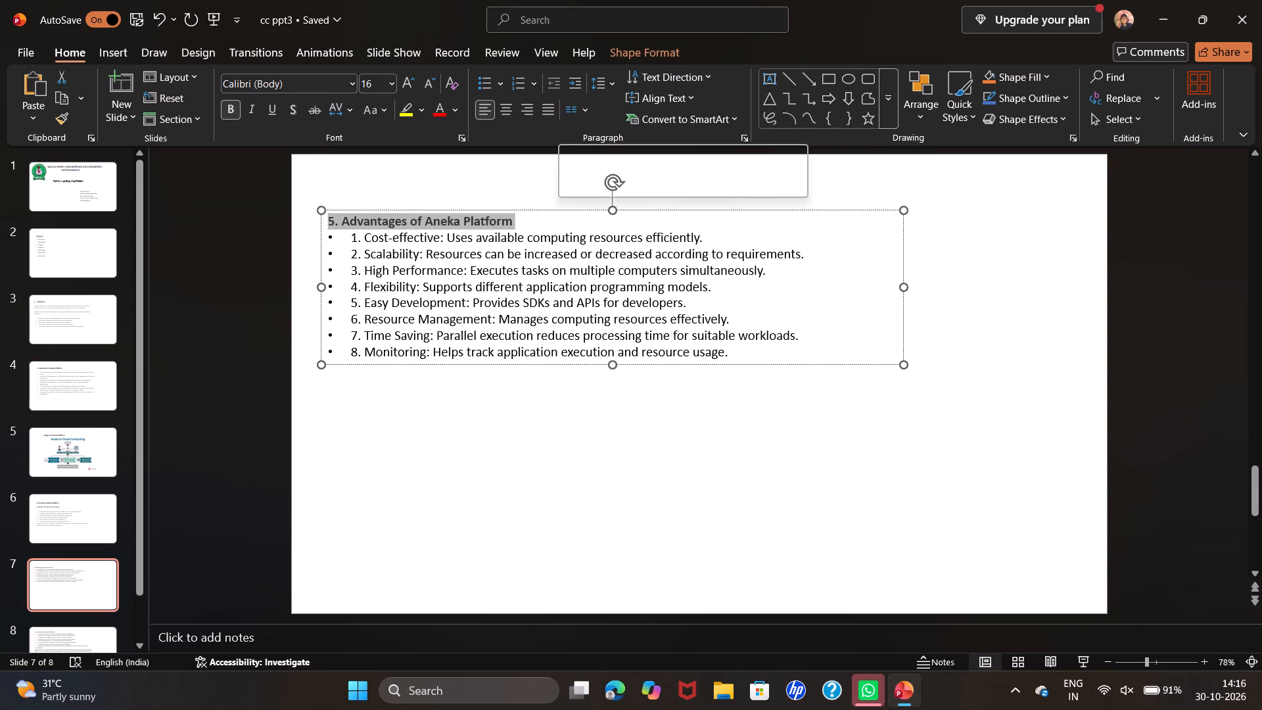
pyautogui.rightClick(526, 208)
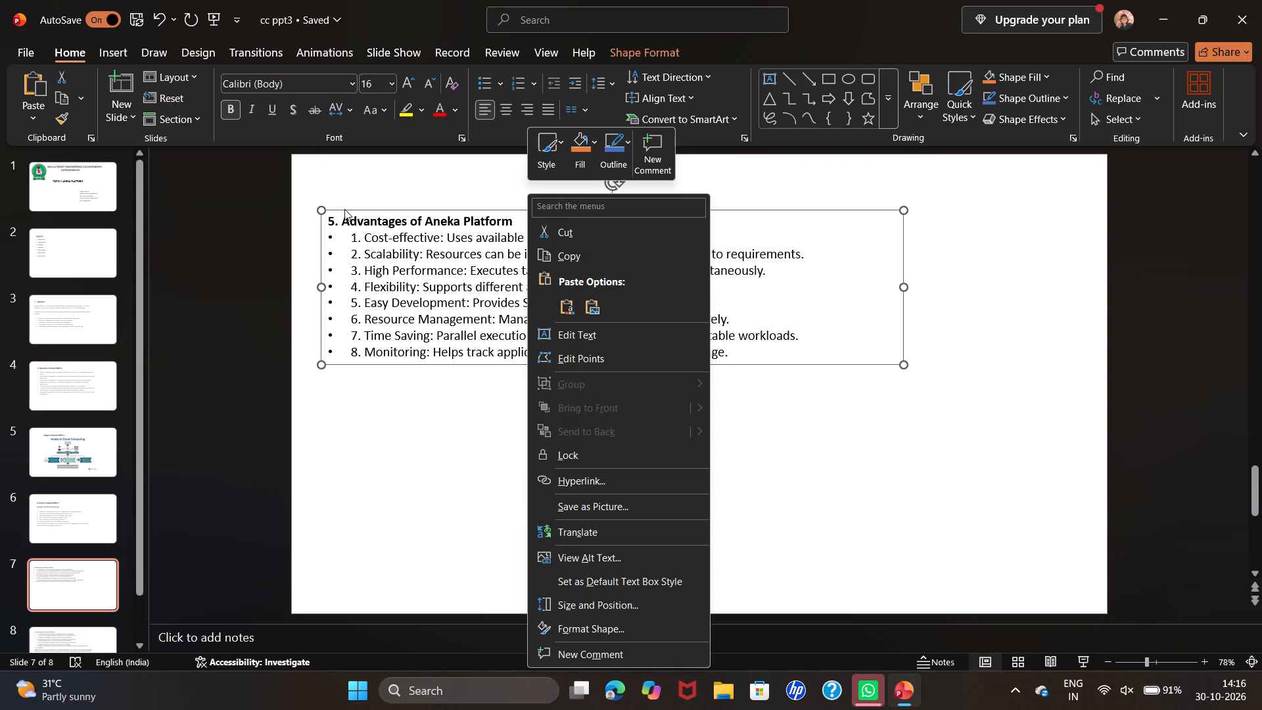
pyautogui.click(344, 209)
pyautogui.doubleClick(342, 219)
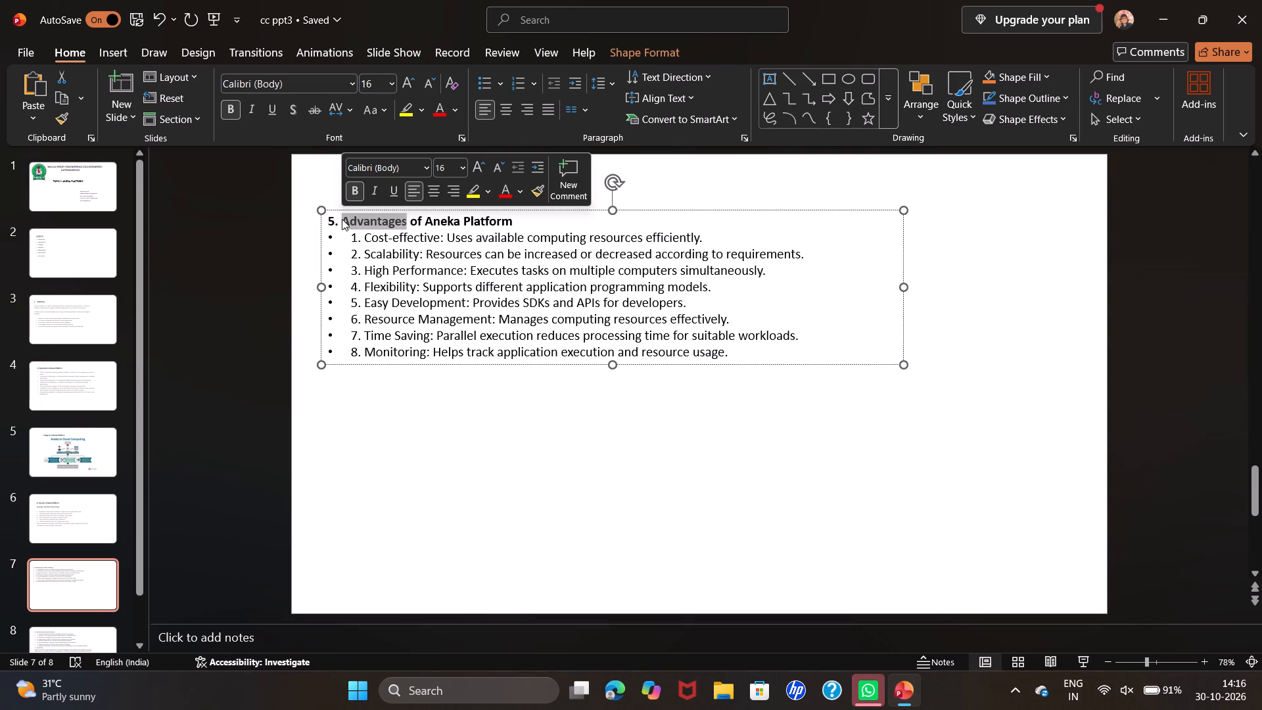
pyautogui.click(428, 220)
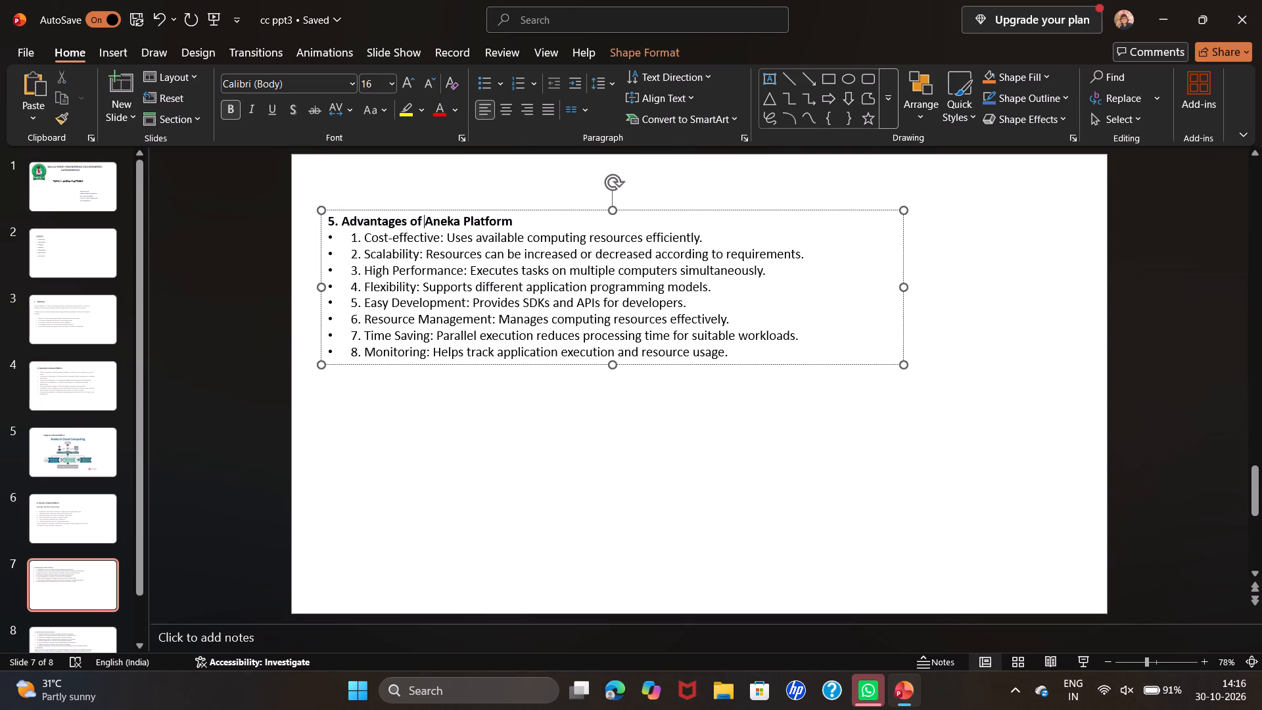
# Set the "5. Advantages of Aneka Platform" heading on slide 7 to font size 20 and insert a blank line below it.
pyautogui.moveTo(329, 222); pyautogui.dragTo(543, 209)
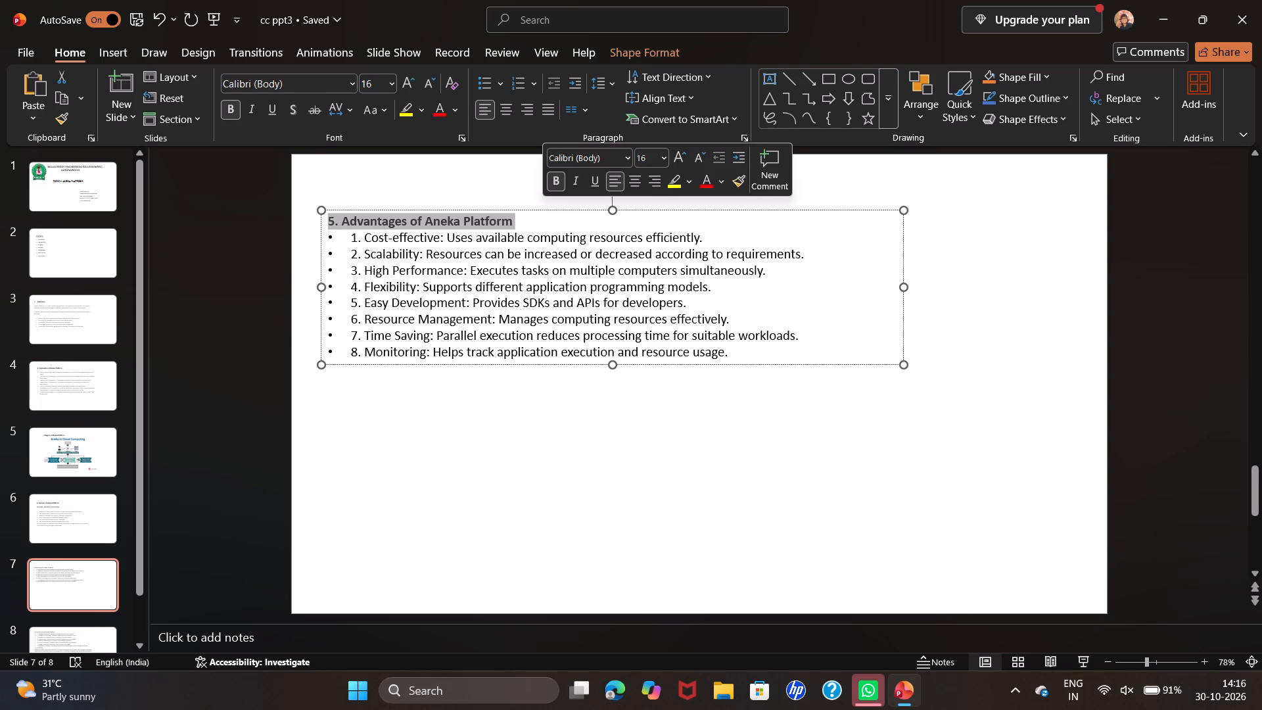
pyautogui.click(666, 156)
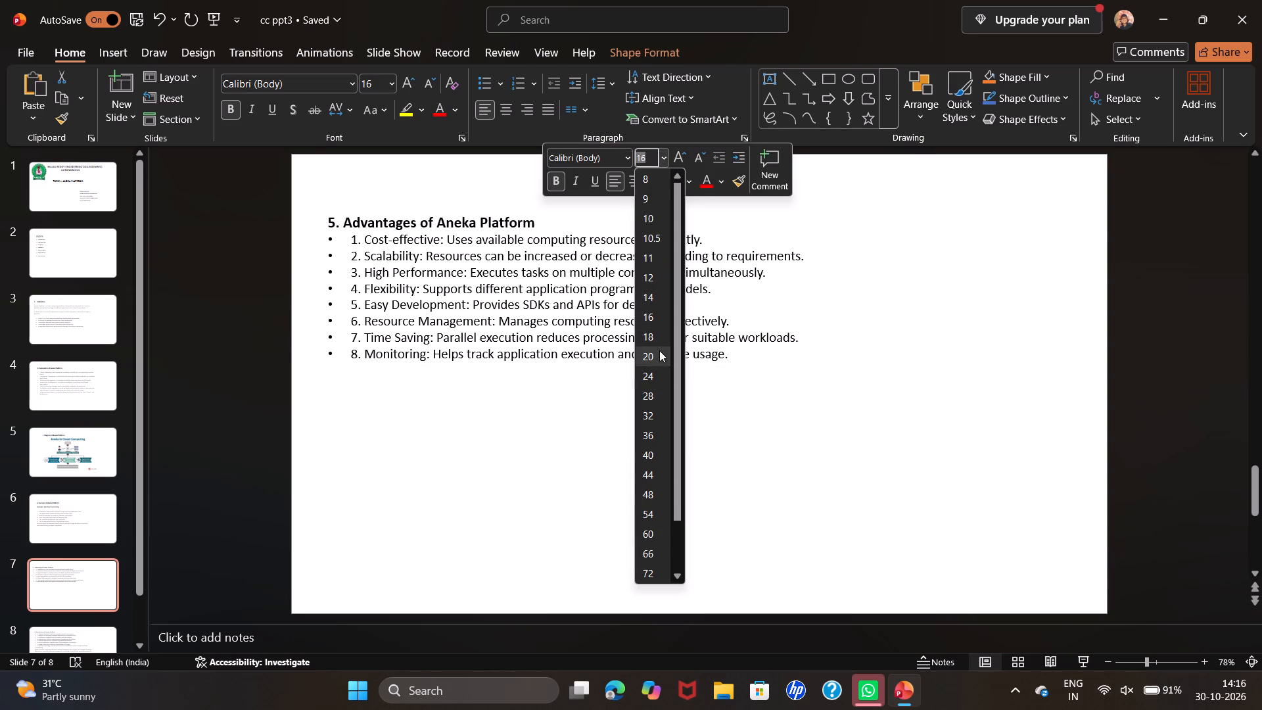
pyautogui.click(657, 354)
pyautogui.click(579, 225)
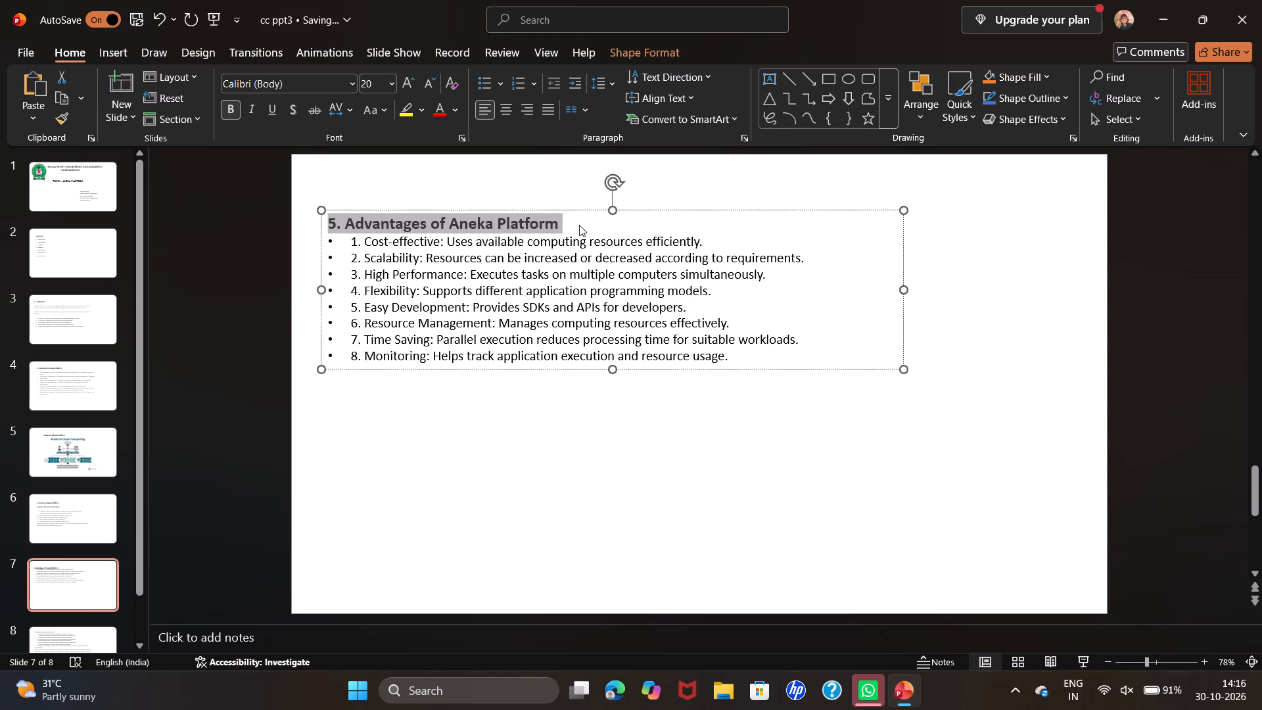
pyautogui.press('Return')
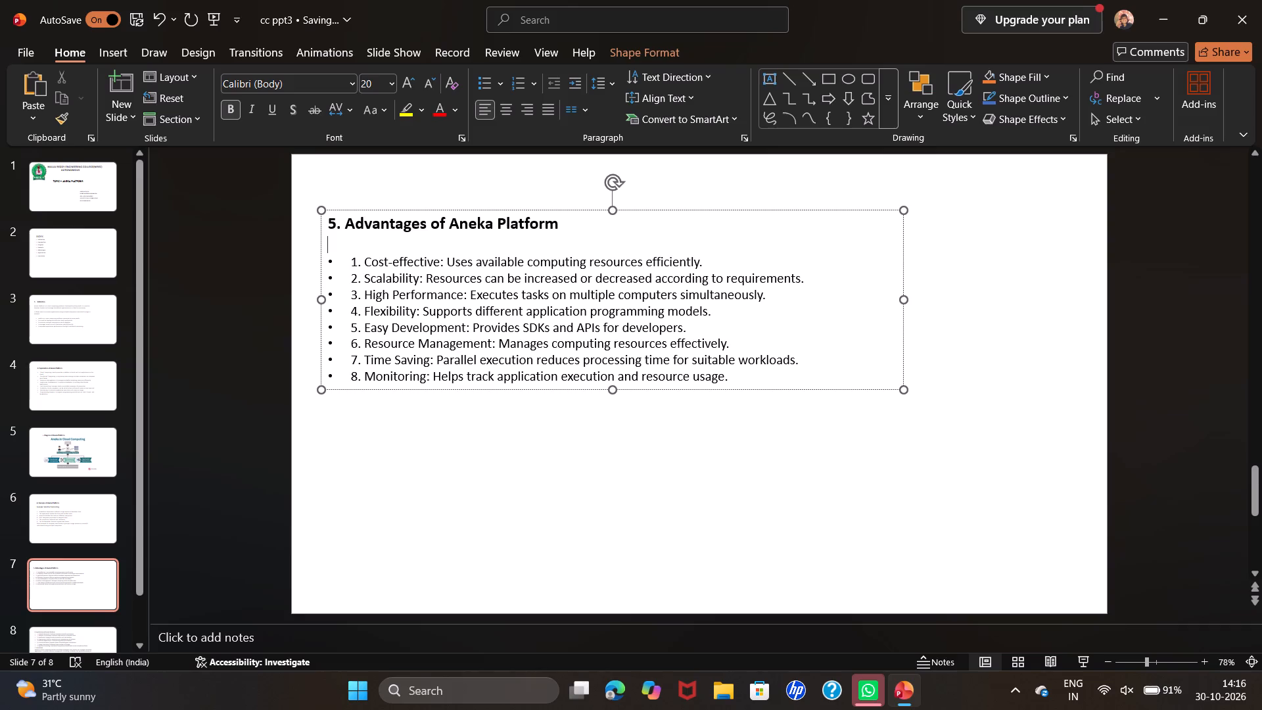
# Set the numbered advantages under the slide 7 heading to font size 18.
pyautogui.click(343, 264)
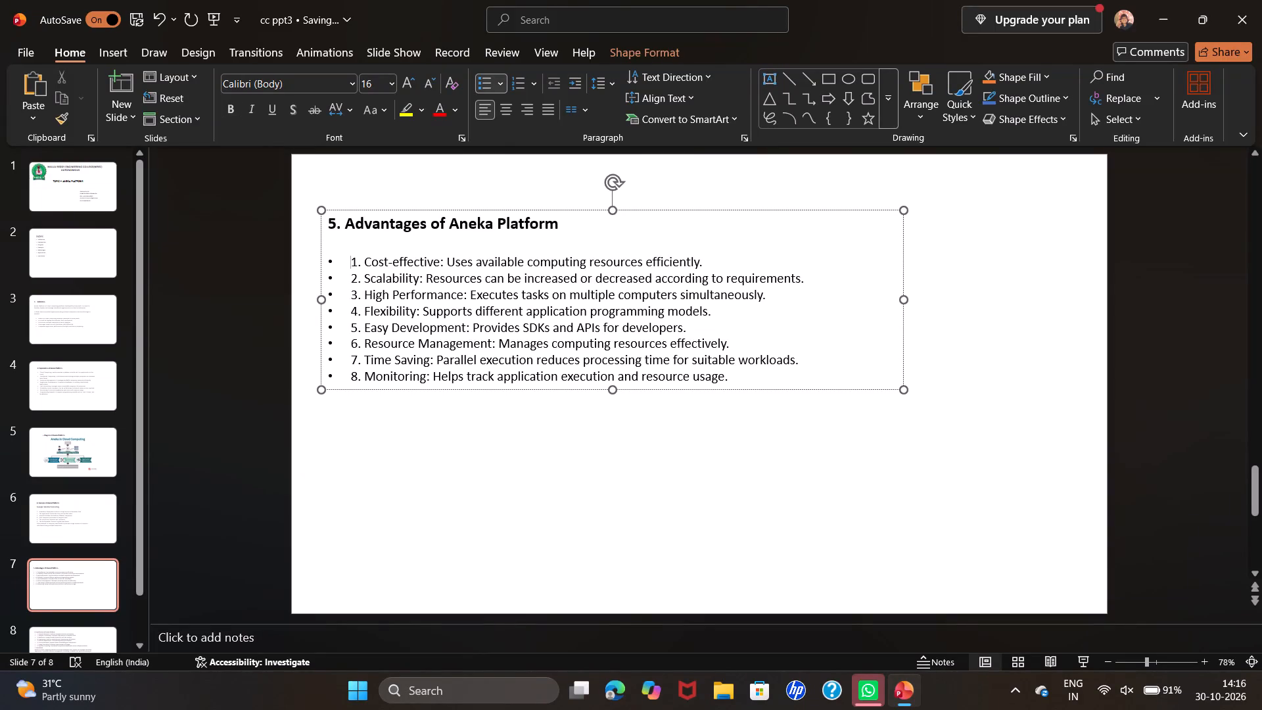
pyautogui.moveTo(349, 260); pyautogui.dragTo(632, 397)
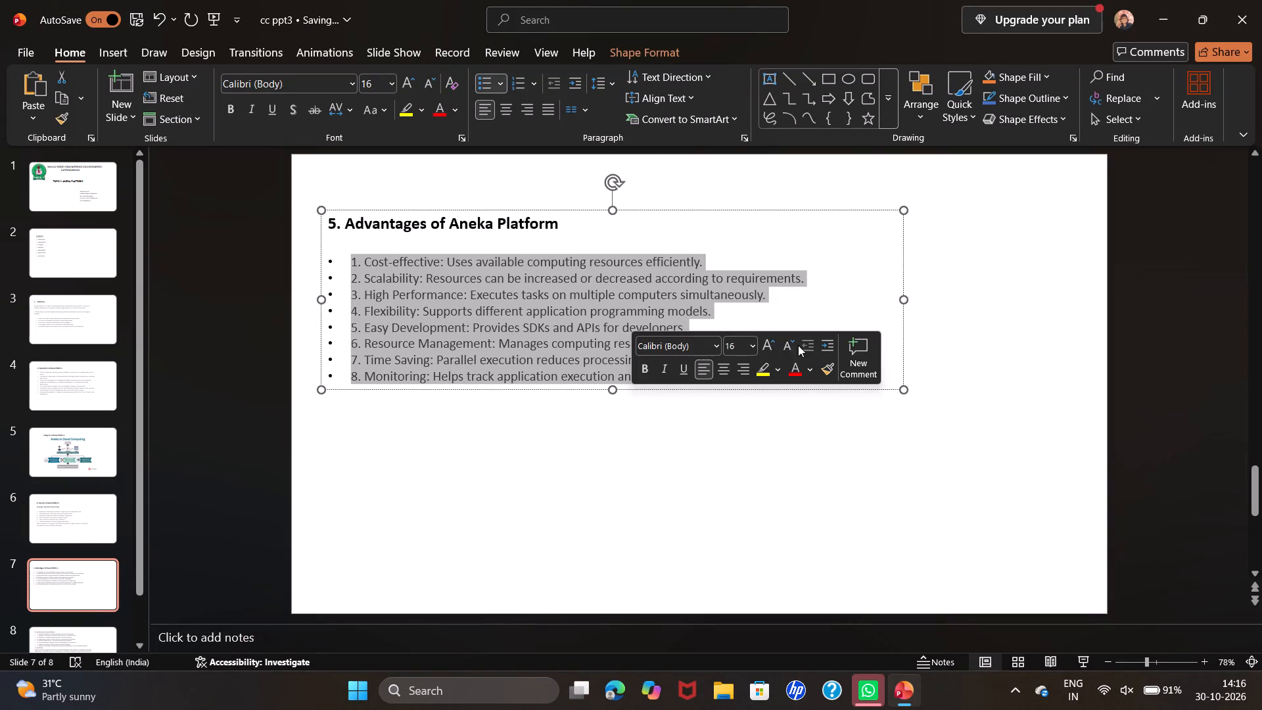
pyautogui.click(755, 349)
pyautogui.click(741, 168)
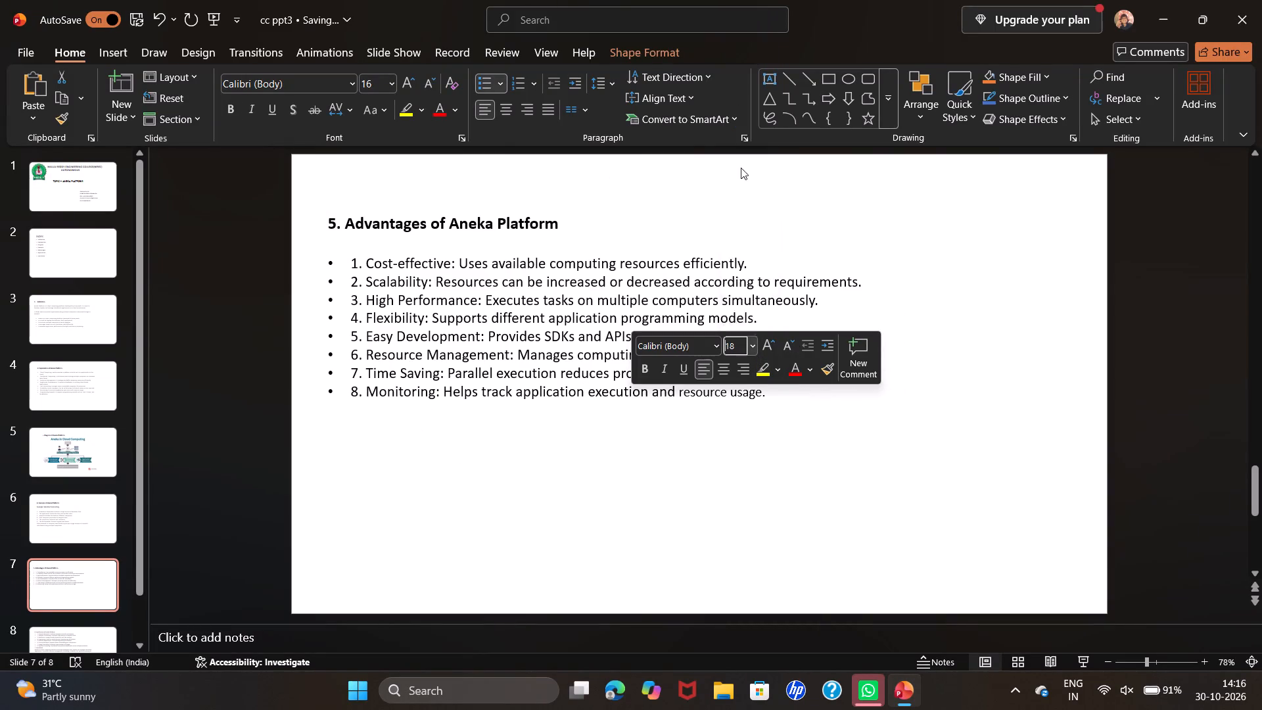
pyautogui.click(429, 467)
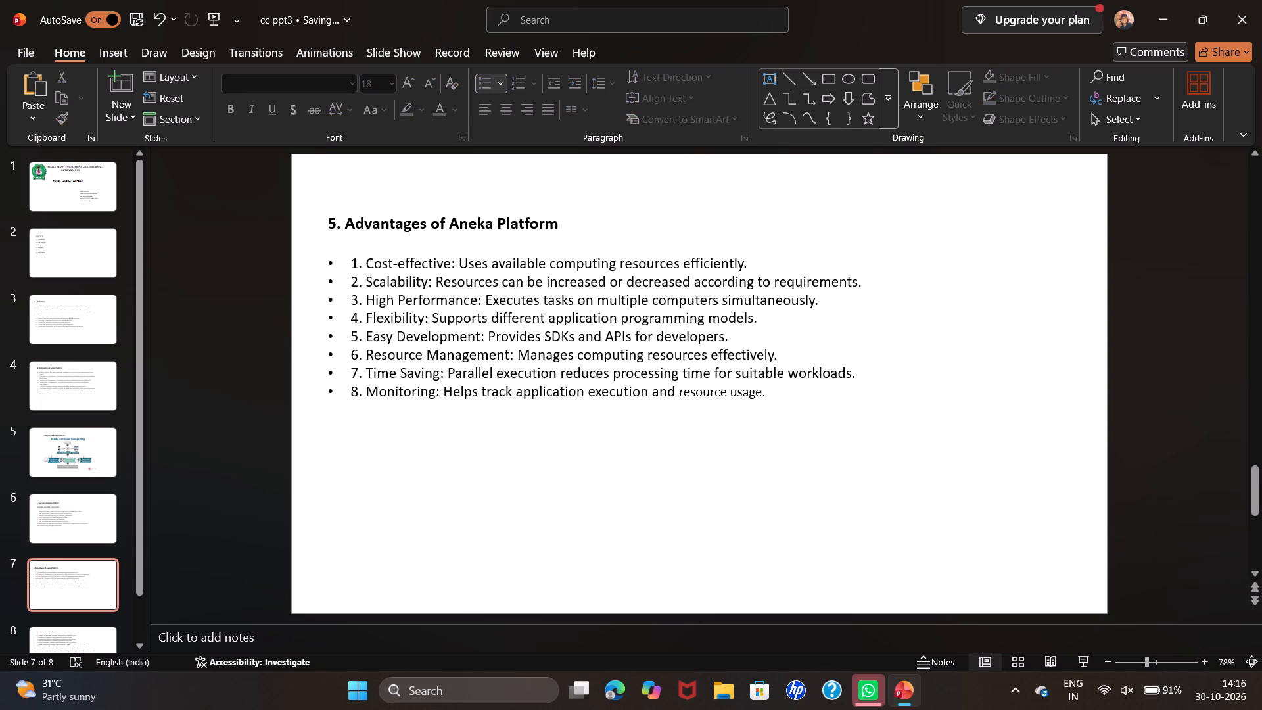
# Delete the typed numbers 8, 7 and 6 before the Monitoring, Time Saving and Resource Management bullets on slide 7.
pyautogui.click(367, 391)
pyautogui.press('BackSpace')
pyautogui.press('BackSpace')
pyautogui.press('BackSpace')
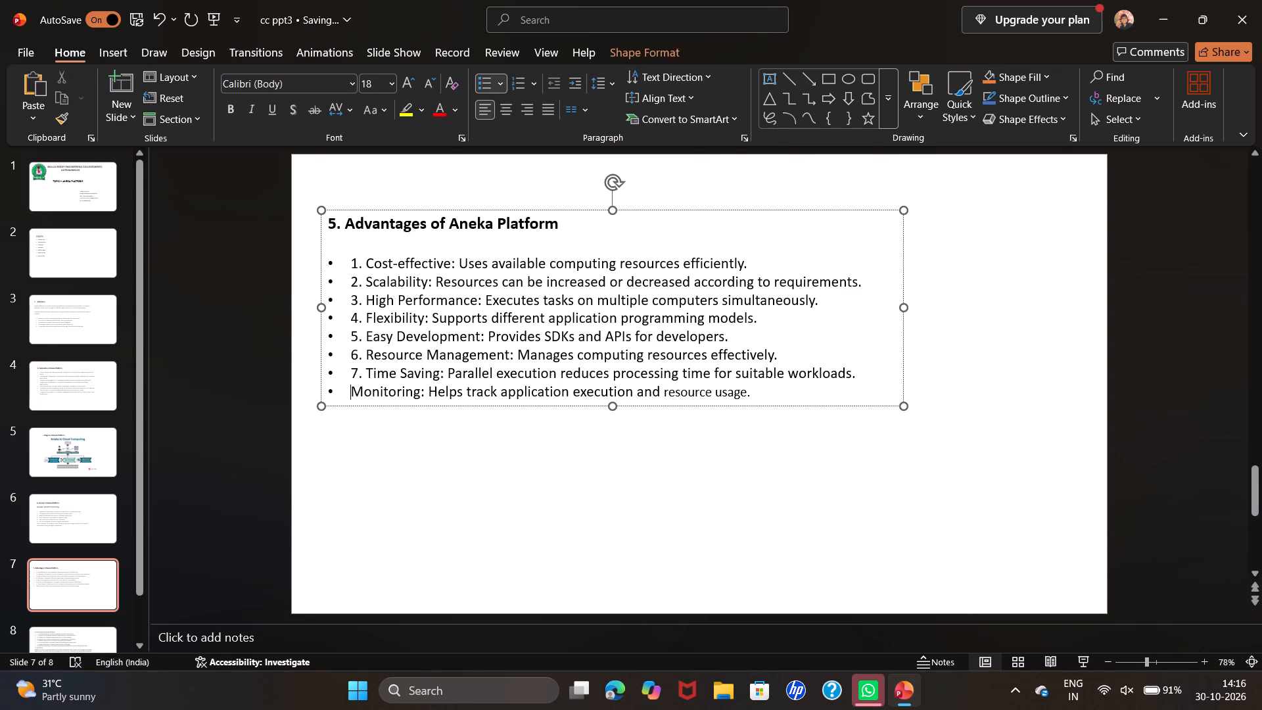
pyautogui.press('Up')
pyautogui.press('Right')
pyautogui.press('Right')
pyautogui.press('BackSpace')
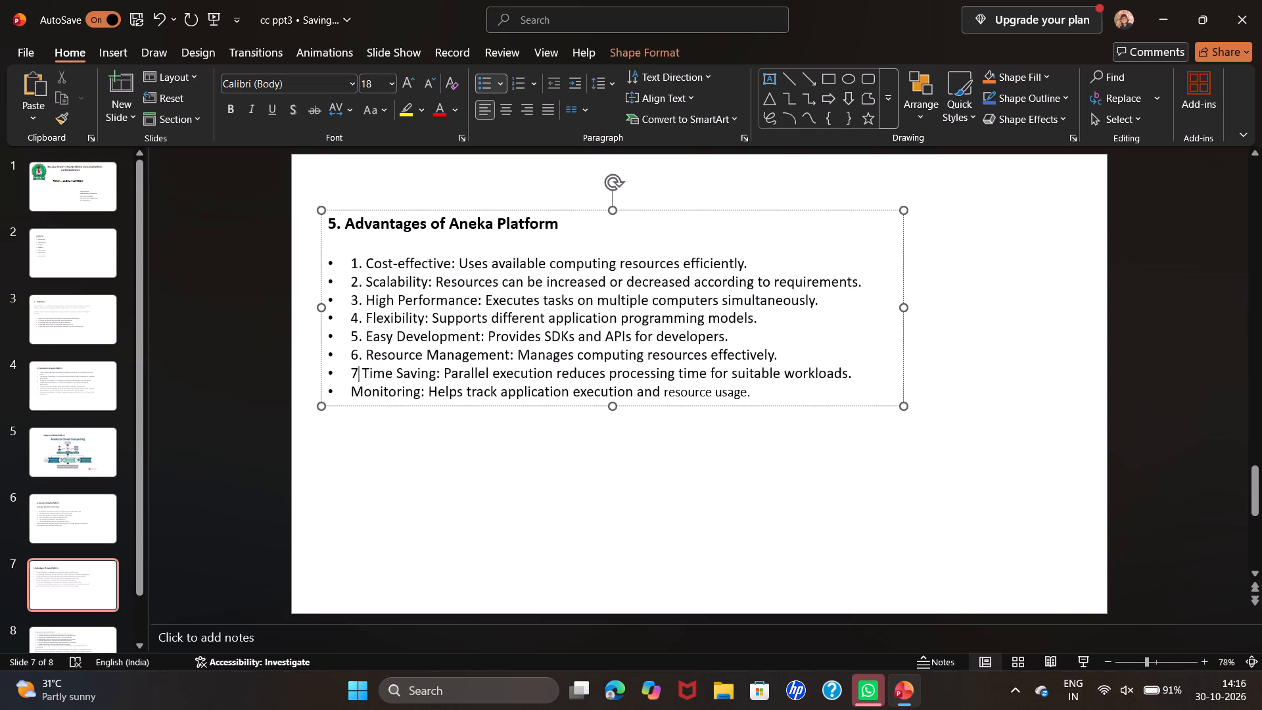
pyautogui.press('BackSpace')
pyautogui.press('Up')
pyautogui.press('Right')
pyautogui.press('Right')
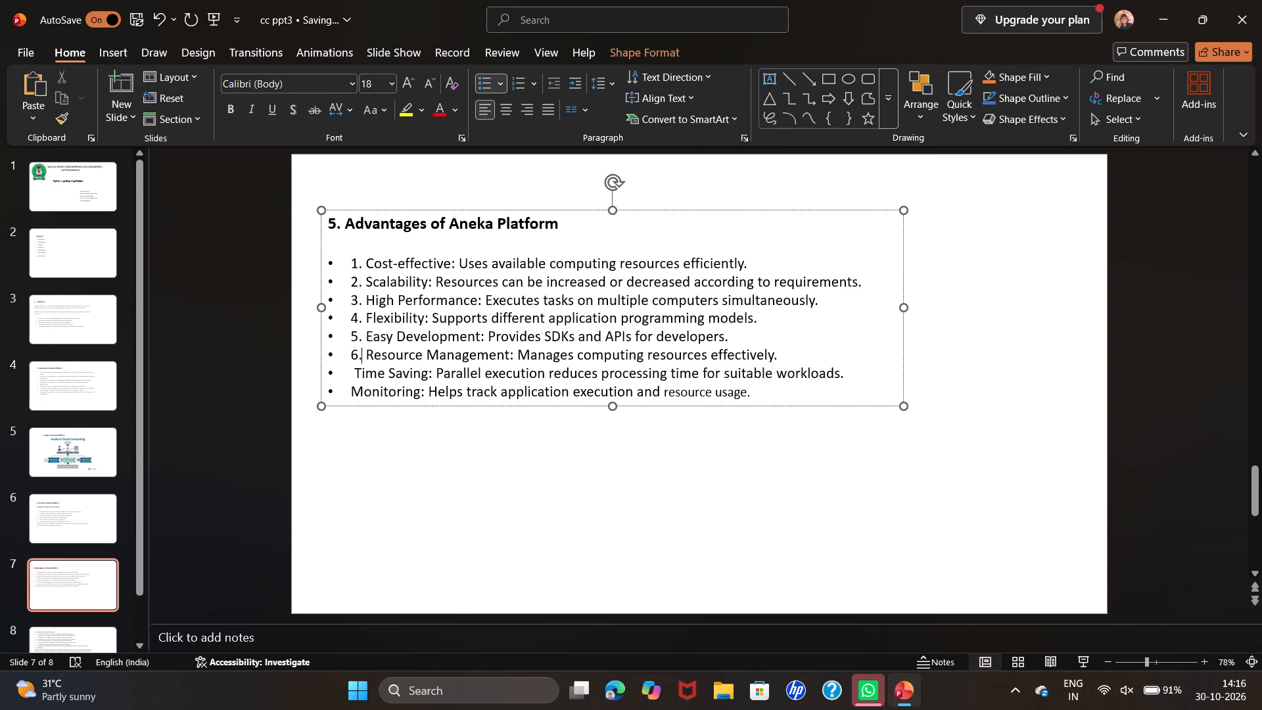
pyautogui.press('BackSpace')
pyautogui.press('BackSpace')
# Delete the typed numbers 5, 4 and 3 before the Easy Development, Flexibility and High Performance bullets.
pyautogui.press('Up')
pyautogui.press('Right')
pyautogui.press('Right')
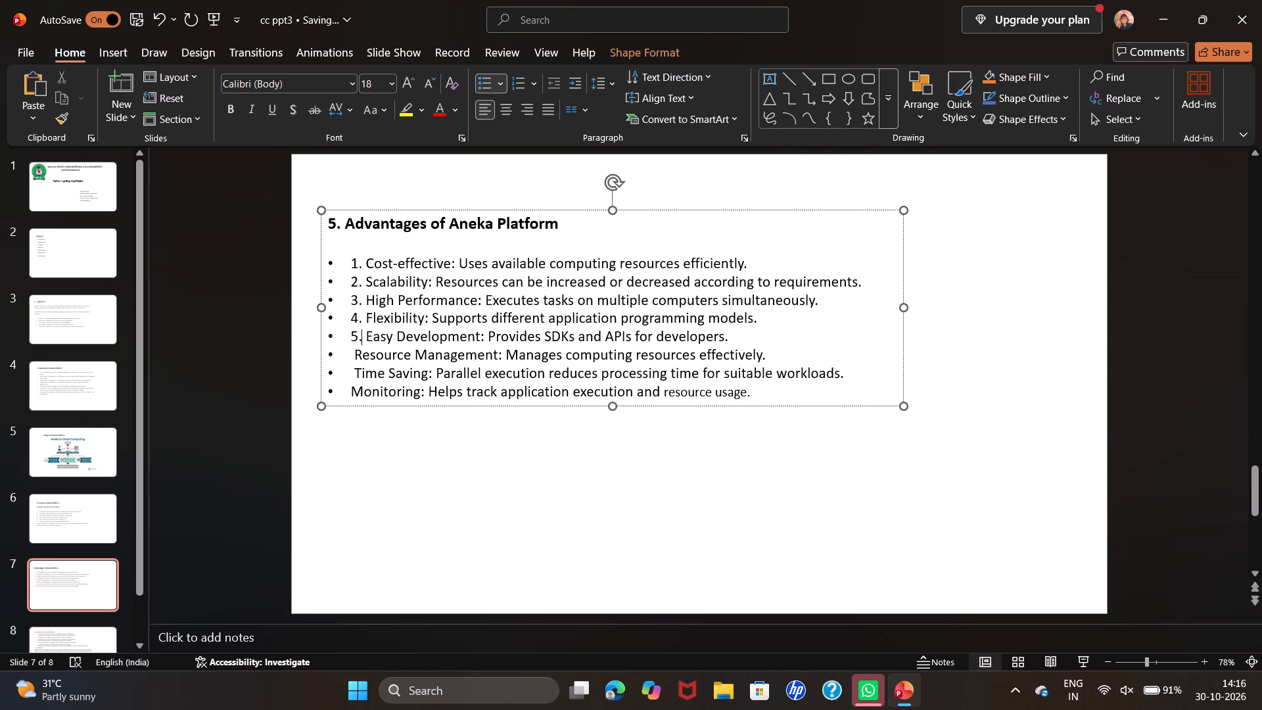
pyautogui.press('BackSpace')
pyautogui.press('BackSpace')
pyautogui.press('Up')
pyautogui.press('Right')
pyautogui.press('Right')
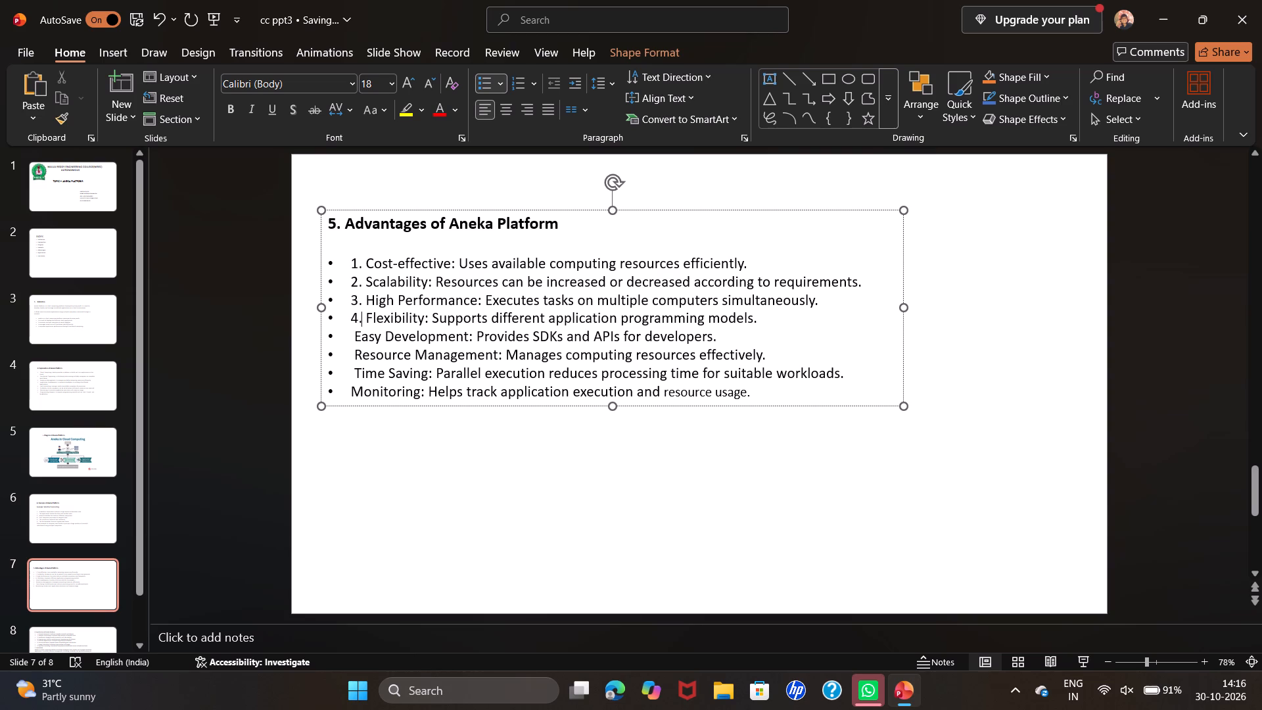
pyautogui.press('BackSpace')
pyautogui.press('BackSpace')
pyautogui.press('Up')
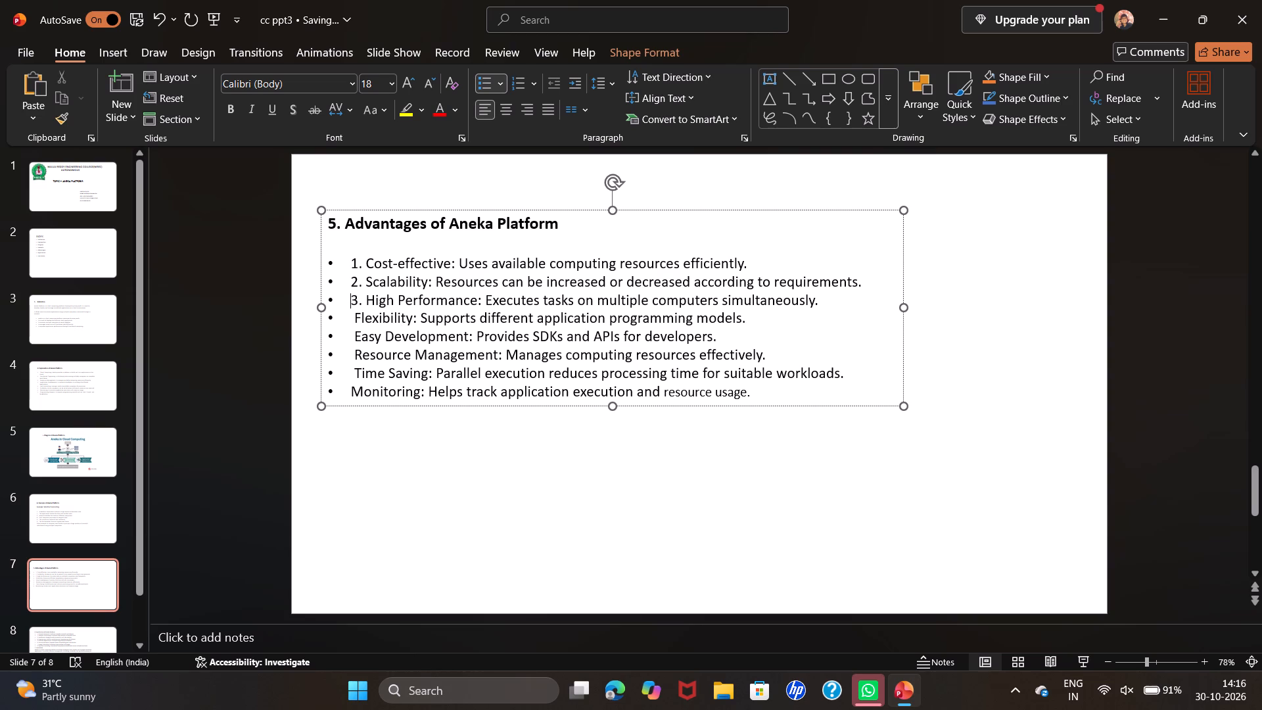
pyautogui.press('Right')
pyautogui.press('Right')
pyautogui.press('BackSpace')
pyautogui.press('BackSpace')
# Delete the typed numbers 2 and 1 before the Scalability and Cost-effective bullets.
pyautogui.press('Up')
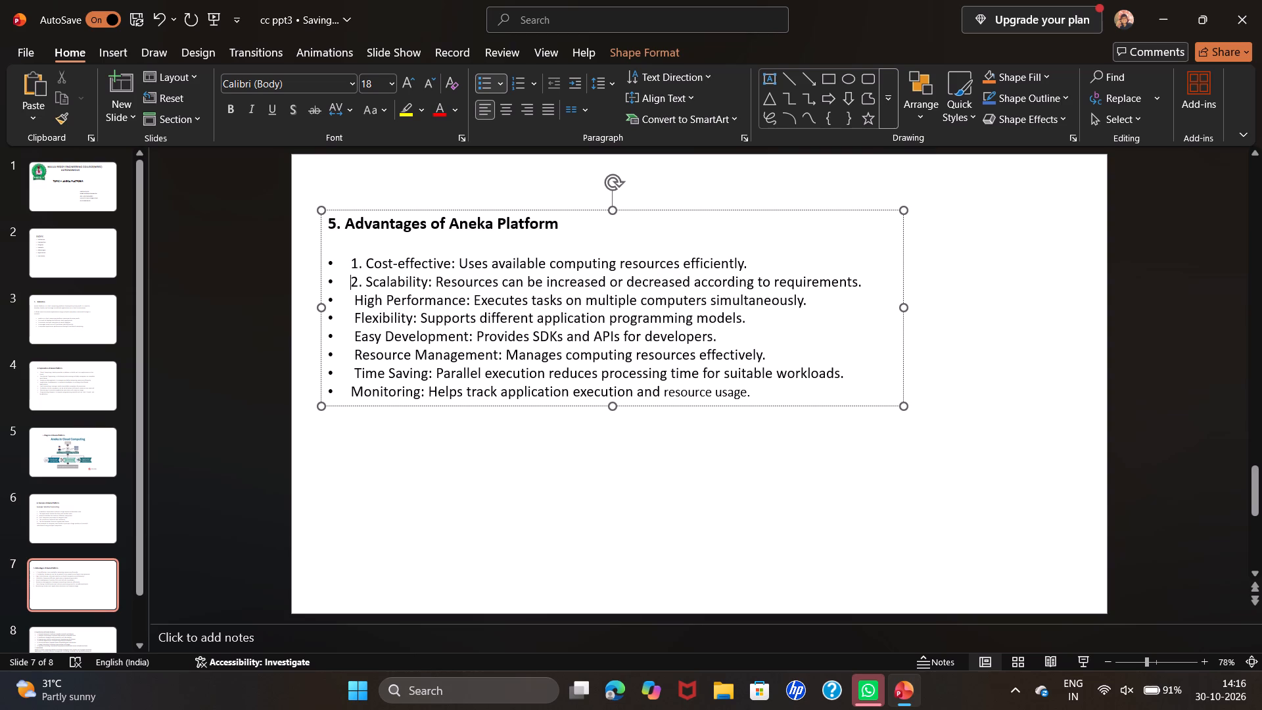
pyautogui.press('Right')
pyautogui.press('Right')
pyautogui.press('BackSpace')
pyautogui.press('BackSpace')
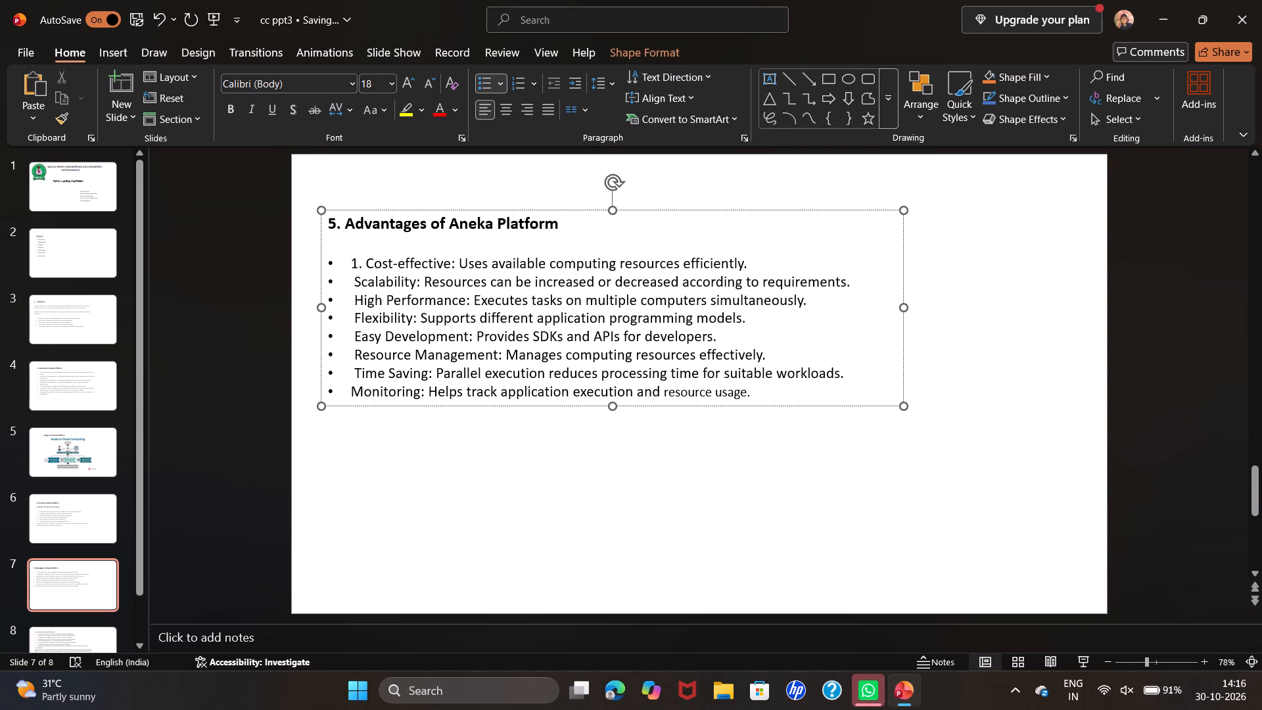
pyautogui.press('Right')
pyautogui.press('Up')
pyautogui.press('Right')
pyautogui.press('Right')
pyautogui.press('BackSpace')
pyautogui.press('BackSpace')
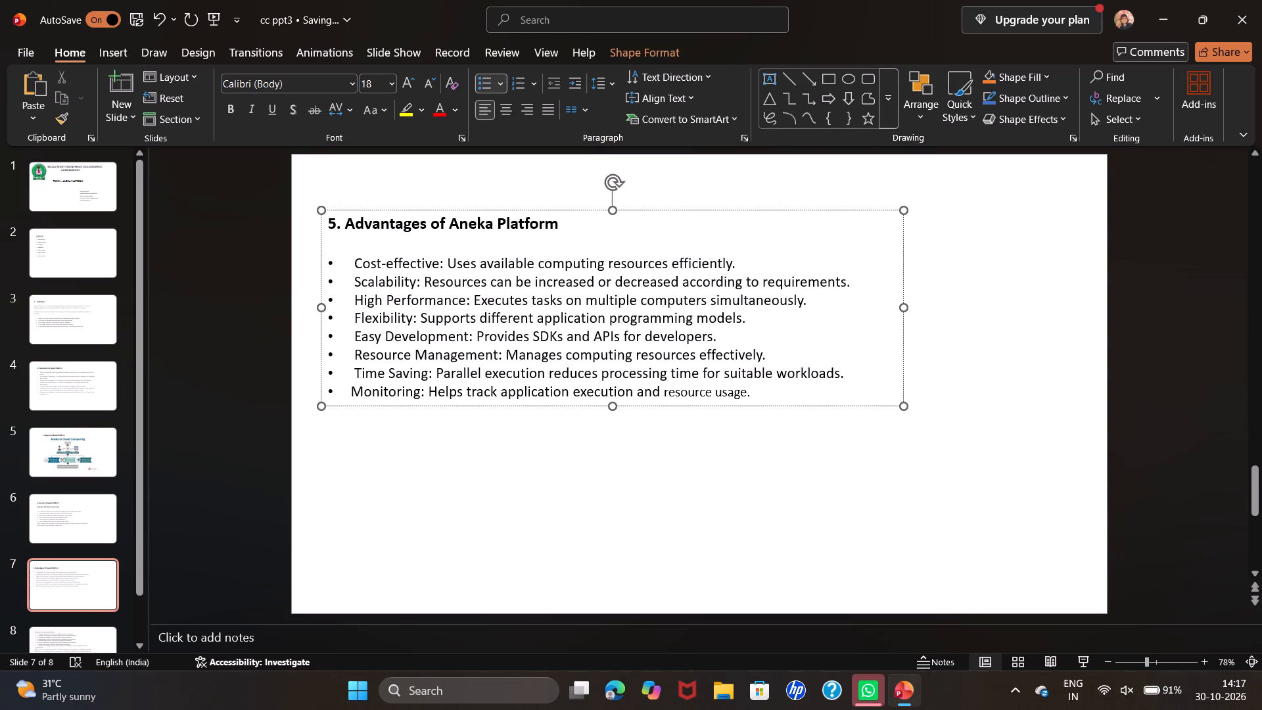
# Set all eight bulleted advantages, including the end of the Monitoring line, to a uniform font size of 18.
pyautogui.moveTo(352, 264); pyautogui.dragTo(393, 373)
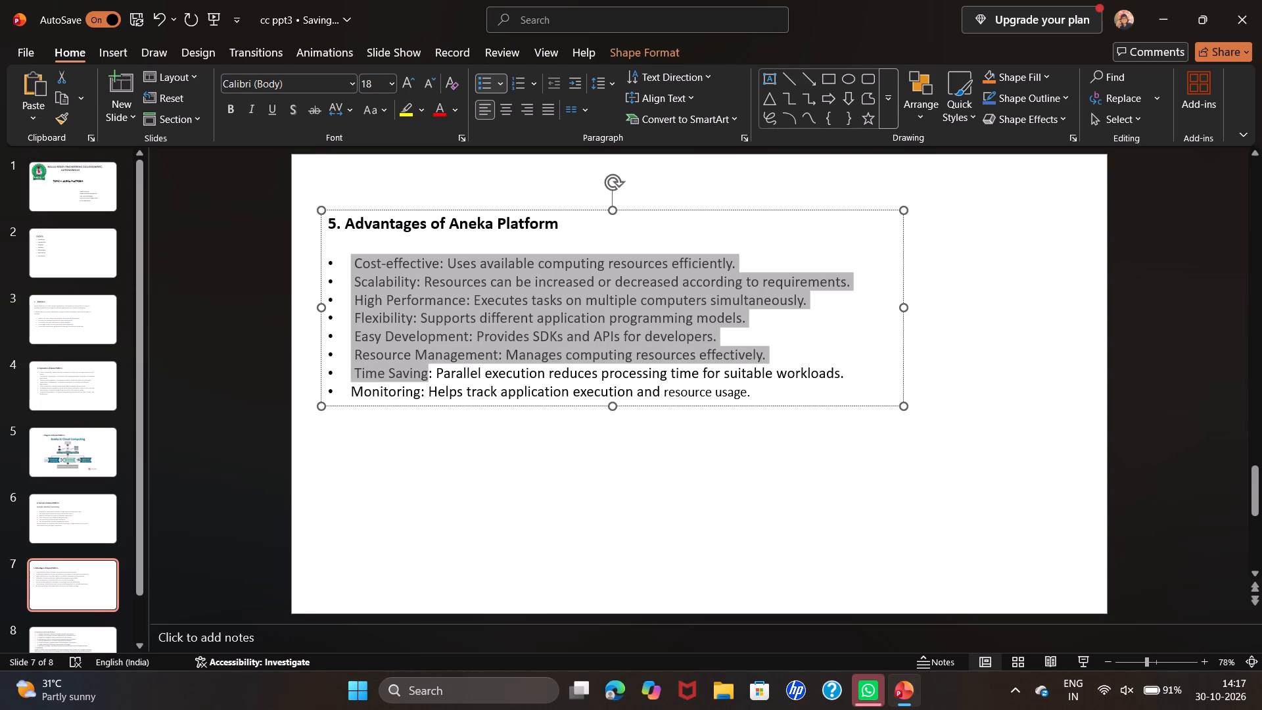
pyautogui.moveTo(393, 373); pyautogui.dragTo(778, 385)
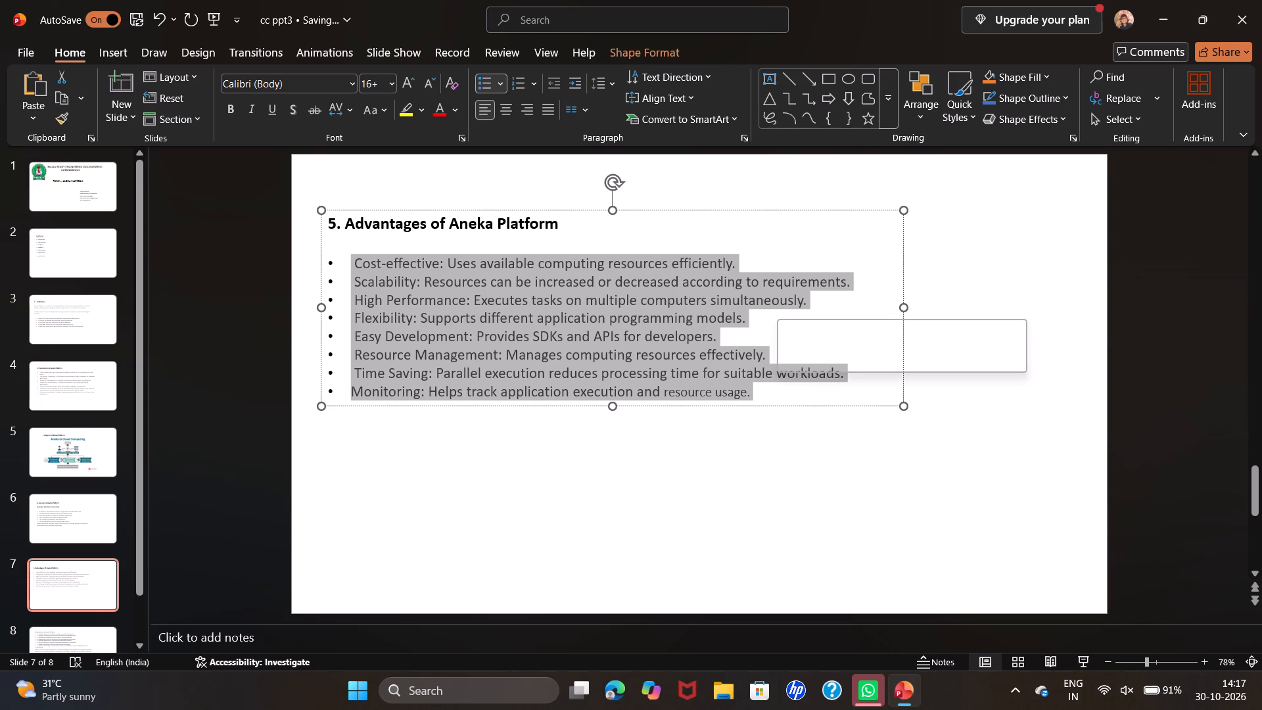
pyautogui.click(846, 357)
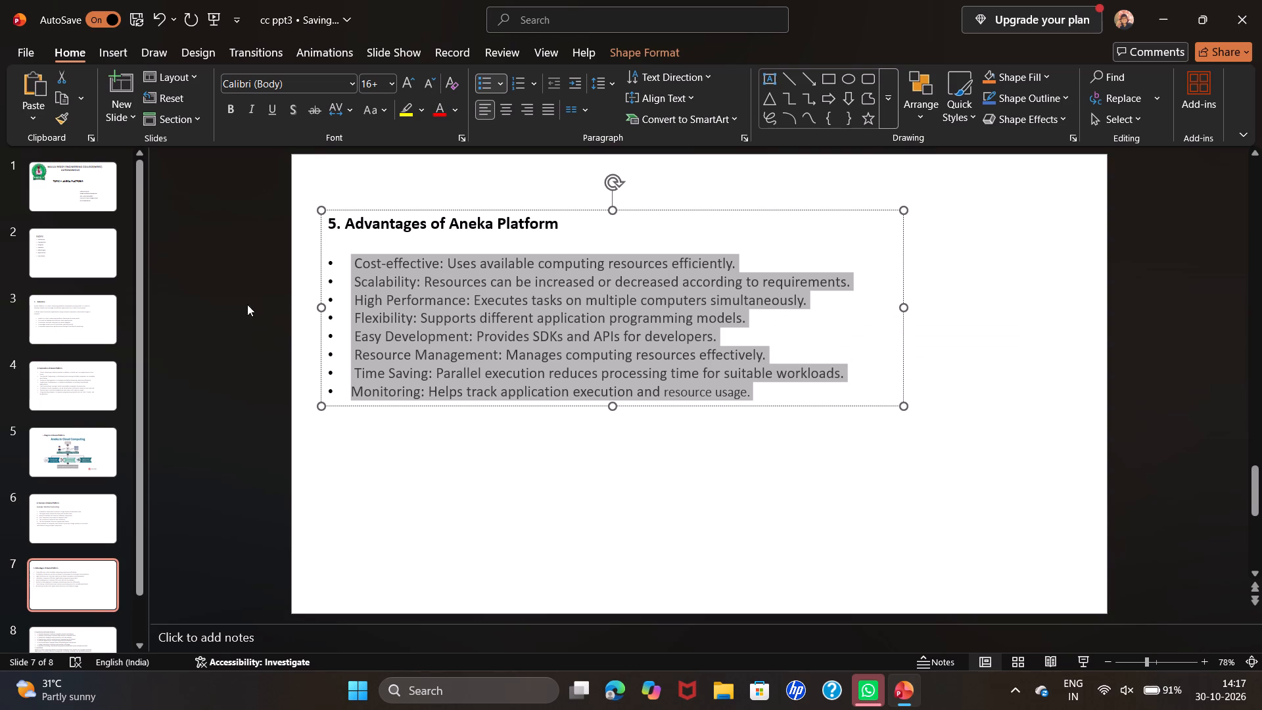
pyautogui.click(434, 488)
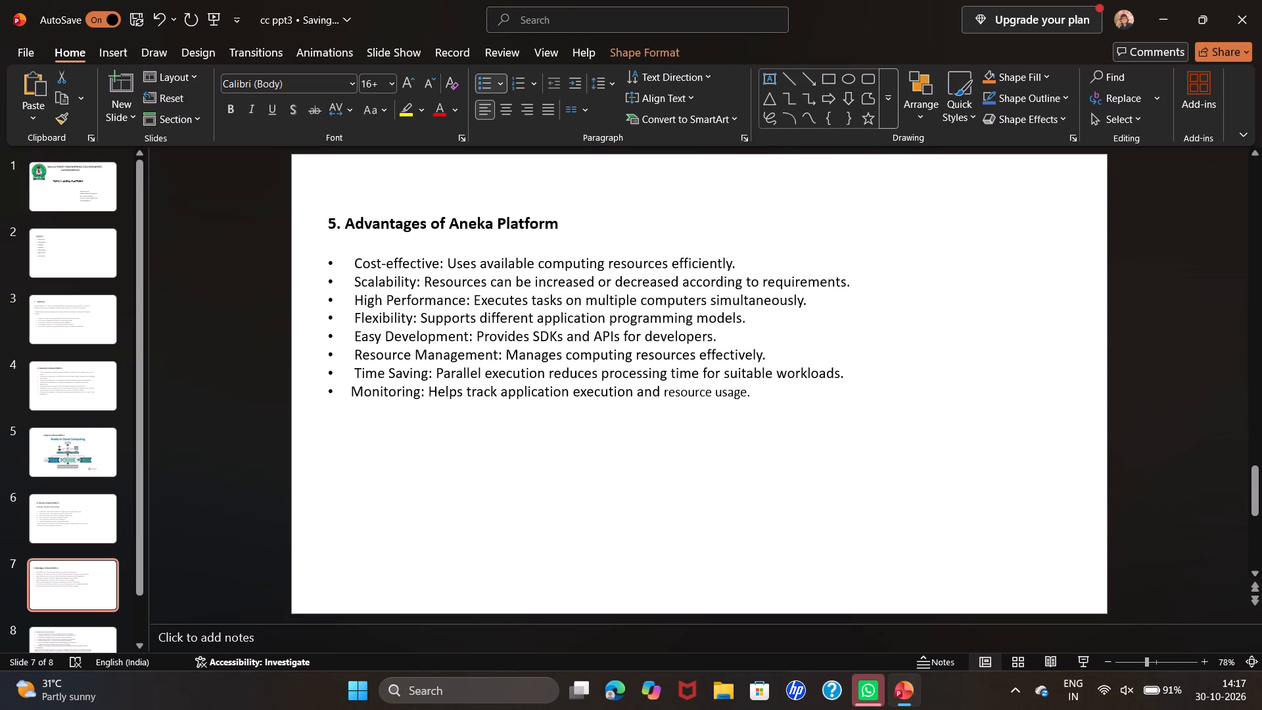
pyautogui.moveTo(354, 264); pyautogui.dragTo(801, 402)
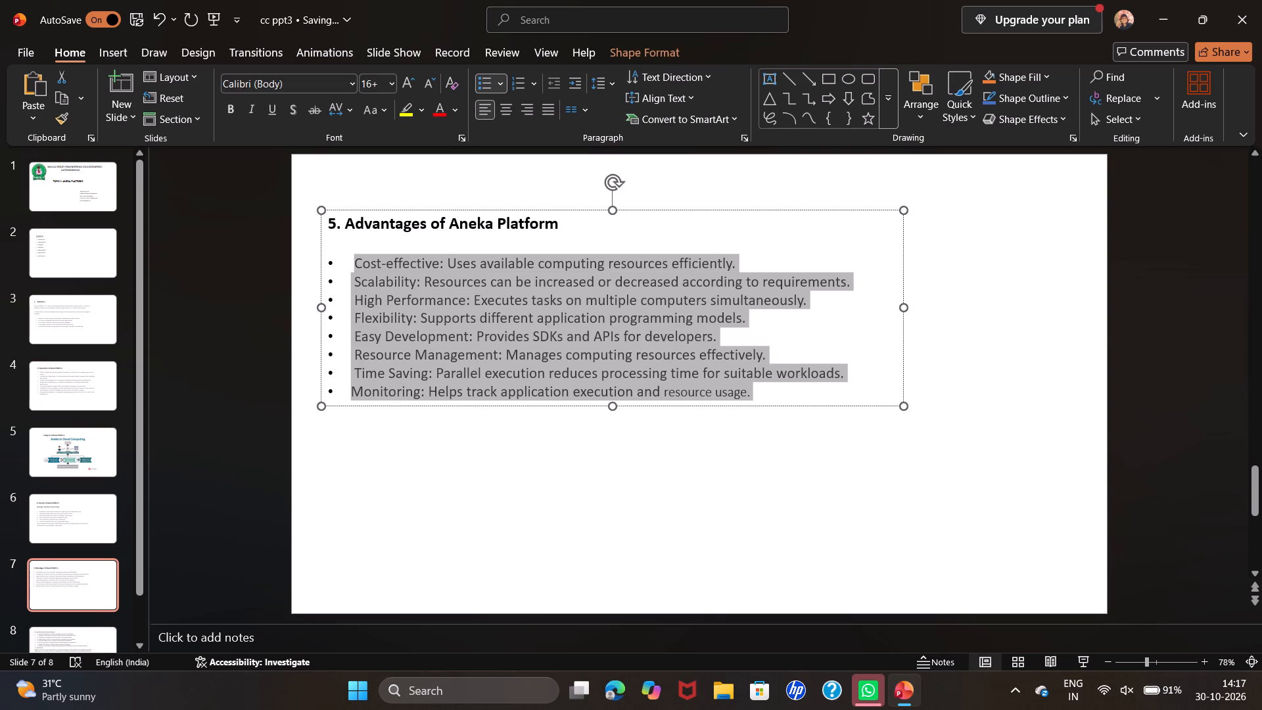
pyautogui.moveTo(801, 402); pyautogui.dragTo(810, 402)
pyautogui.click(934, 351)
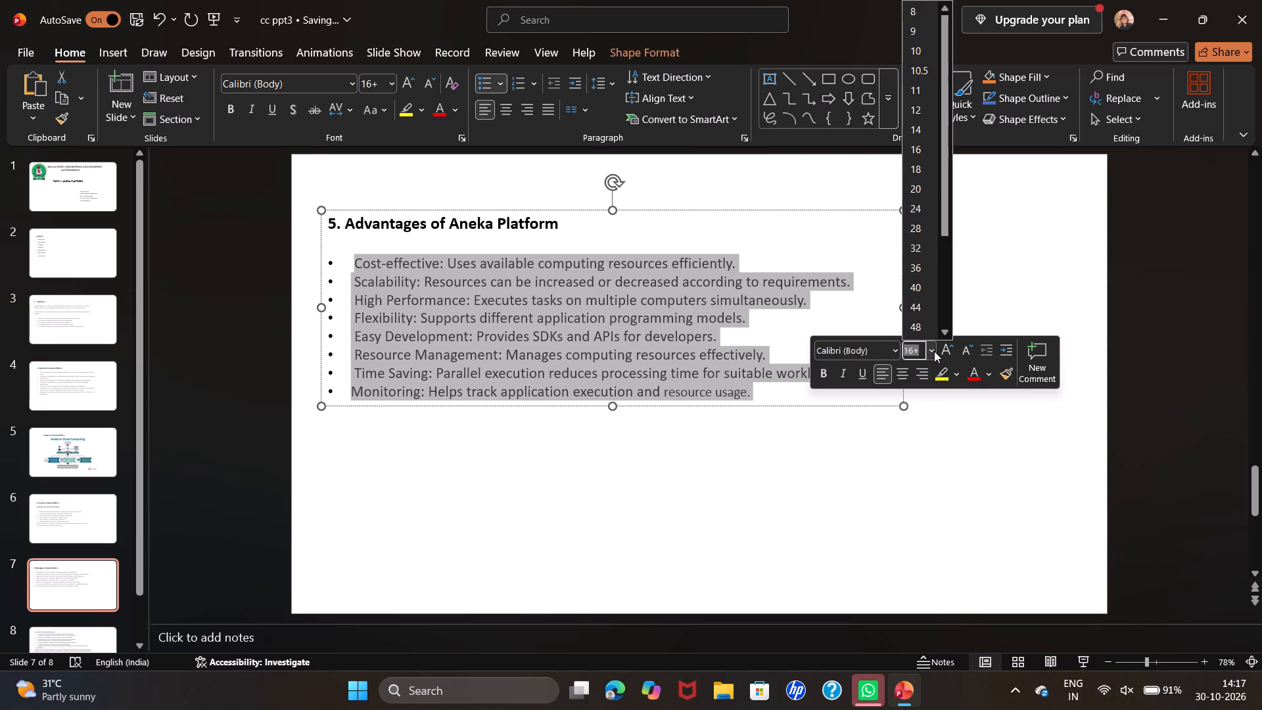
pyautogui.click(922, 165)
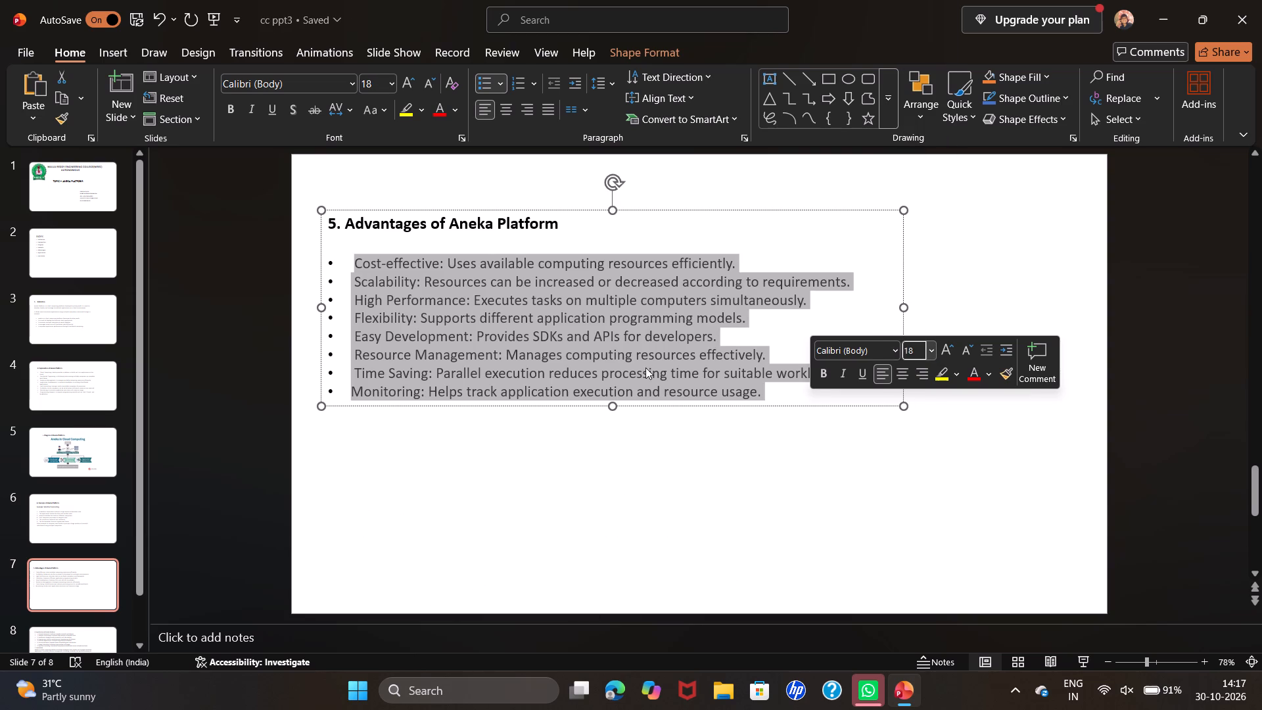
pyautogui.click(499, 417)
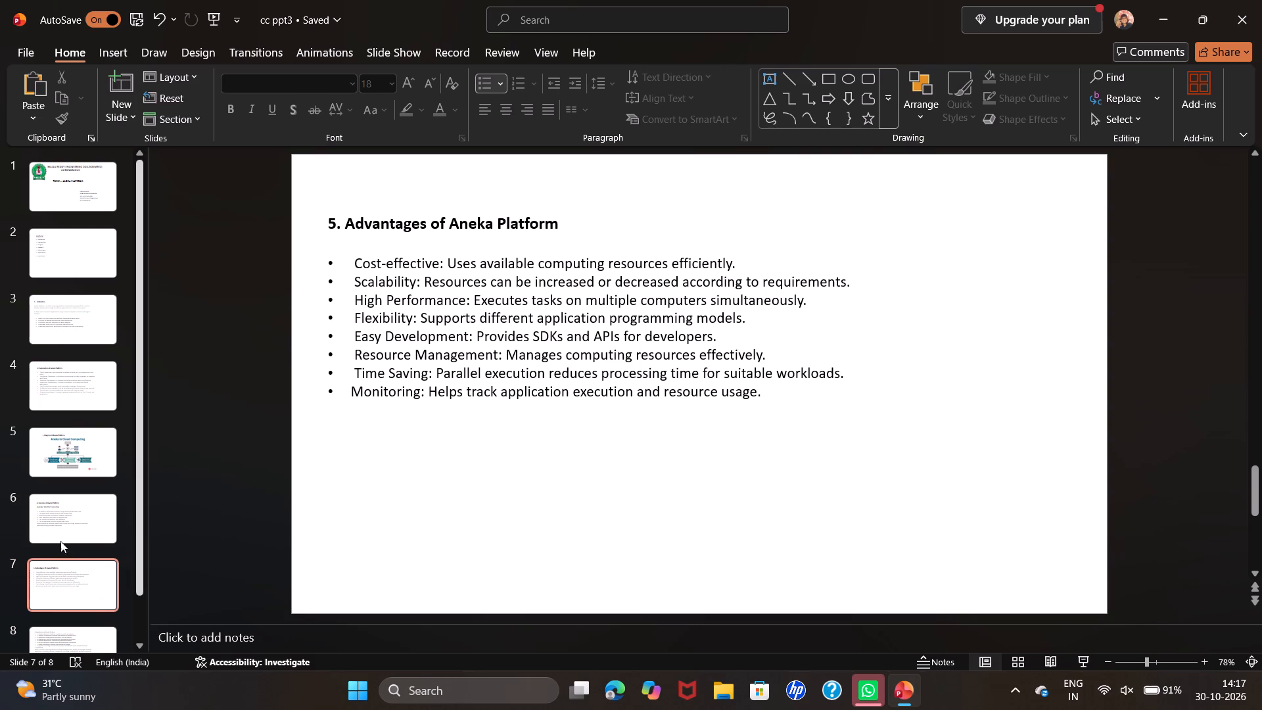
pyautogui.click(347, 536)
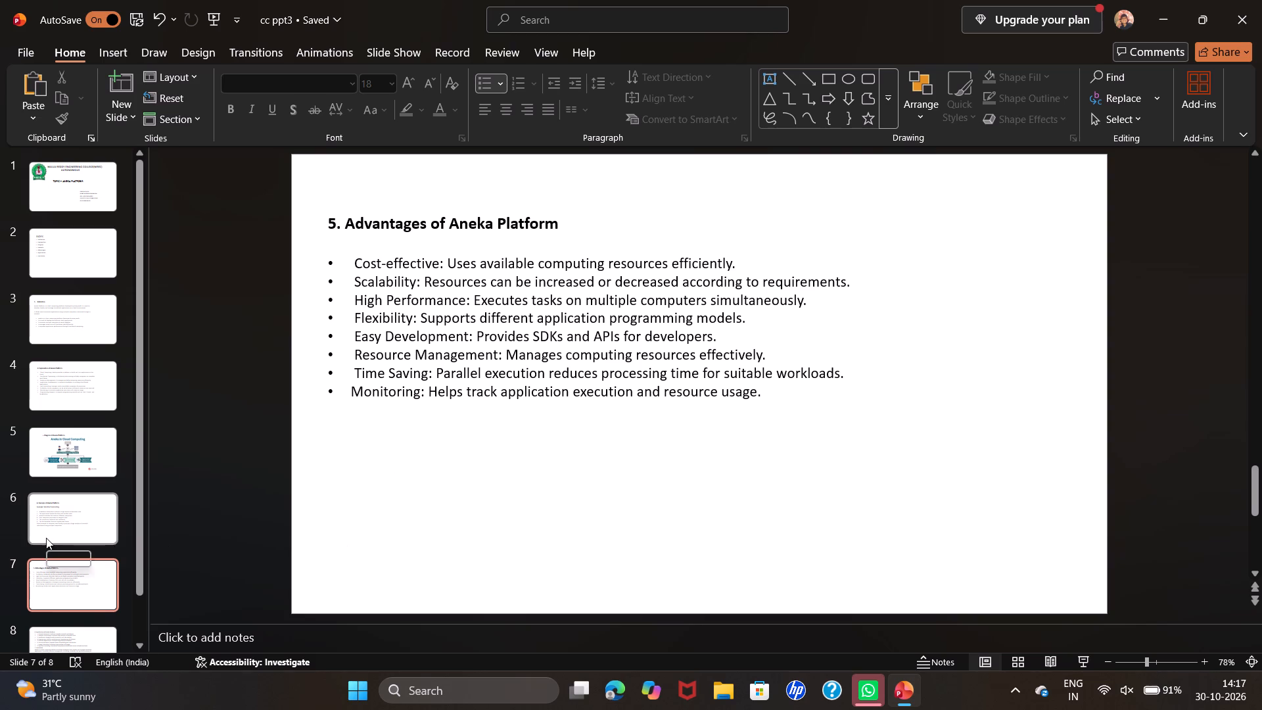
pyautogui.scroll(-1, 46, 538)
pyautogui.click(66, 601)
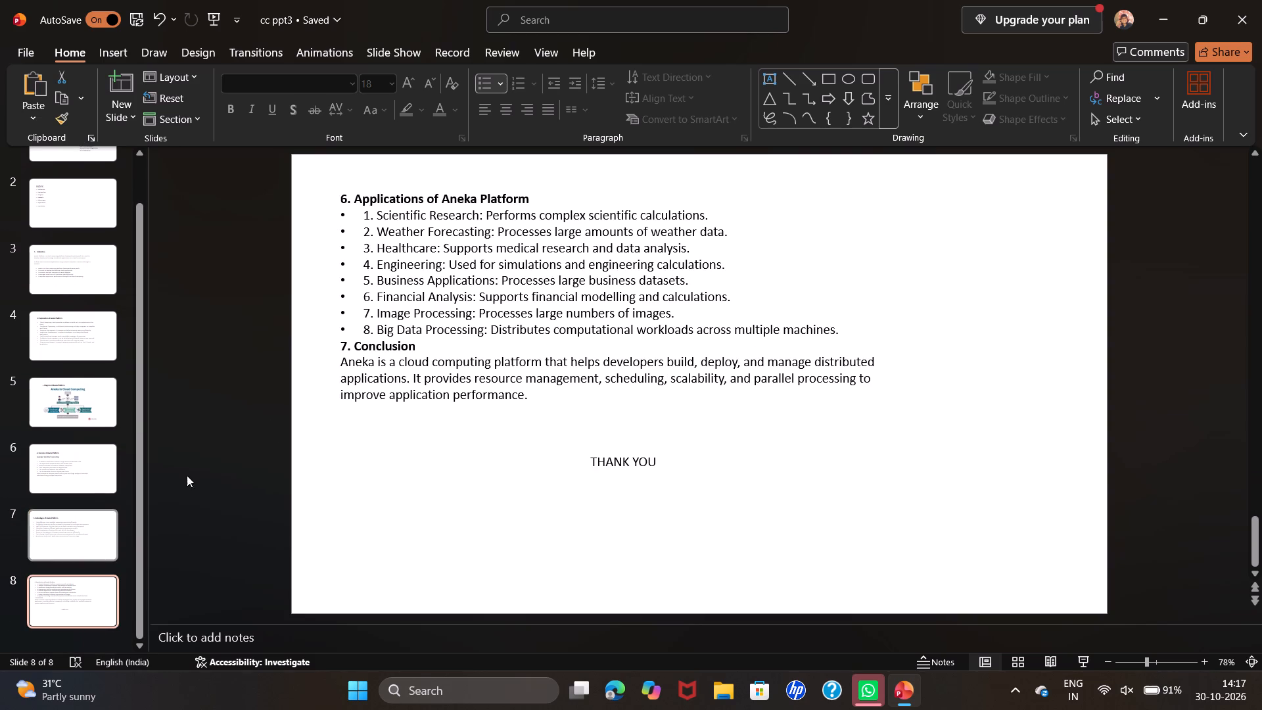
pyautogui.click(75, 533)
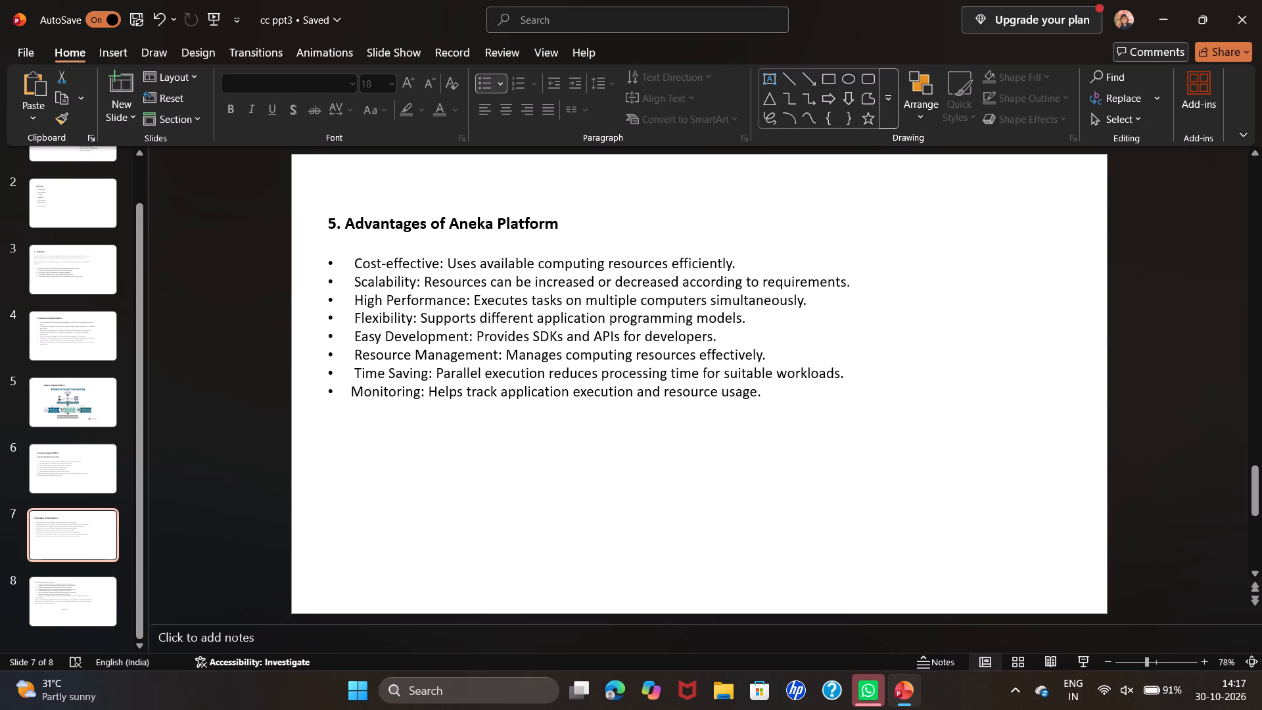
# Move the Advantages text box on slide 7 up, close to the slide's top edge.
pyautogui.click(342, 242)
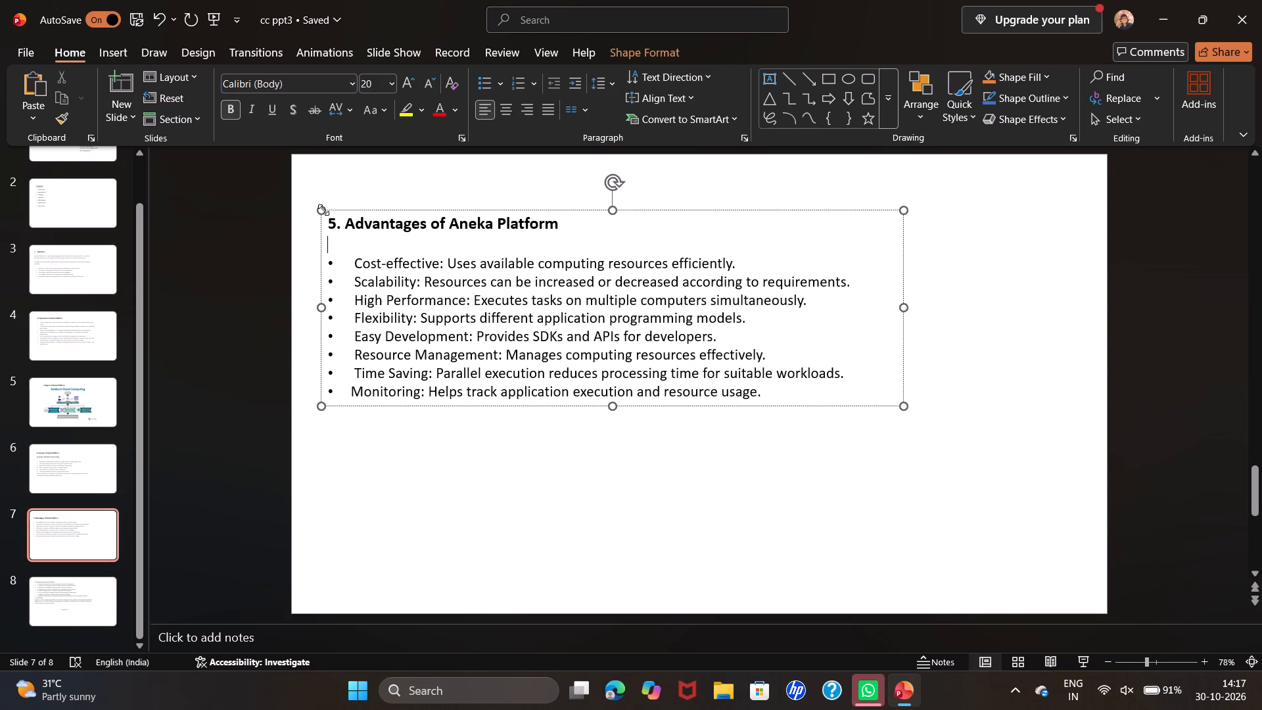
pyautogui.click(323, 210)
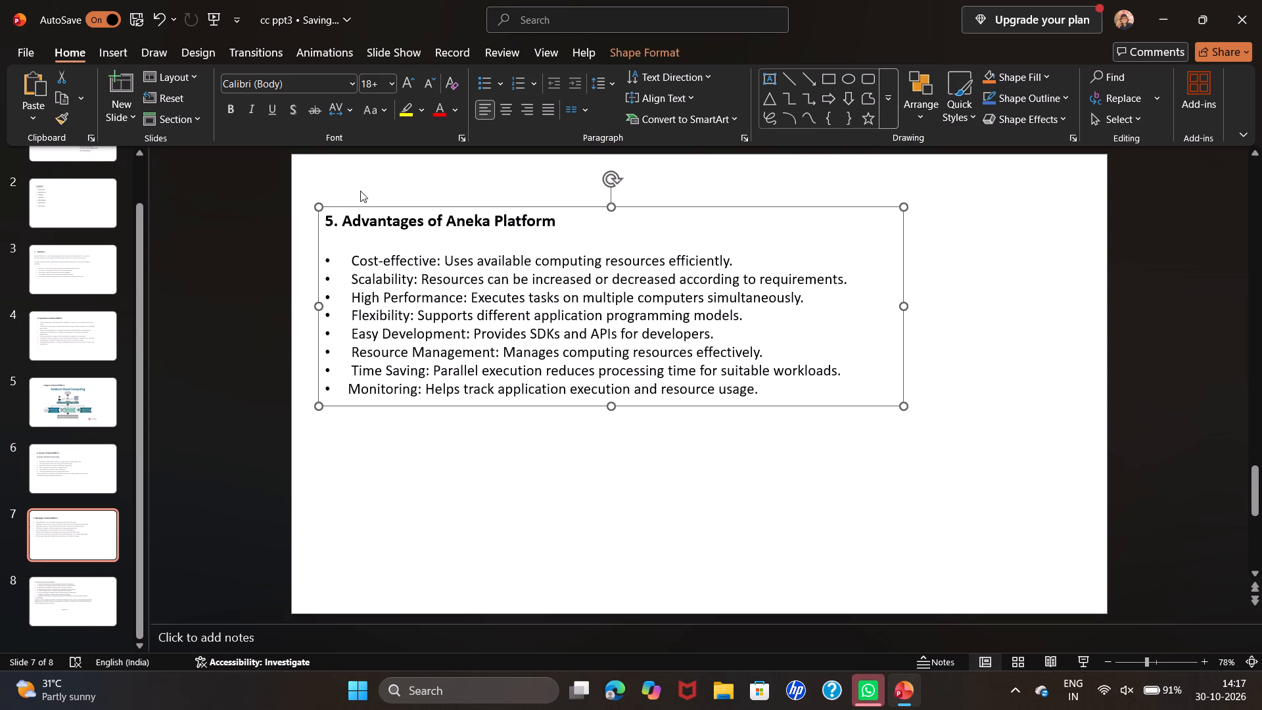
pyautogui.click(366, 210)
pyautogui.moveTo(373, 208); pyautogui.dragTo(369, 175)
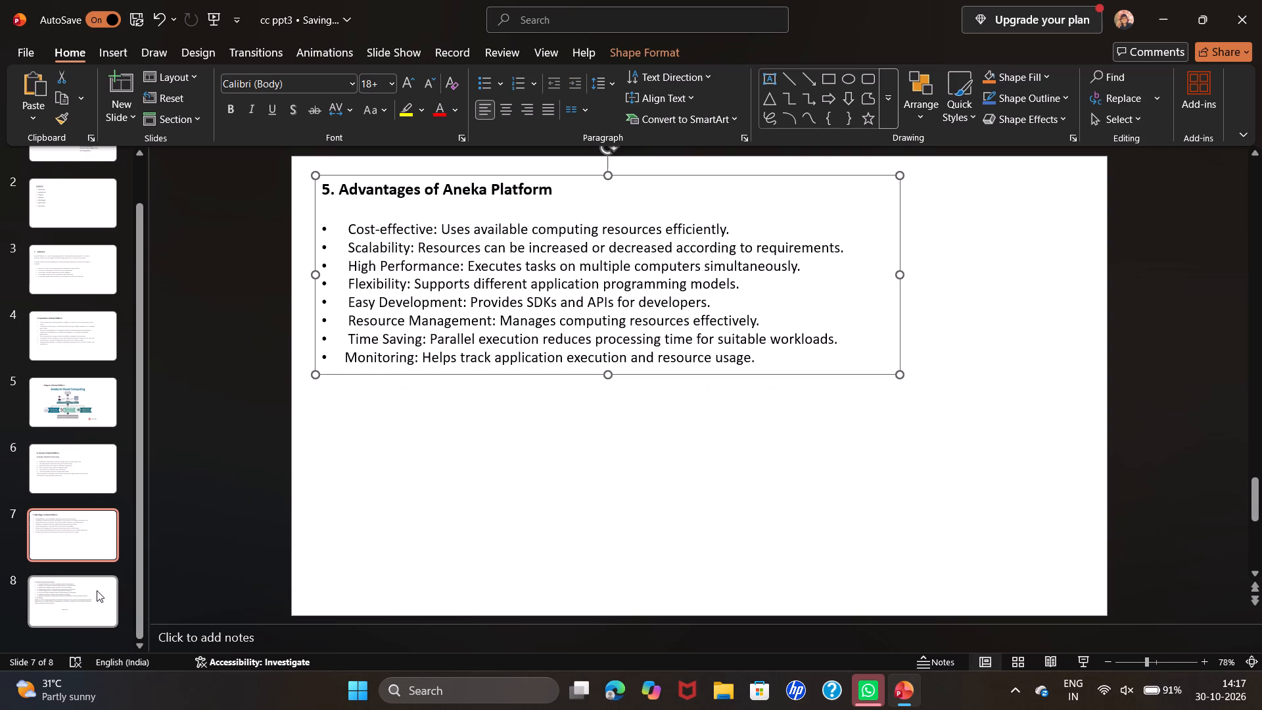
# Move the "6. Applications of Aneka Platform" heading and its eight bullets from slide 8 to below the Monitoring bullet on slide 7.
pyautogui.click(97, 590)
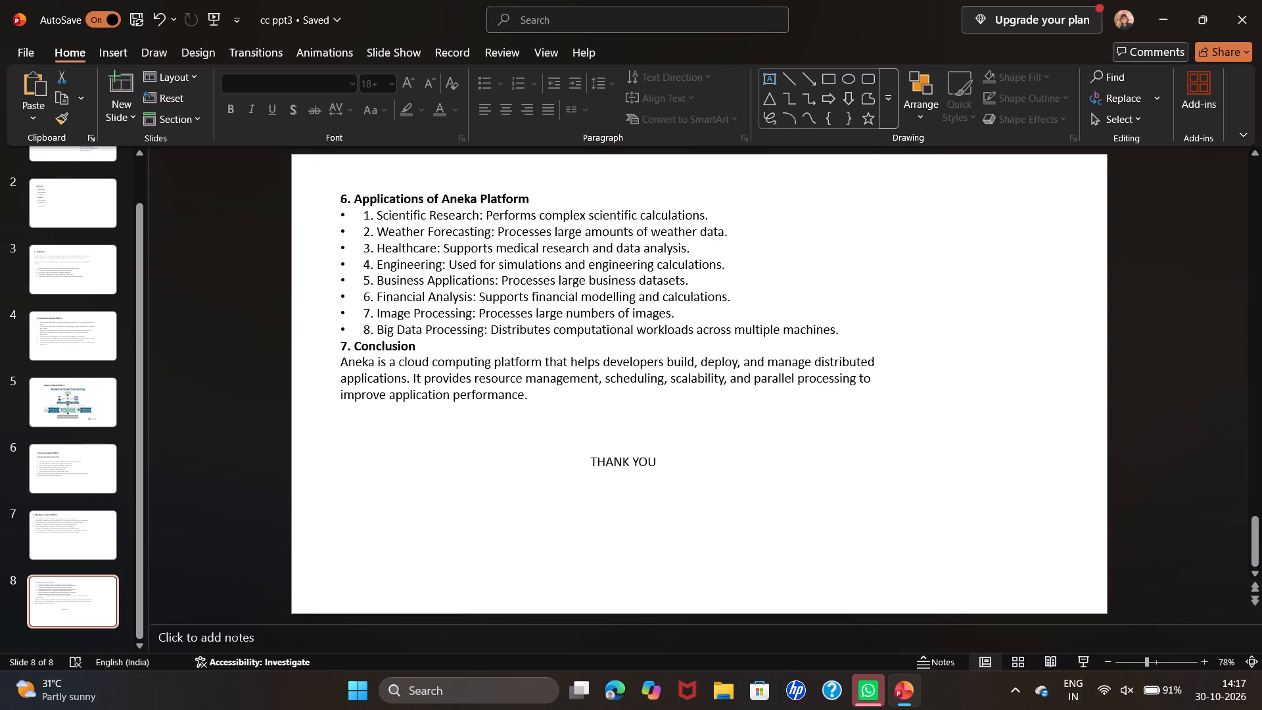
pyautogui.moveTo(343, 197); pyautogui.dragTo(719, 319)
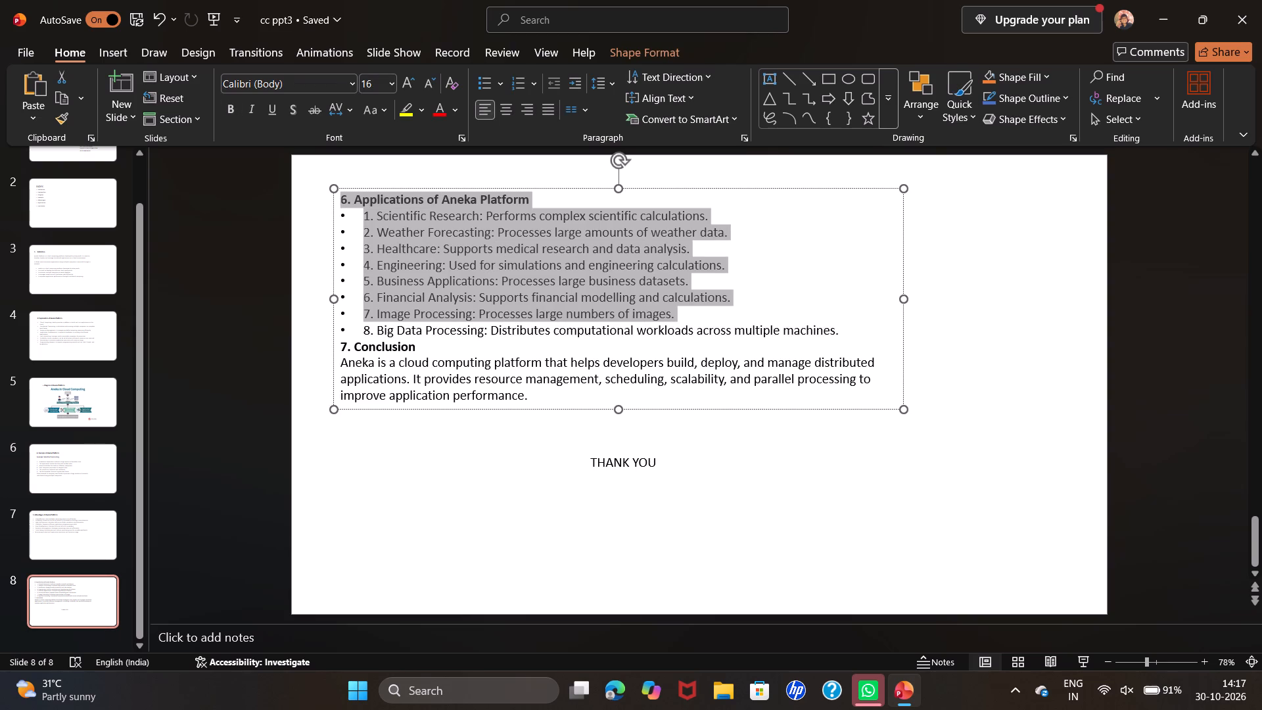
pyautogui.moveTo(719, 319); pyautogui.dragTo(916, 315)
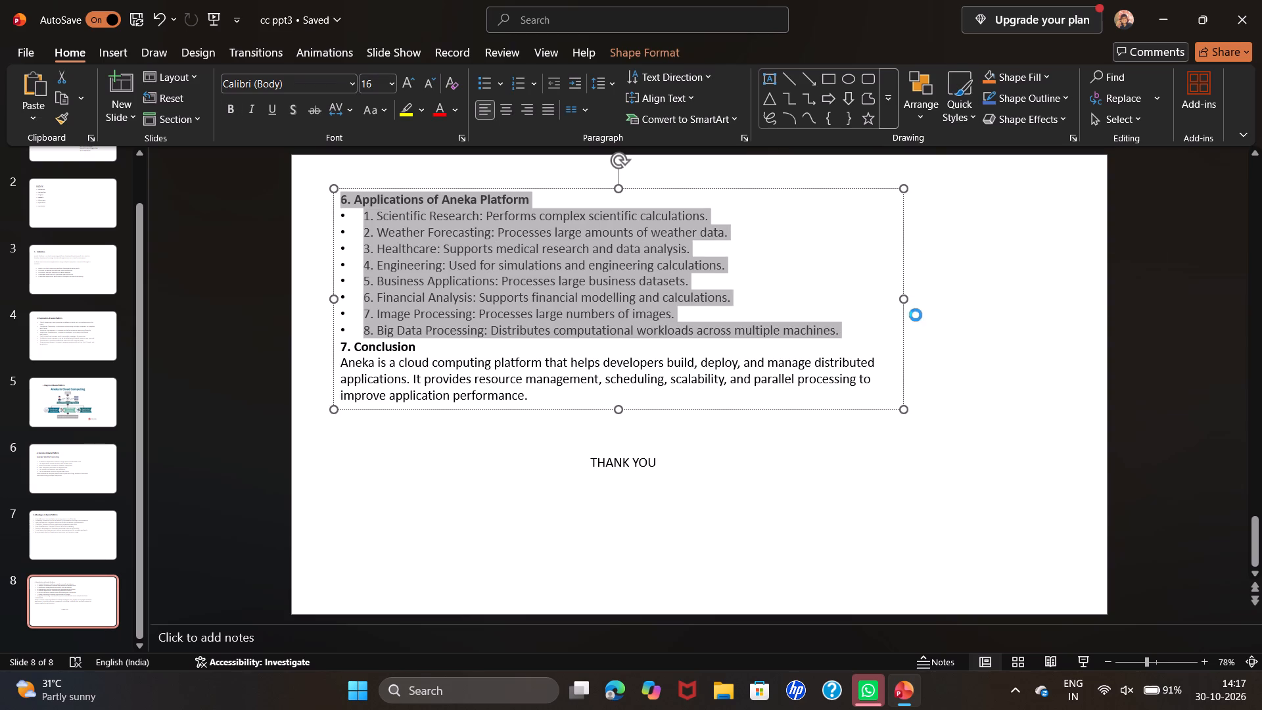
pyautogui.hotkey('ctrl', 'c')
pyautogui.press('BackSpace')
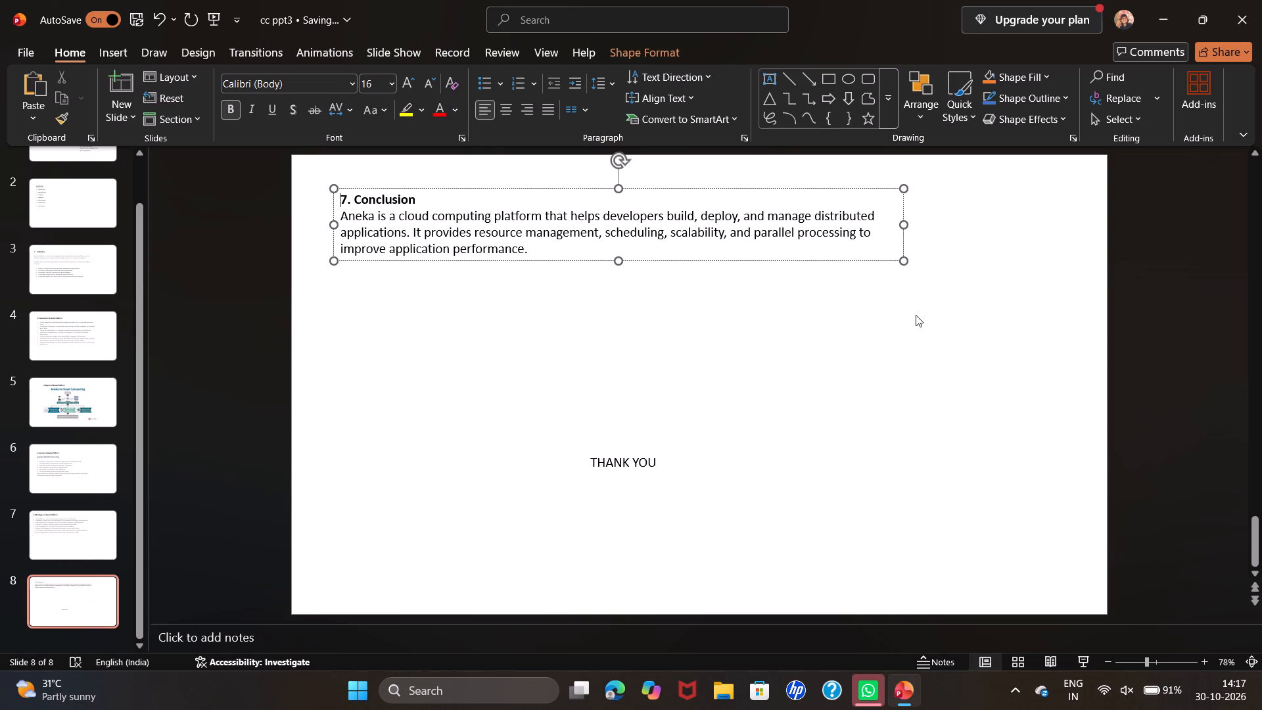
pyautogui.click(95, 547)
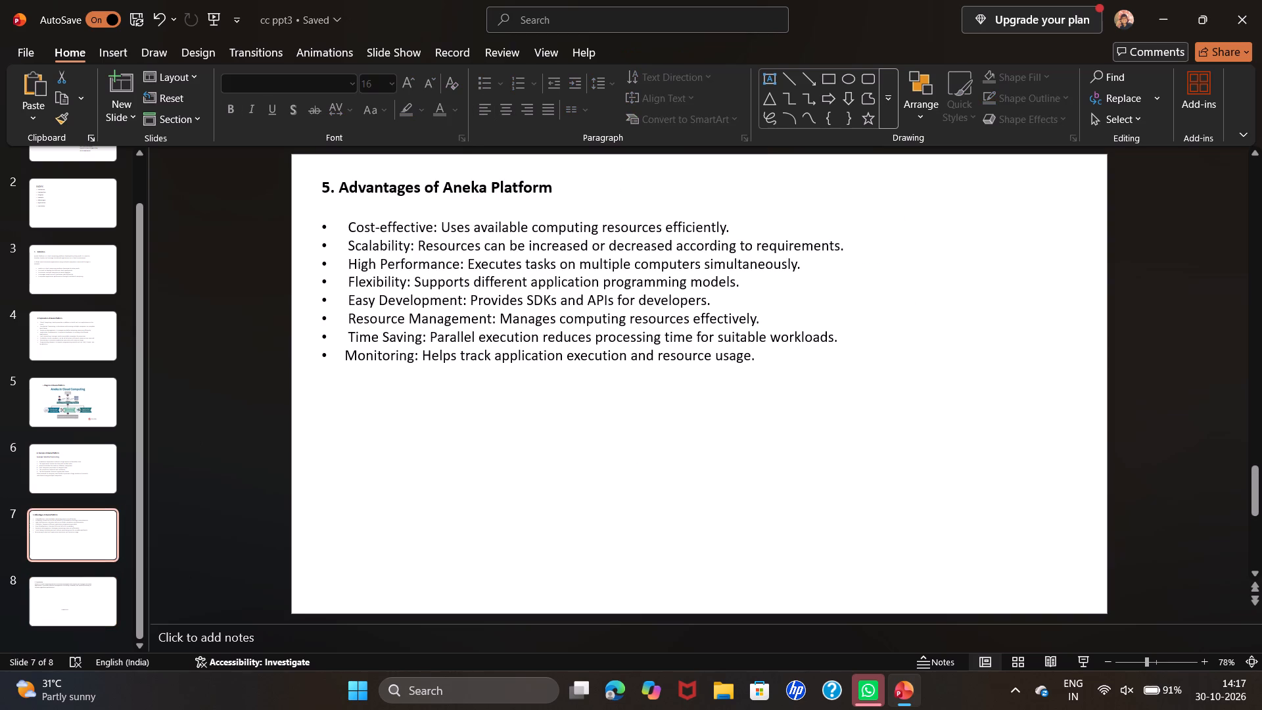
pyautogui.click(775, 351)
pyautogui.press('Return')
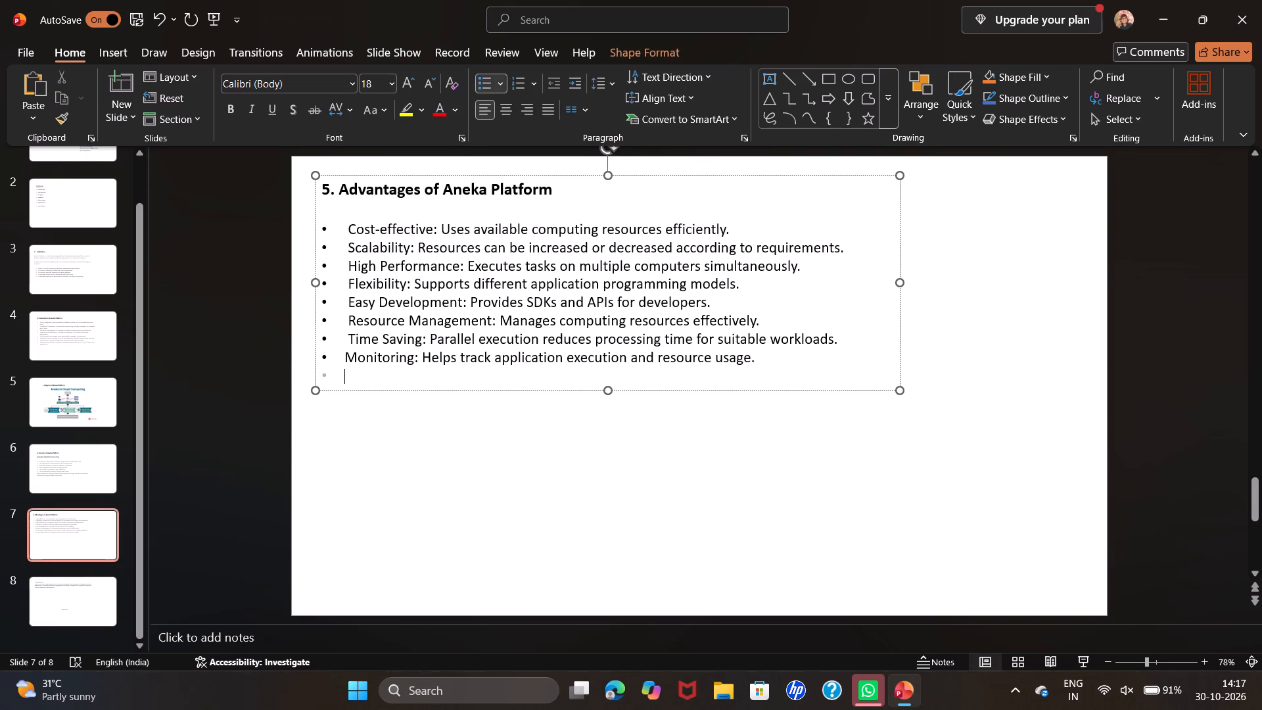
pyautogui.press('BackSpace')
pyautogui.press('Down')
pyautogui.hotkey('ctrl', 'v')
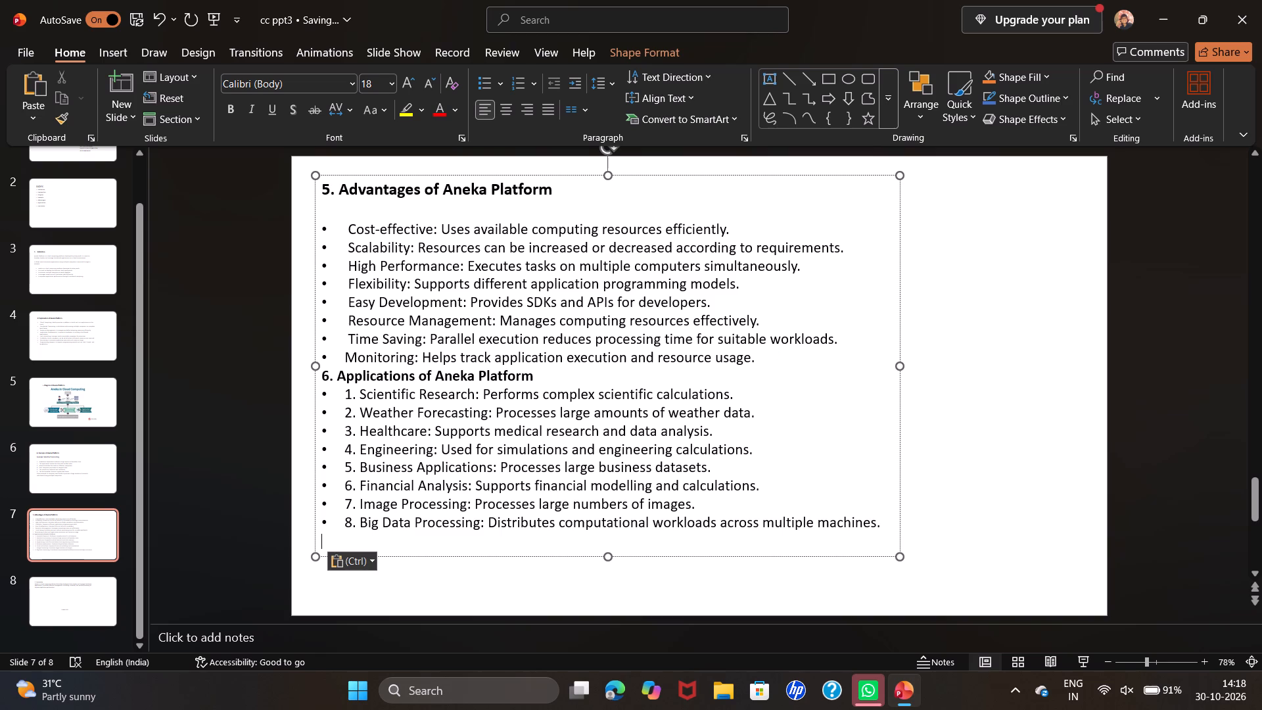
# Insert a blank, unbulleted line above and another below the "6. Applications of Aneka Platform" heading on slide 7.
pyautogui.click(759, 357)
pyautogui.press('Return')
pyautogui.press('BackSpace')
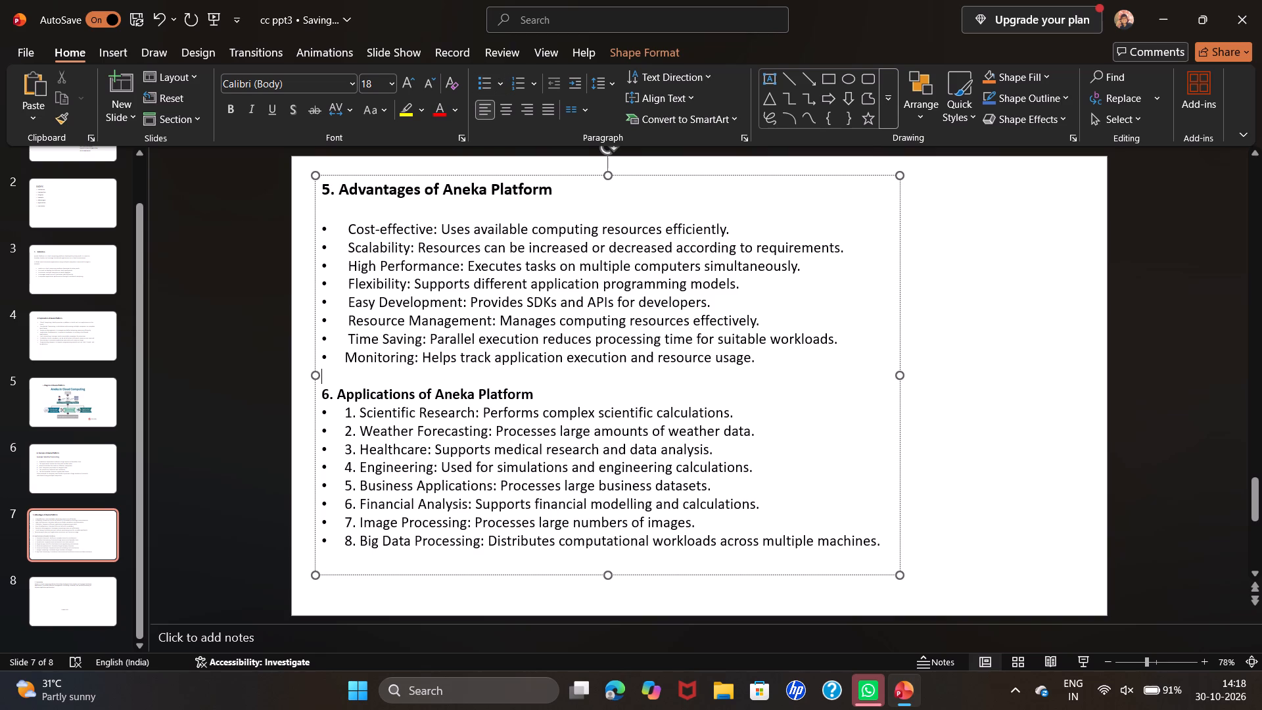
pyautogui.click(542, 392)
pyautogui.press('Return')
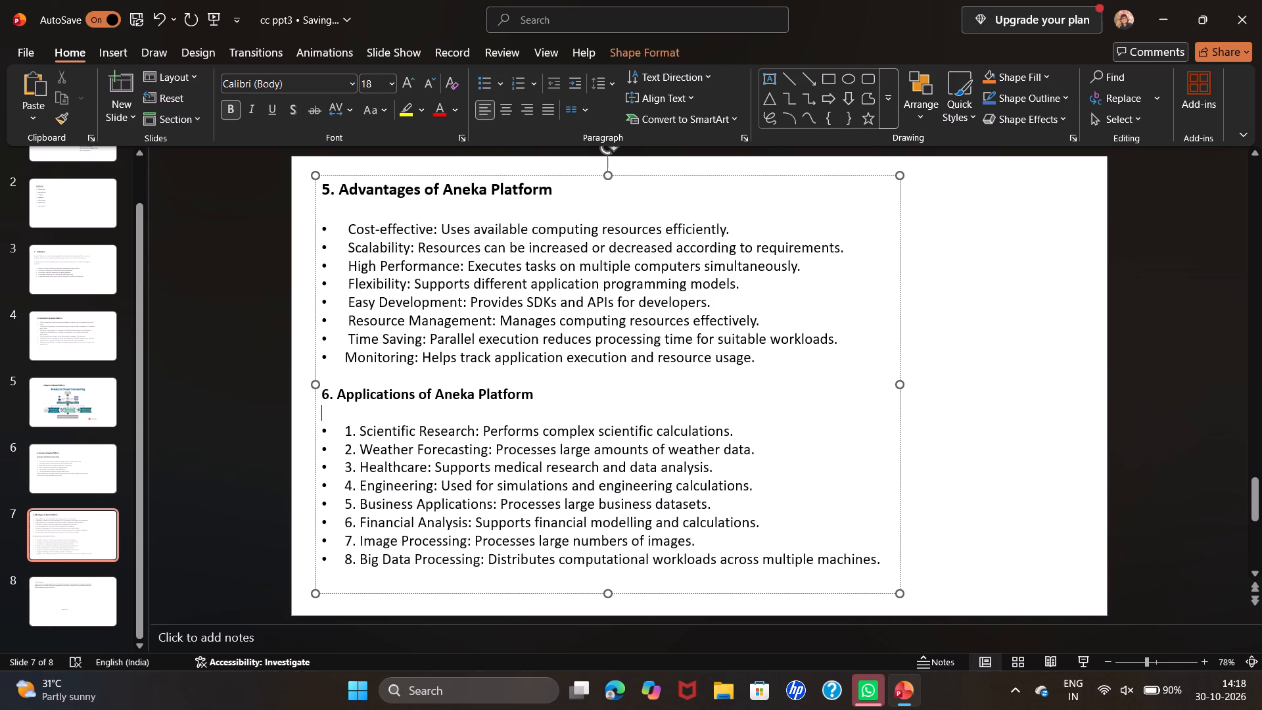
# Set the "6. Applications of Aneka Platform" heading to font size 20.
pyautogui.moveTo(536, 389); pyautogui.dragTo(300, 390)
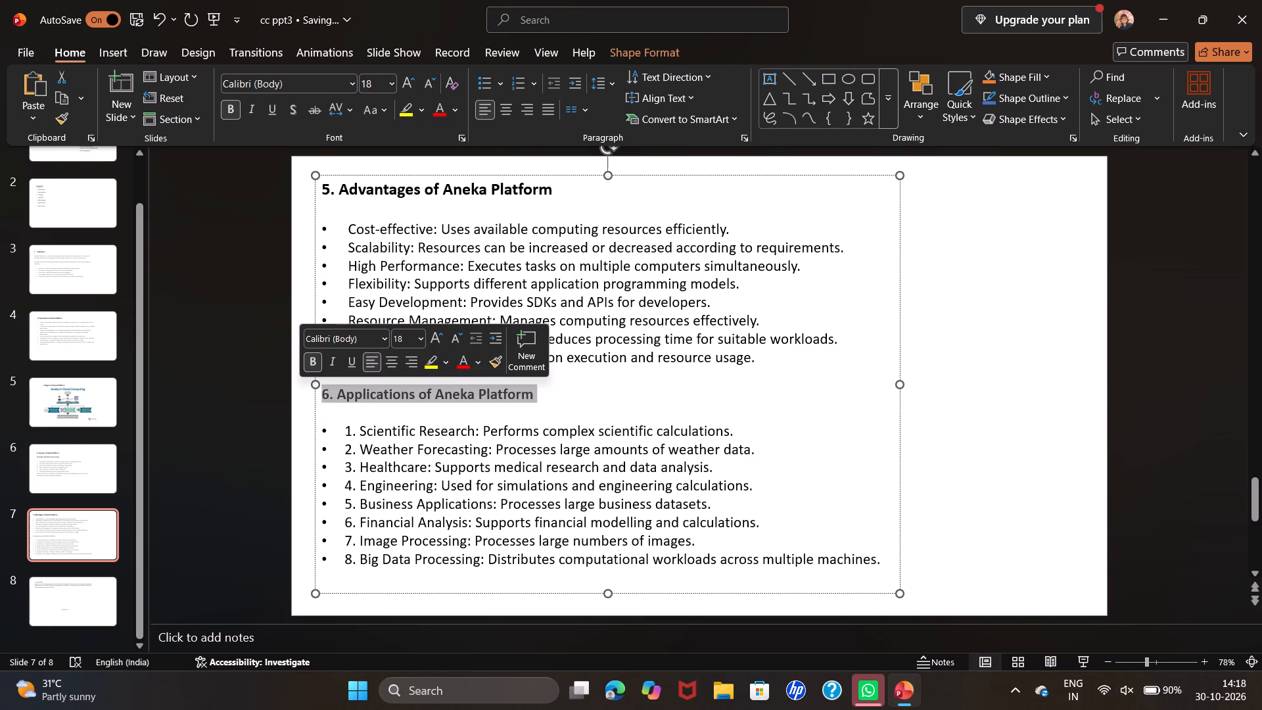
pyautogui.click(420, 336)
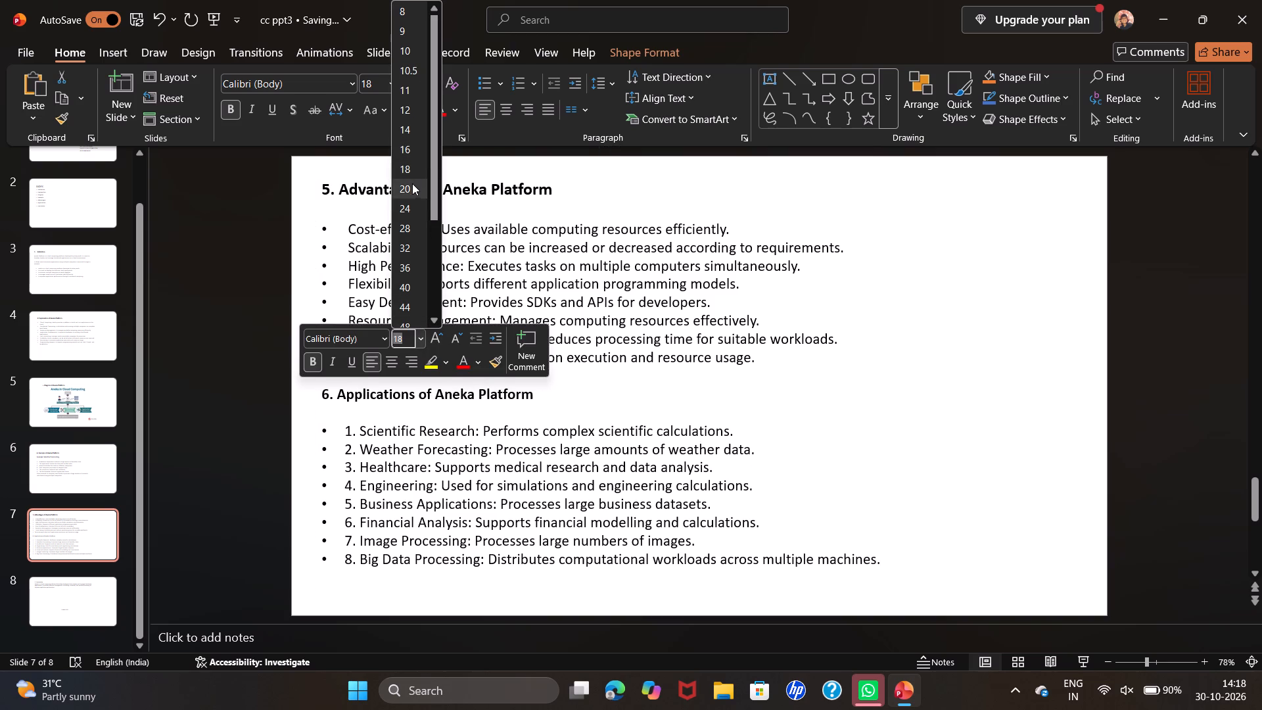
pyautogui.click(412, 184)
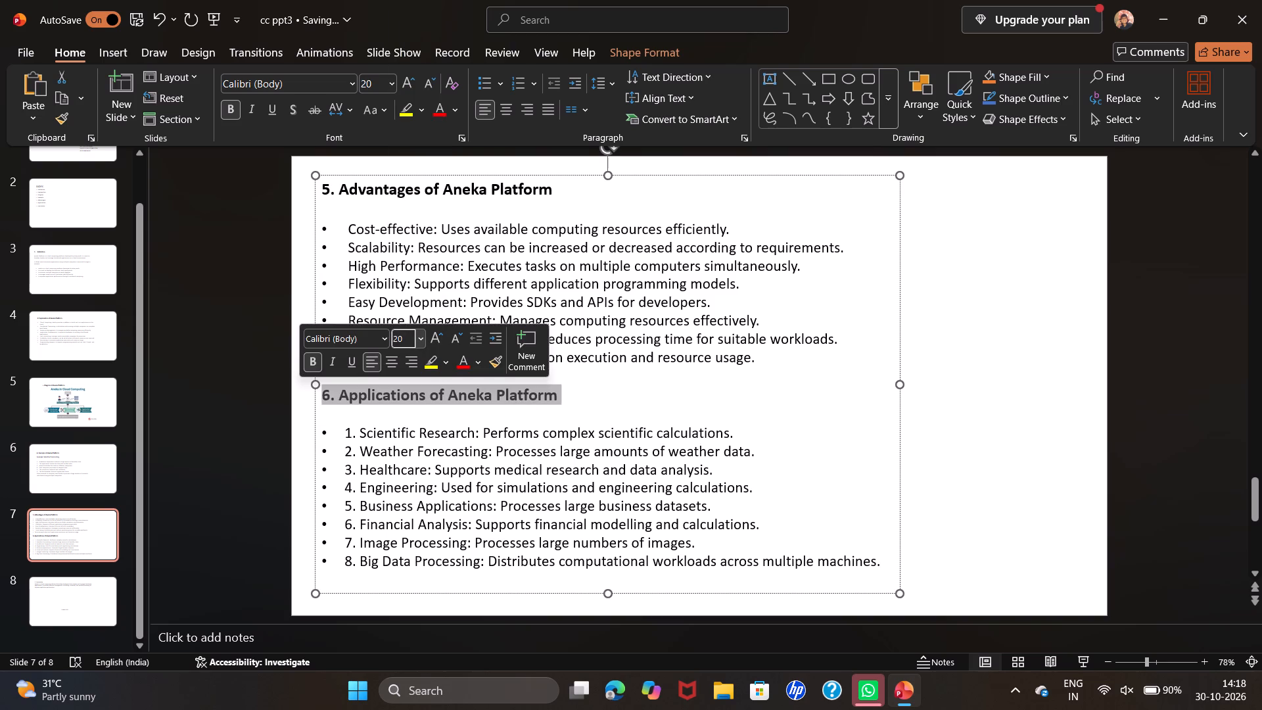
# Delete the typed numbers 1, 2 and 3 before the Scientific Research, Weather Forecasting and Healthcare bullets.
pyautogui.click(356, 435)
pyautogui.press('BackSpace')
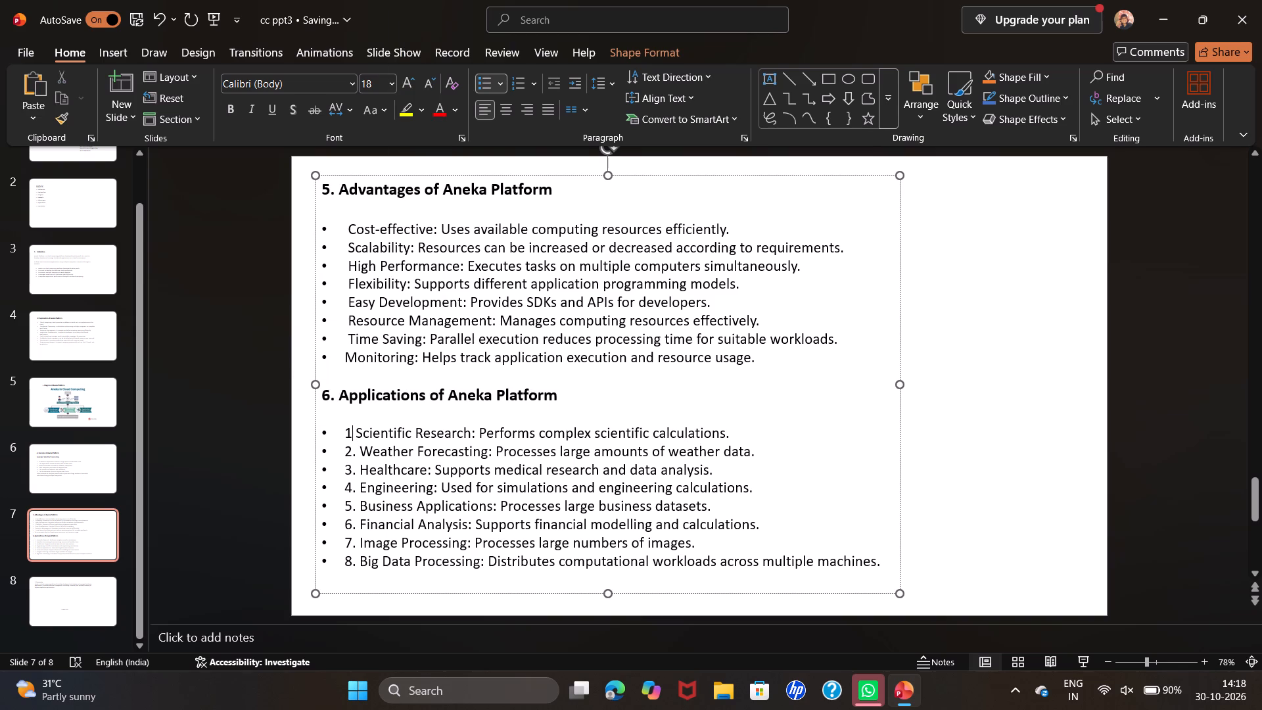
pyautogui.press('BackSpace')
pyautogui.press('Down')
pyautogui.press('Right')
pyautogui.press('Right')
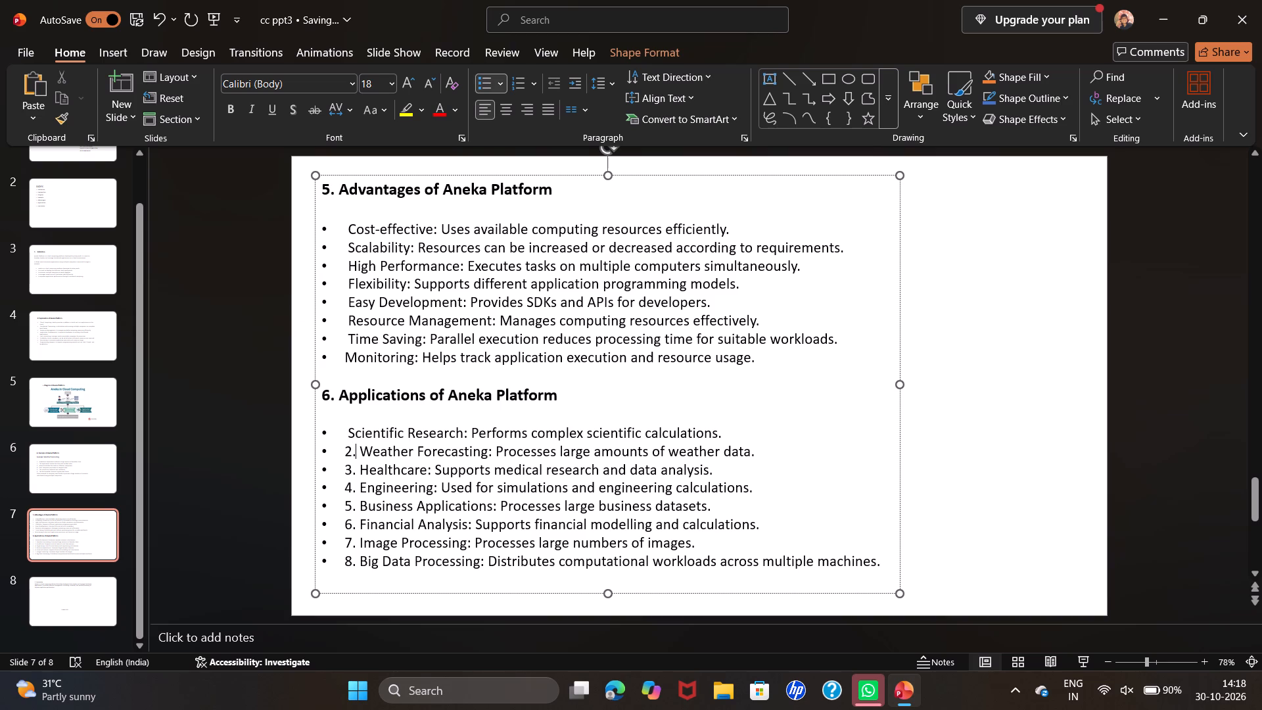
pyautogui.press('BackSpace')
pyautogui.press('BackSpace')
pyautogui.press('Down')
pyautogui.press('Right')
pyautogui.press('Right')
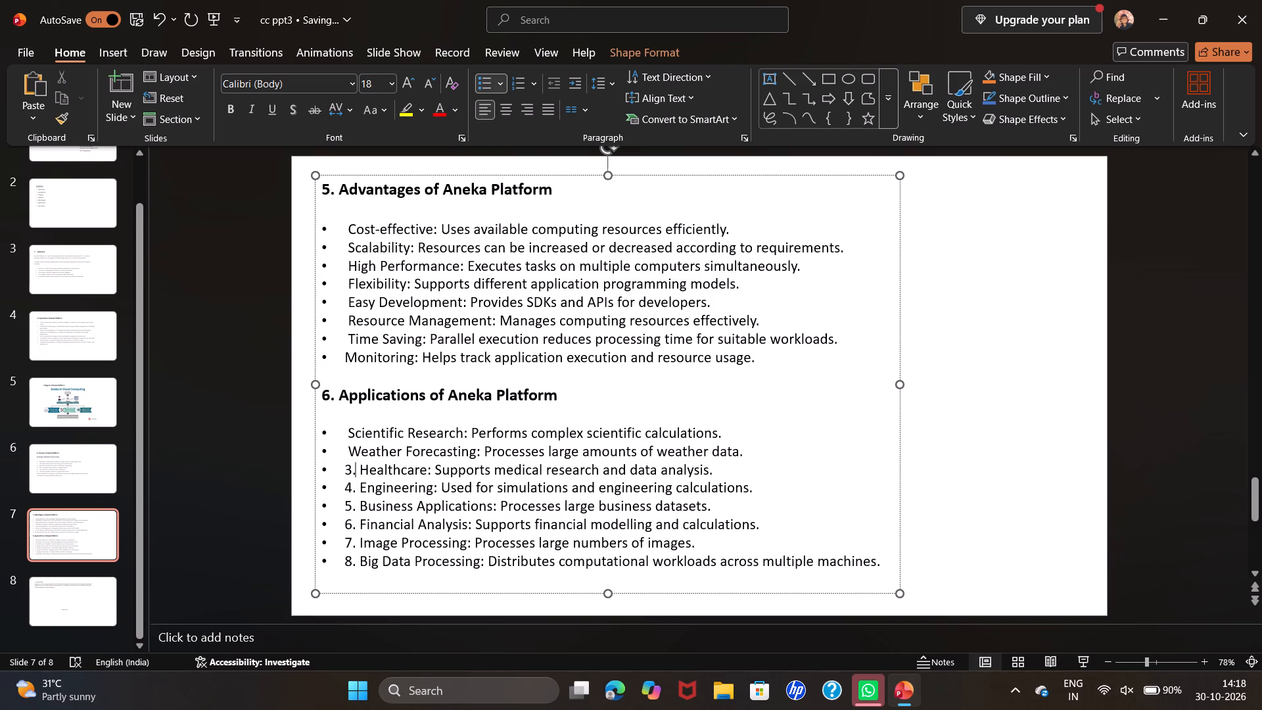
pyautogui.press('BackSpace')
pyautogui.press('BackSpace')
# Delete the typed numbers 4, 5 and 6 before the Engineering, Business Applications and Financial Analysis bullets.
pyautogui.press('Down')
pyautogui.press('Right')
pyautogui.press('Right')
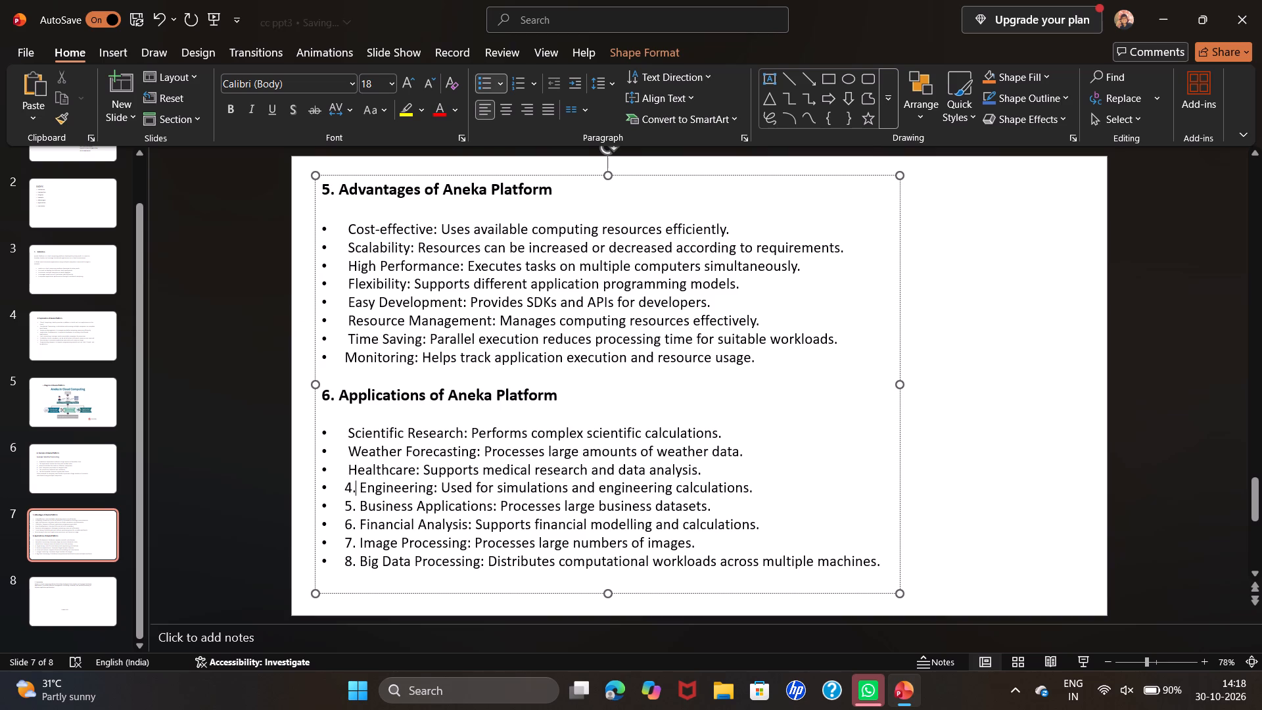
pyautogui.press('BackSpace')
pyautogui.press('BackSpace')
pyautogui.press('Down')
pyautogui.press('Right')
pyautogui.press('Right')
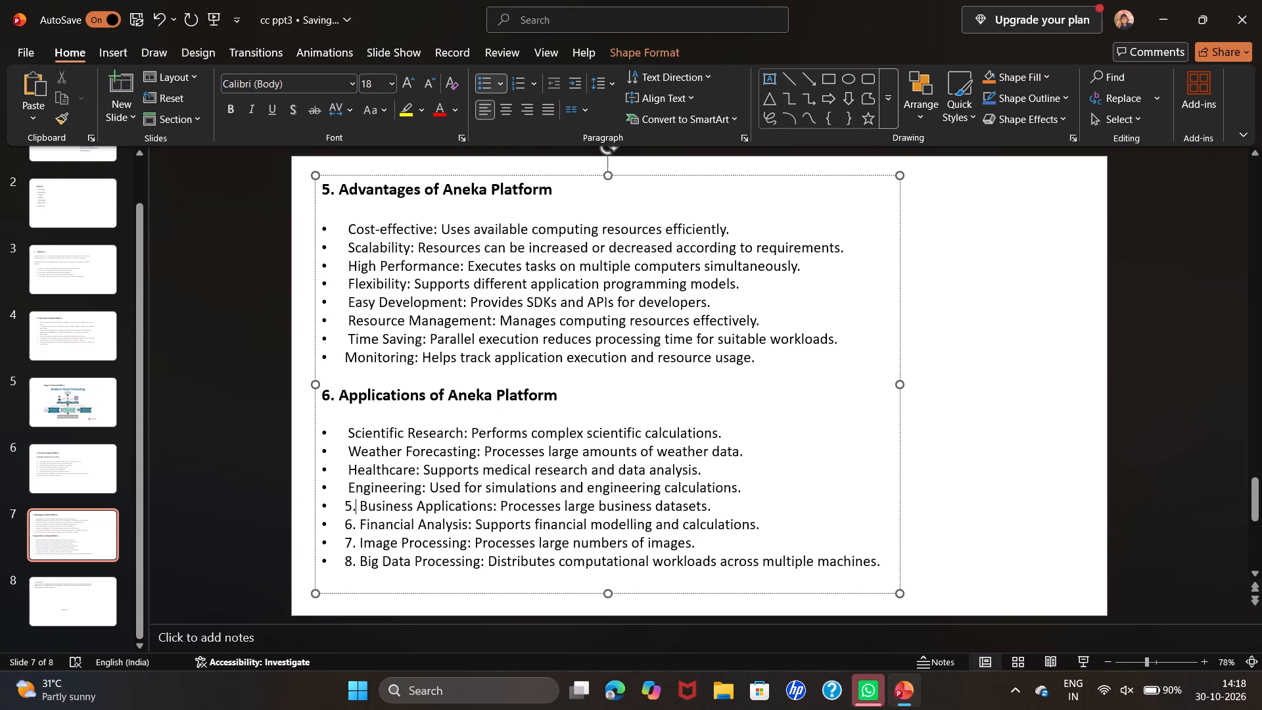
pyautogui.press('BackSpace')
pyautogui.press('BackSpace')
pyautogui.press('Down')
pyautogui.press('Right')
pyautogui.press('Right')
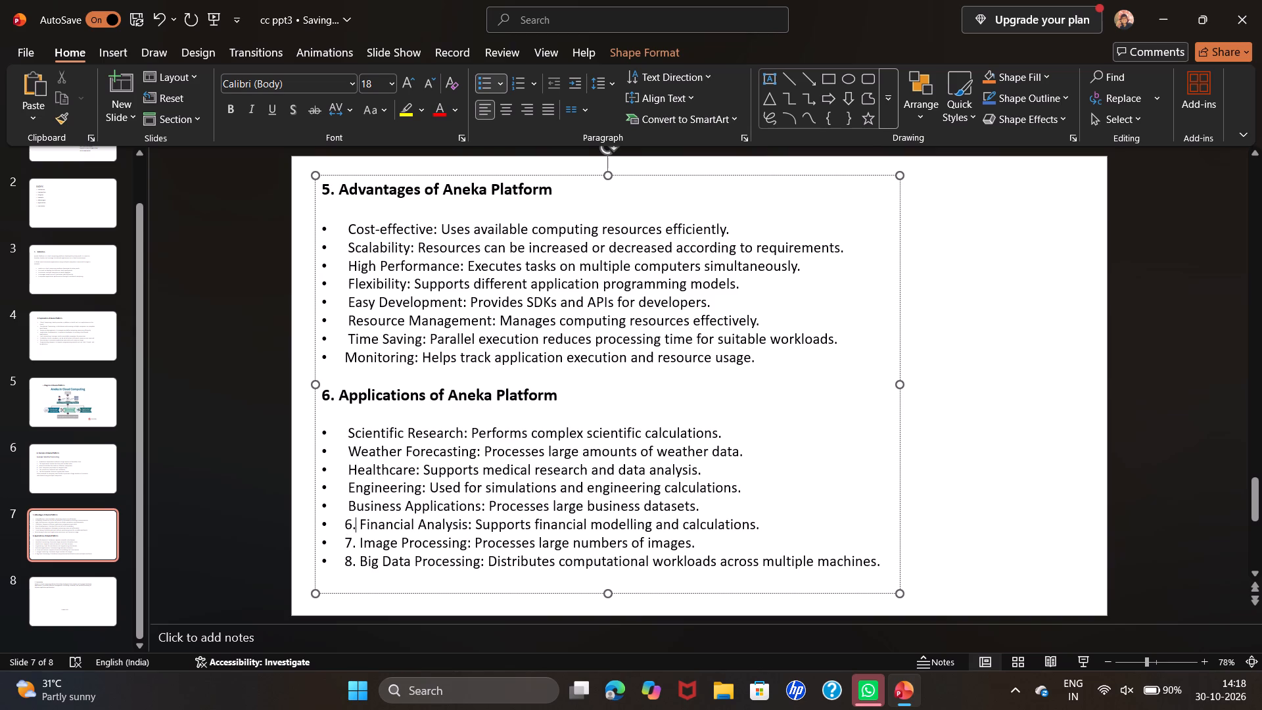
pyautogui.press('BackSpace')
pyautogui.press('BackSpace')
# Delete the typed numbers 7 and 8 before the Image Processing and Big Data Processing bullets.
pyautogui.press('Down')
pyautogui.press('Right')
pyautogui.press('Right')
pyautogui.press('BackSpace')
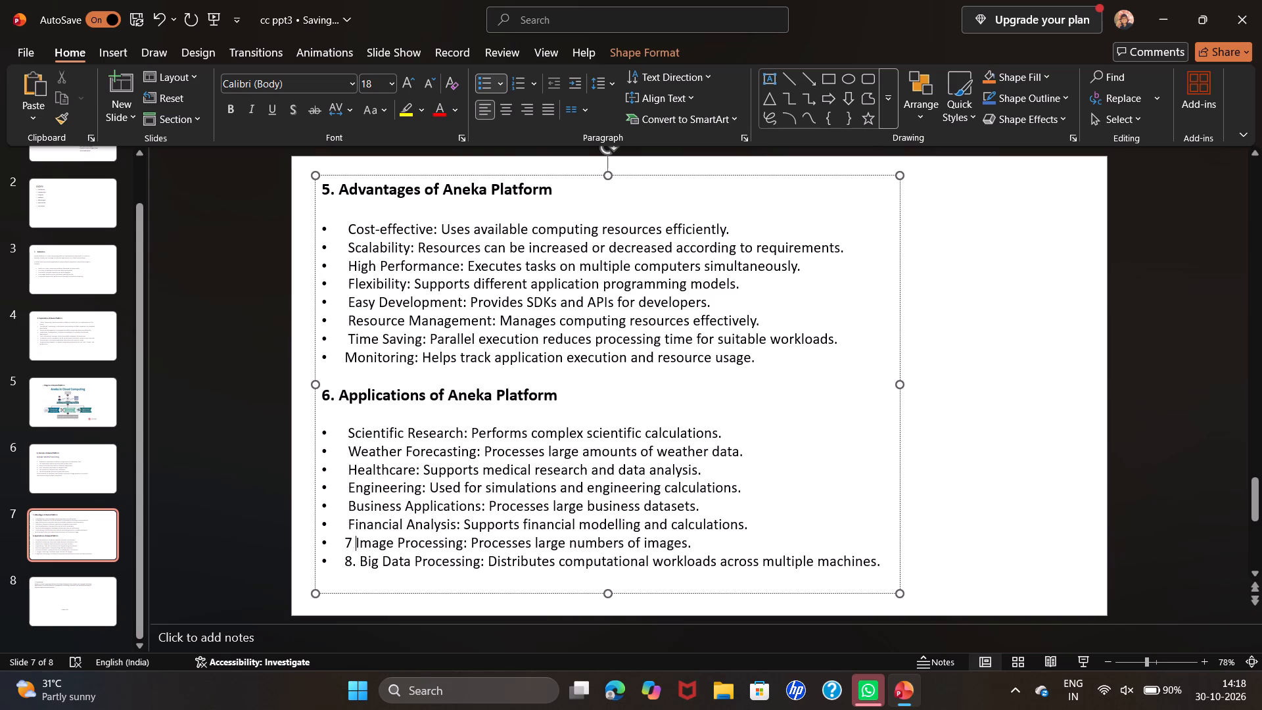
pyautogui.press('BackSpace')
pyautogui.press('Down')
pyautogui.press('Right')
pyautogui.press('Right')
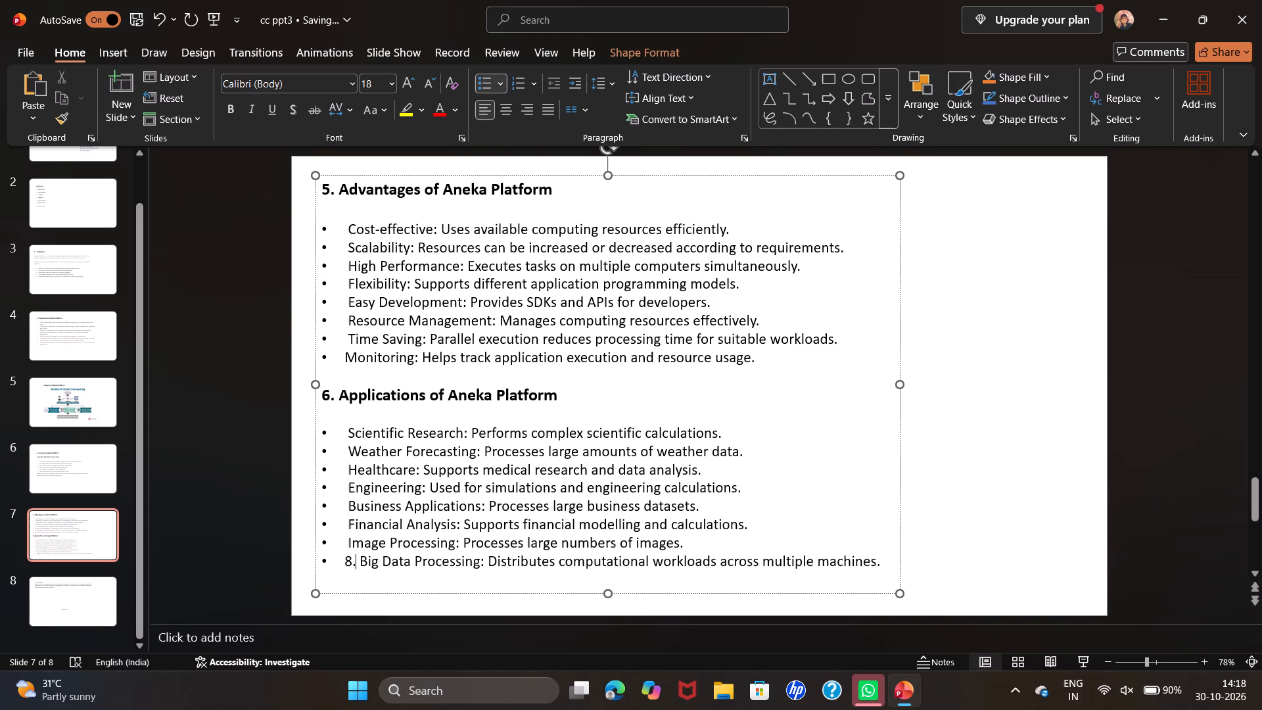
pyautogui.press('BackSpace')
pyautogui.press('BackSpace')
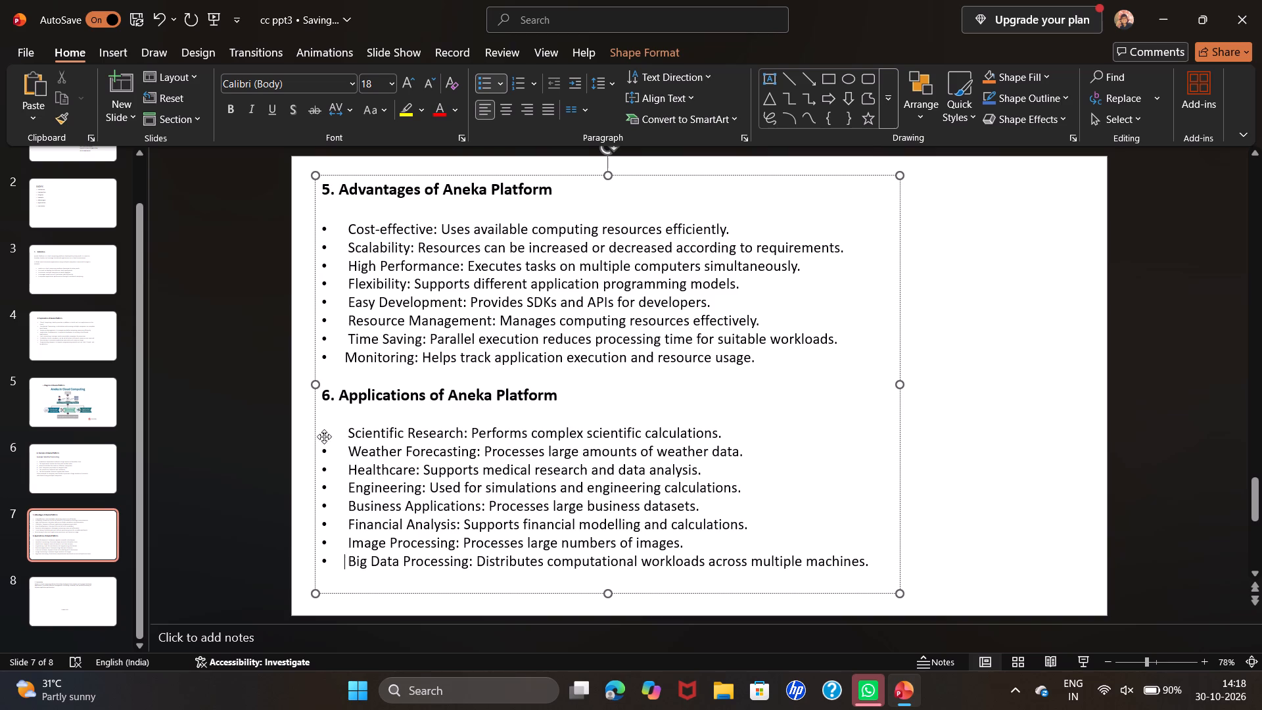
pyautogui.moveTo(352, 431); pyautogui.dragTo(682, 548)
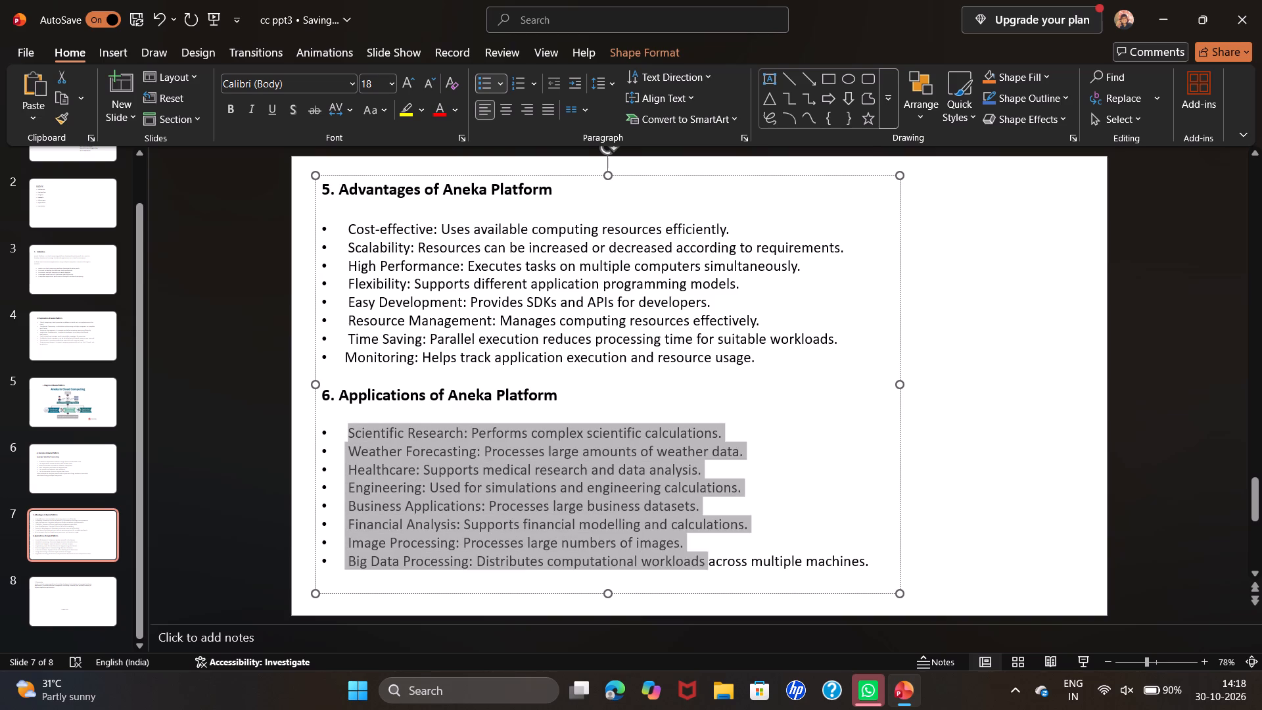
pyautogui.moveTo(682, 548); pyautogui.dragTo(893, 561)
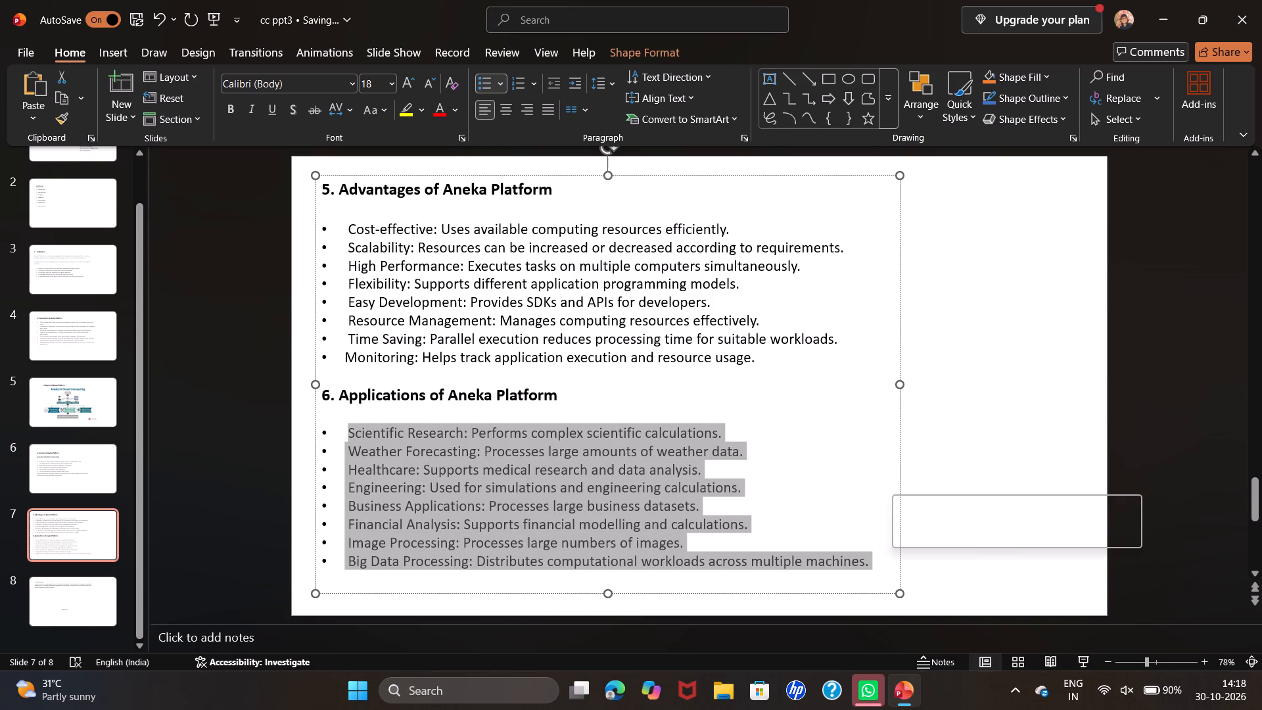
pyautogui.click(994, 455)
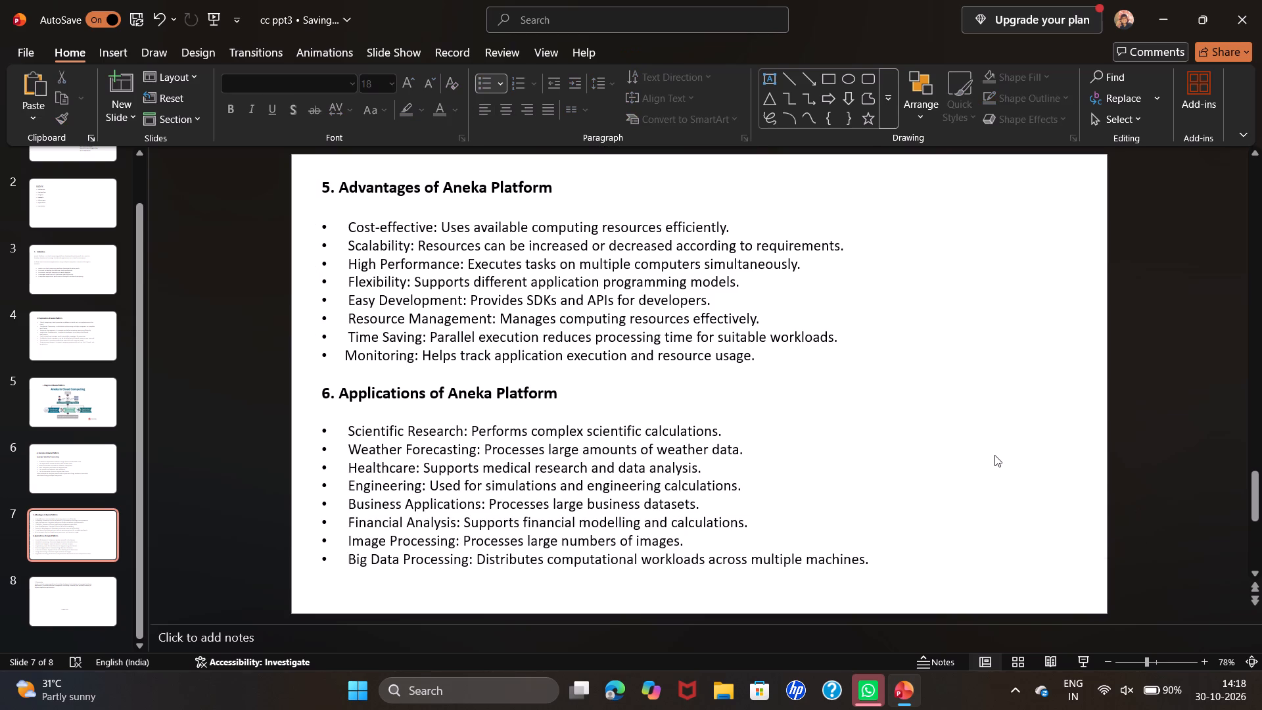
# Set the "7. Conclusion" heading on slide 8 to font size 20.
pyautogui.click(43, 610)
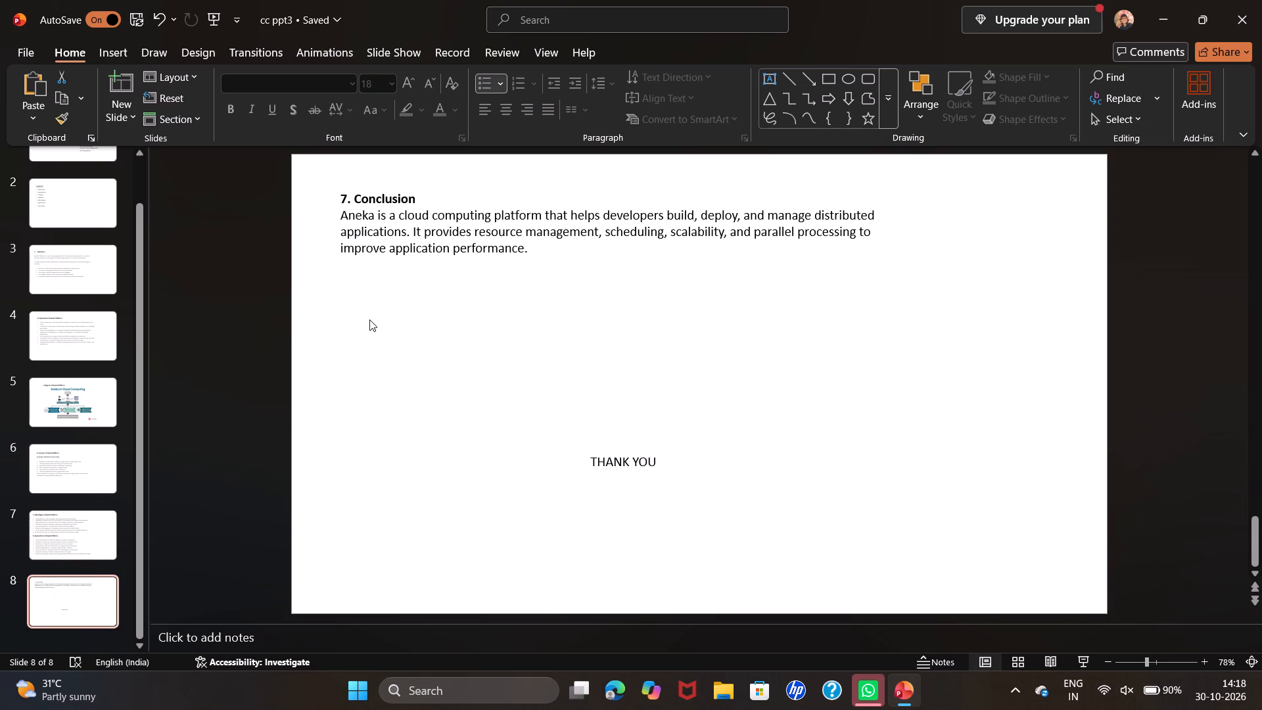
pyautogui.moveTo(419, 198); pyautogui.dragTo(392, 193)
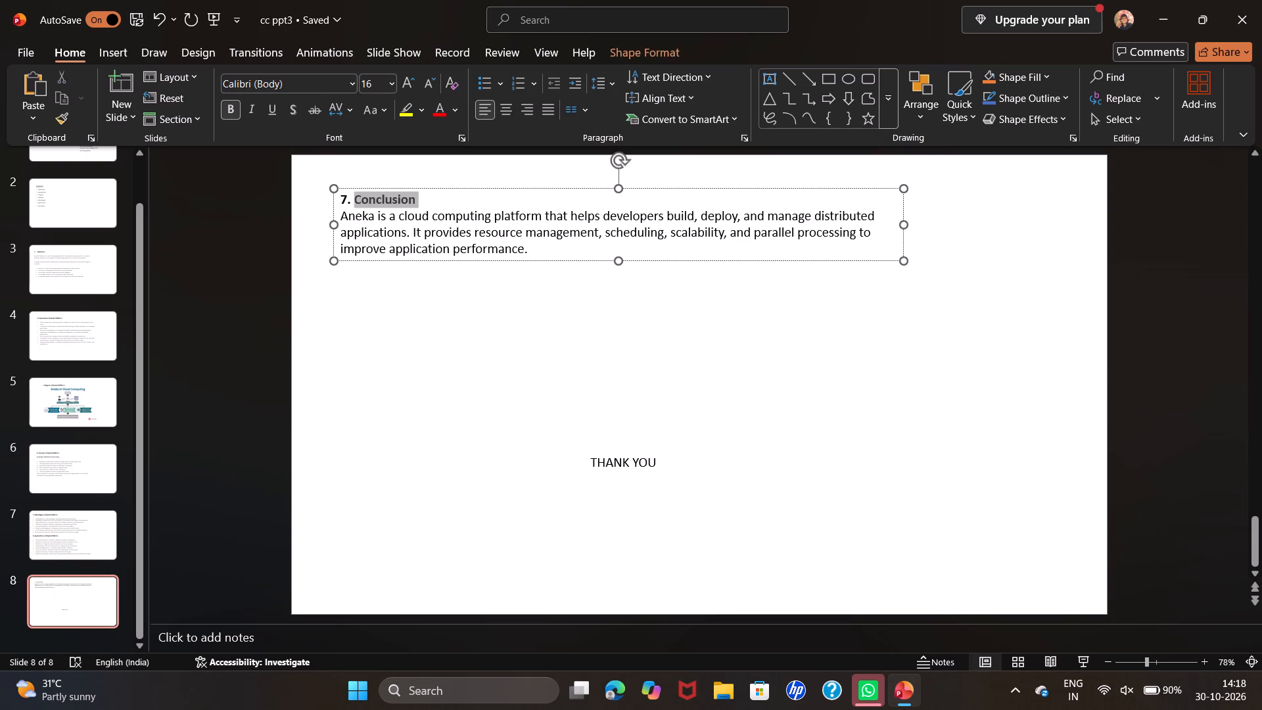
pyautogui.moveTo(392, 193); pyautogui.dragTo(337, 199)
pyautogui.click(448, 186)
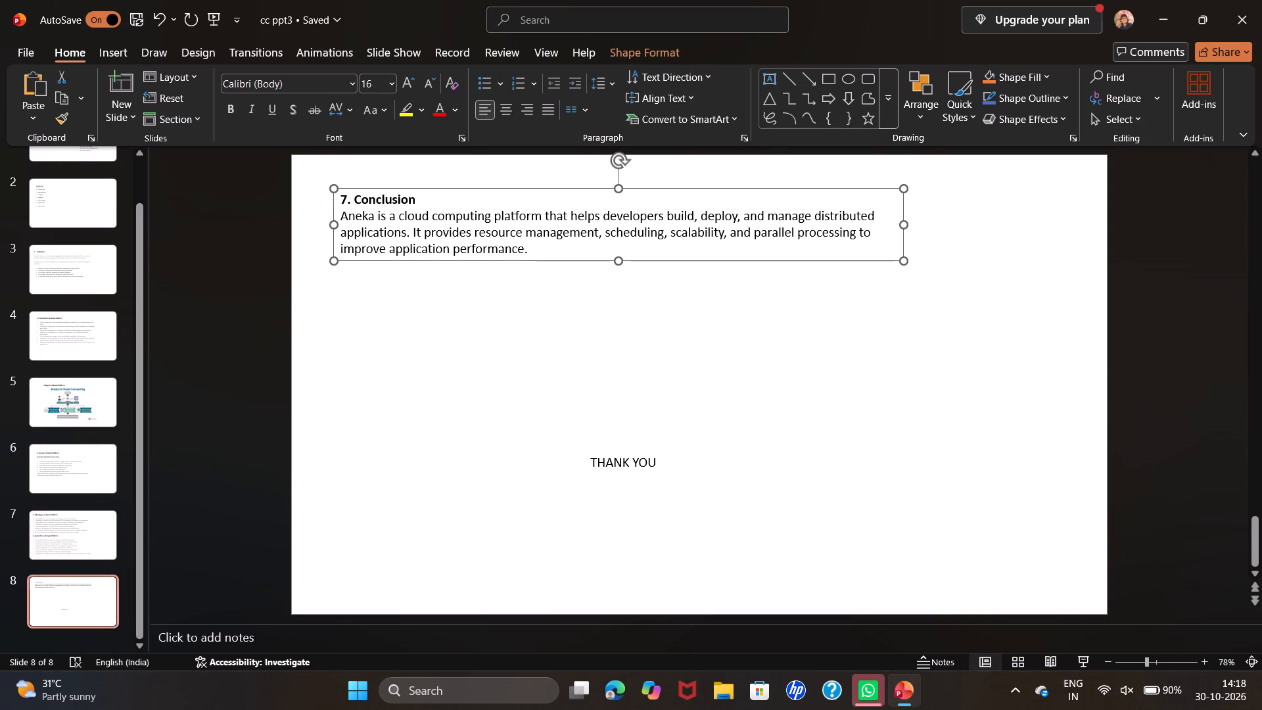
pyautogui.click(339, 201)
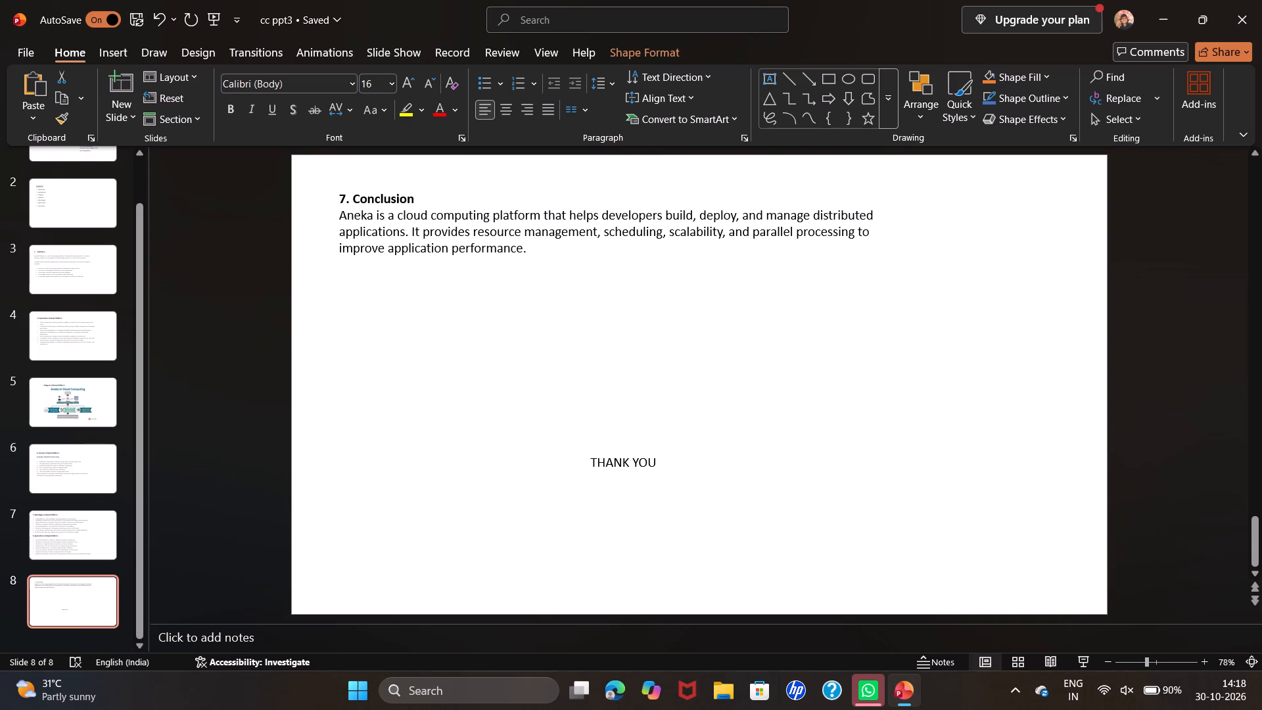
pyautogui.moveTo(336, 199); pyautogui.dragTo(423, 199)
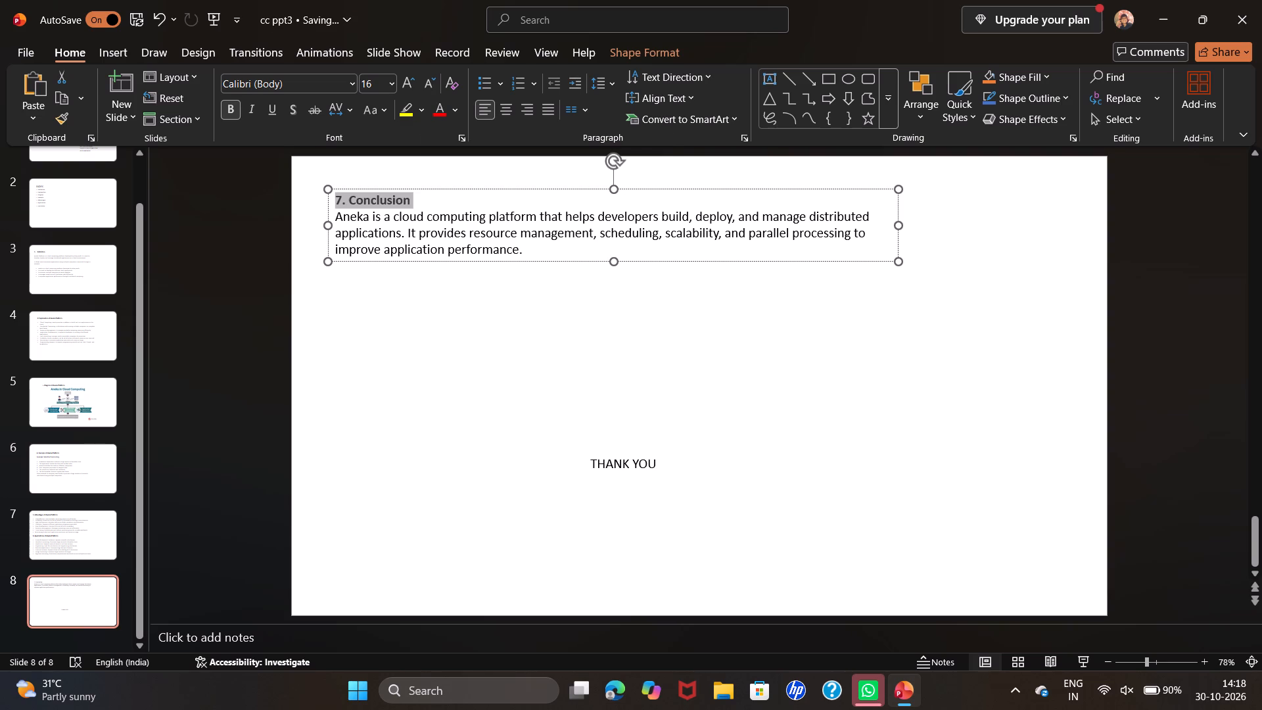
pyautogui.rightClick(500, 182)
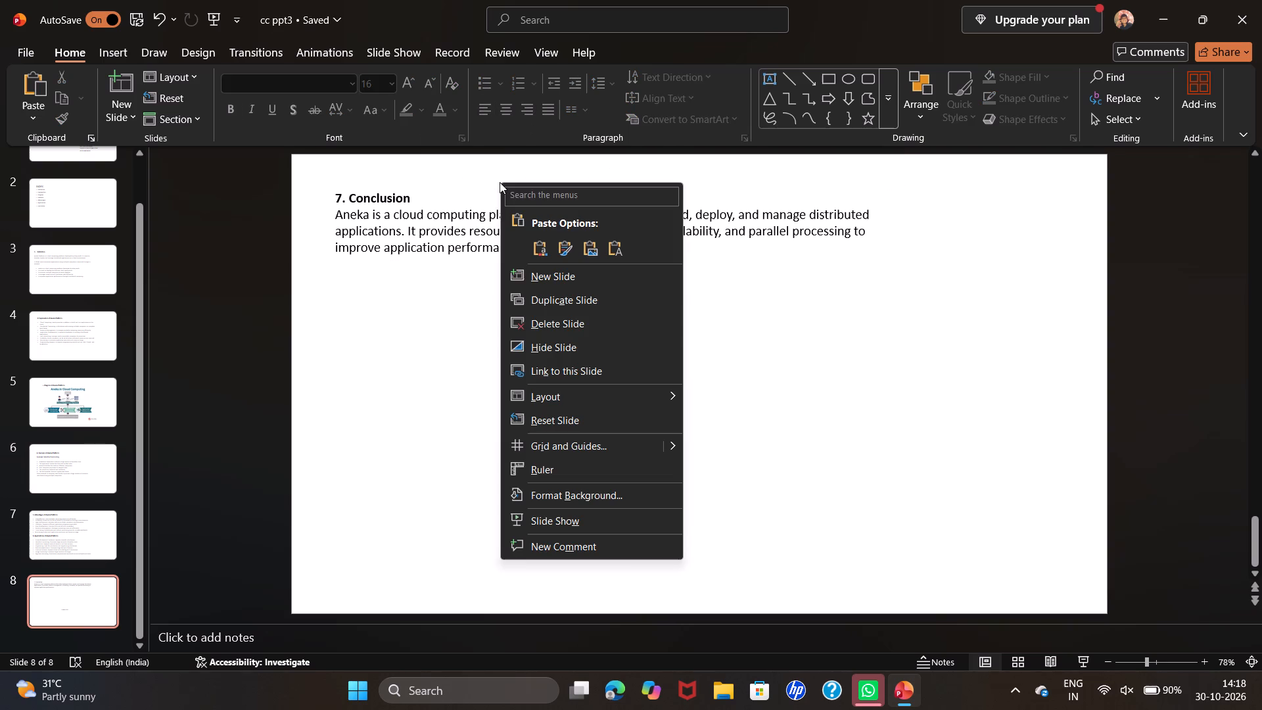
pyautogui.click(395, 193)
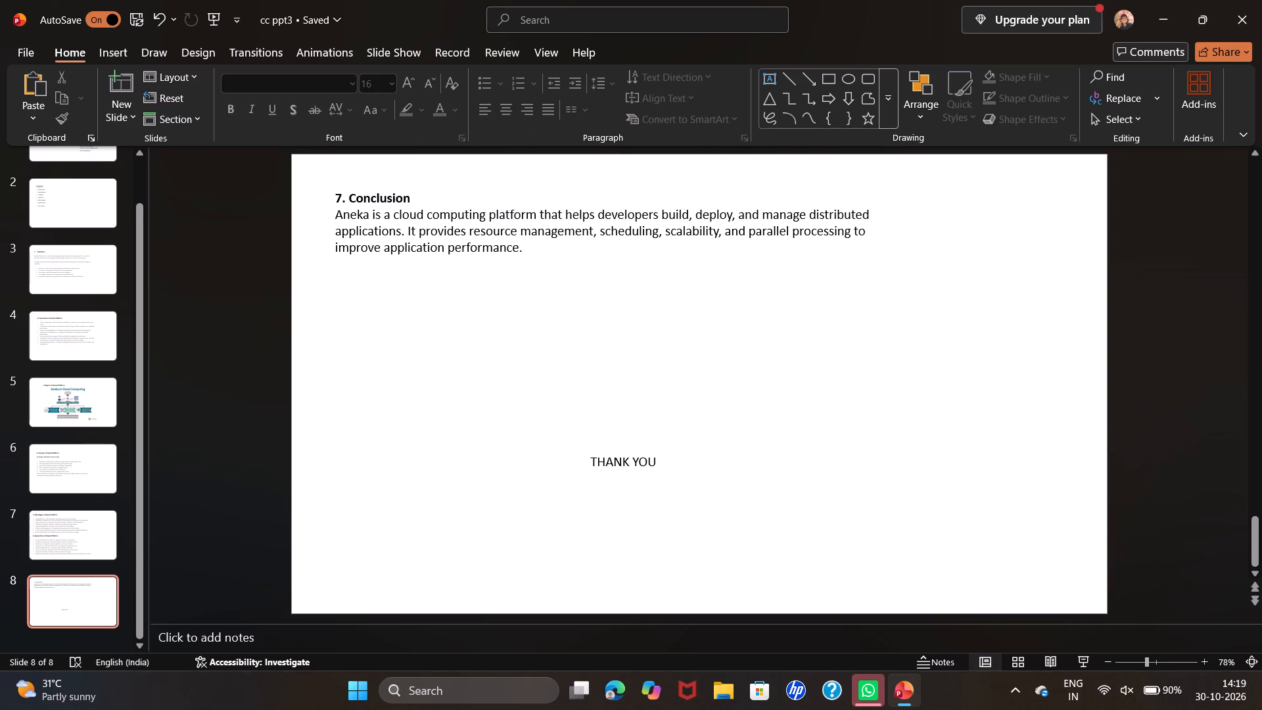
pyautogui.moveTo(339, 196); pyautogui.dragTo(425, 196)
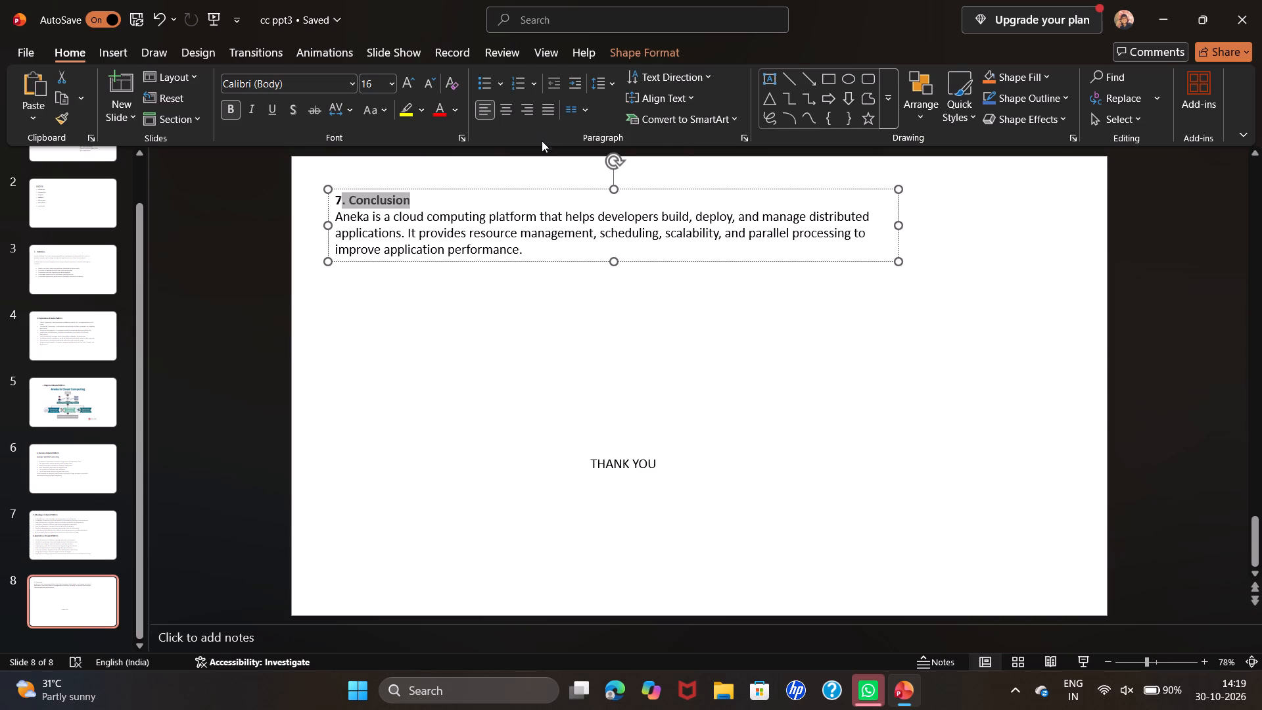
pyautogui.click(367, 166)
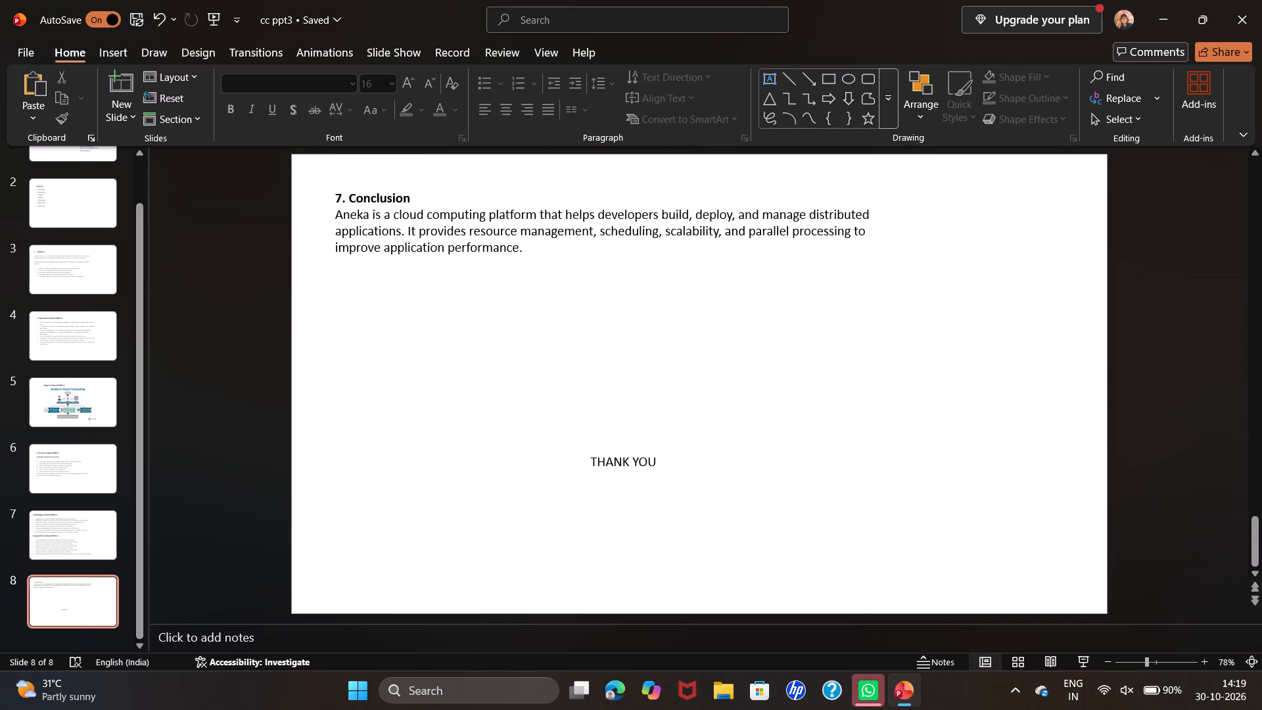
pyautogui.moveTo(337, 196); pyautogui.dragTo(402, 205)
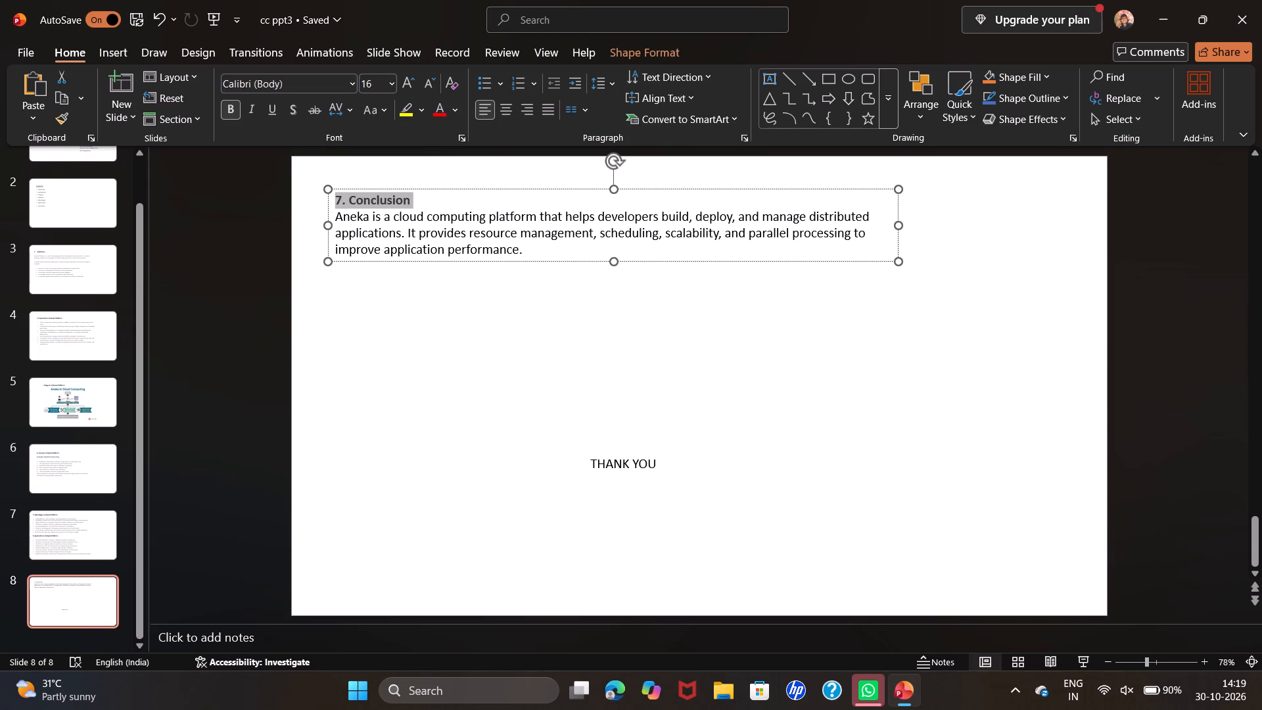
pyautogui.moveTo(402, 205); pyautogui.dragTo(403, 205)
pyautogui.rightClick(403, 205)
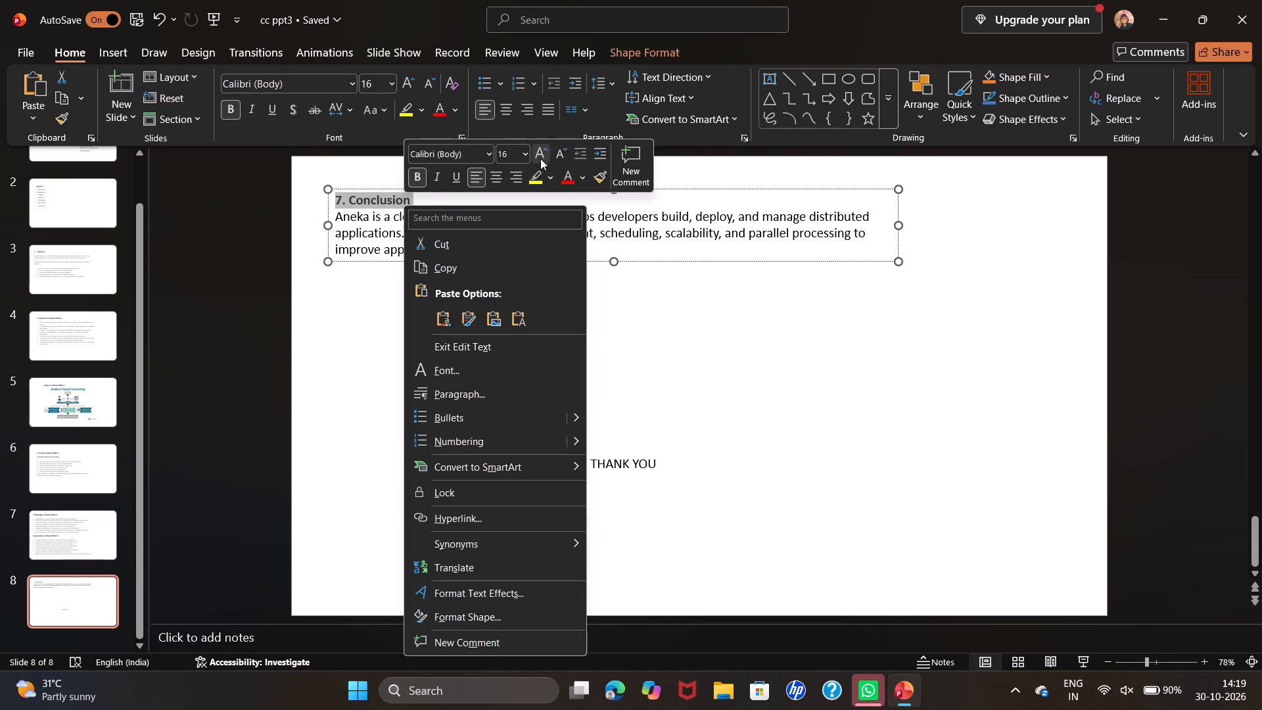
pyautogui.click(526, 155)
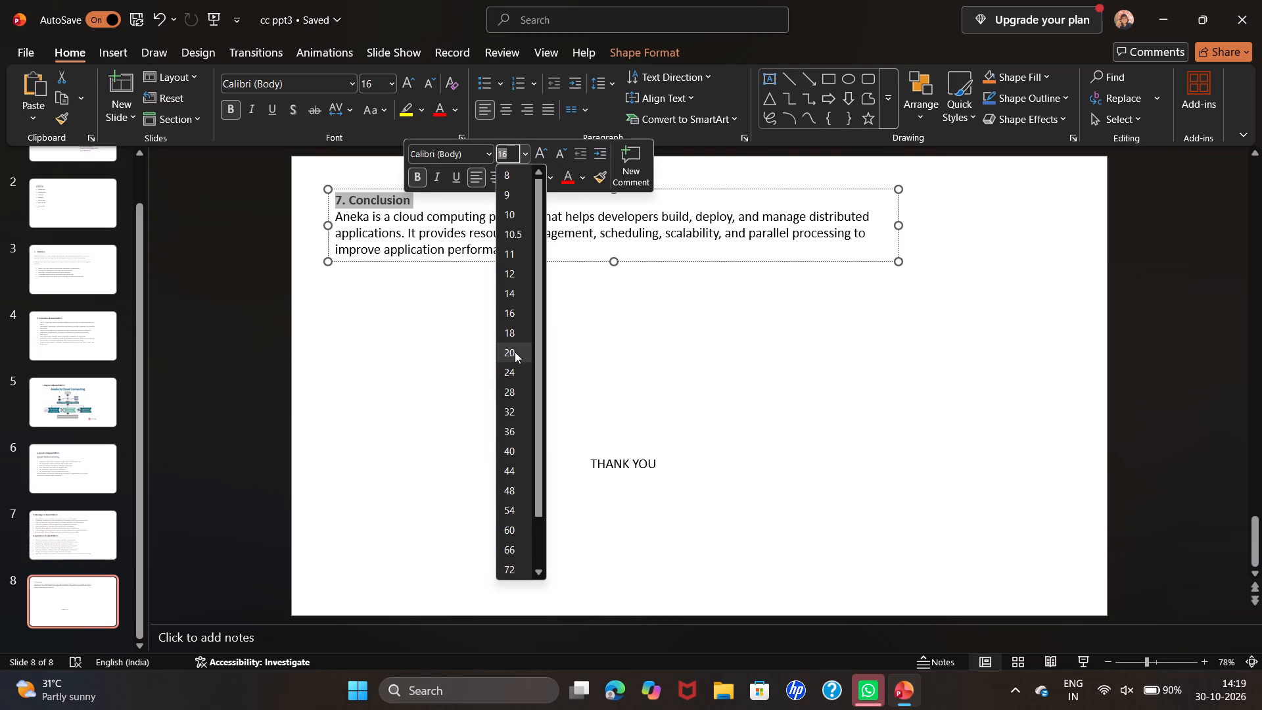
pyautogui.click(515, 352)
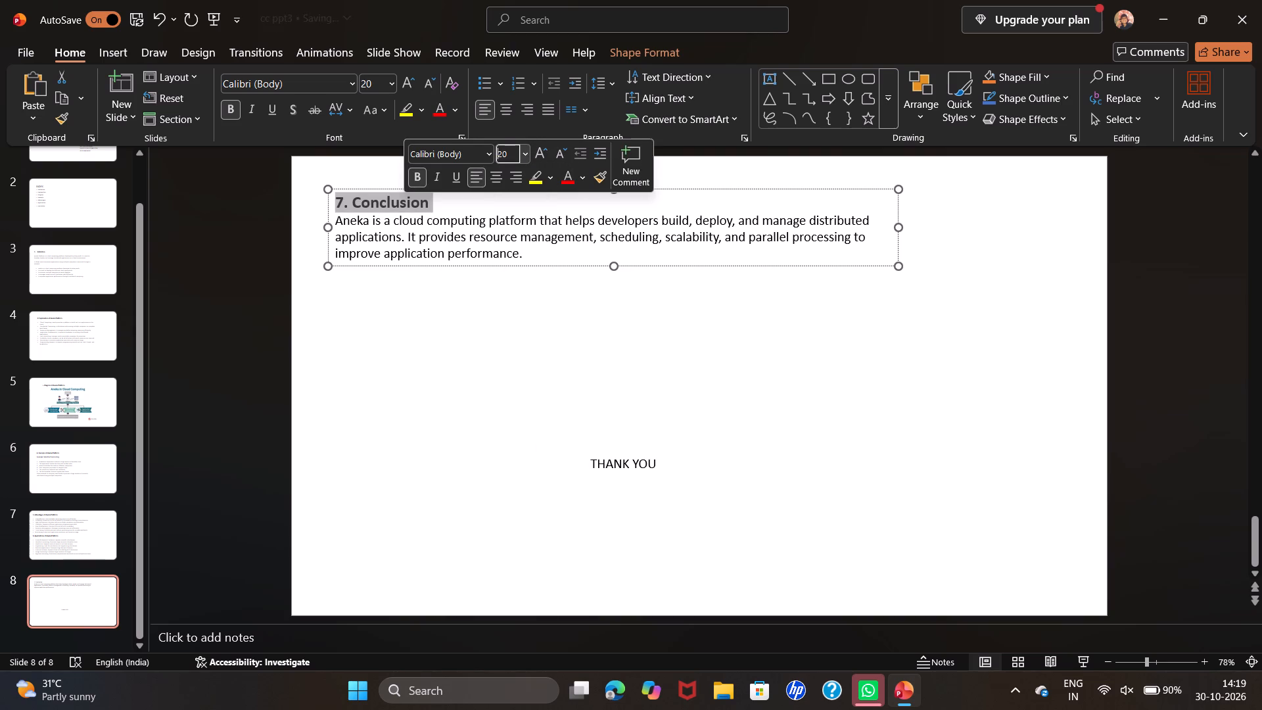
# Insert a blank line between the "7. Conclusion" heading and its paragraph.
pyautogui.click(448, 207)
pyautogui.press('\\')
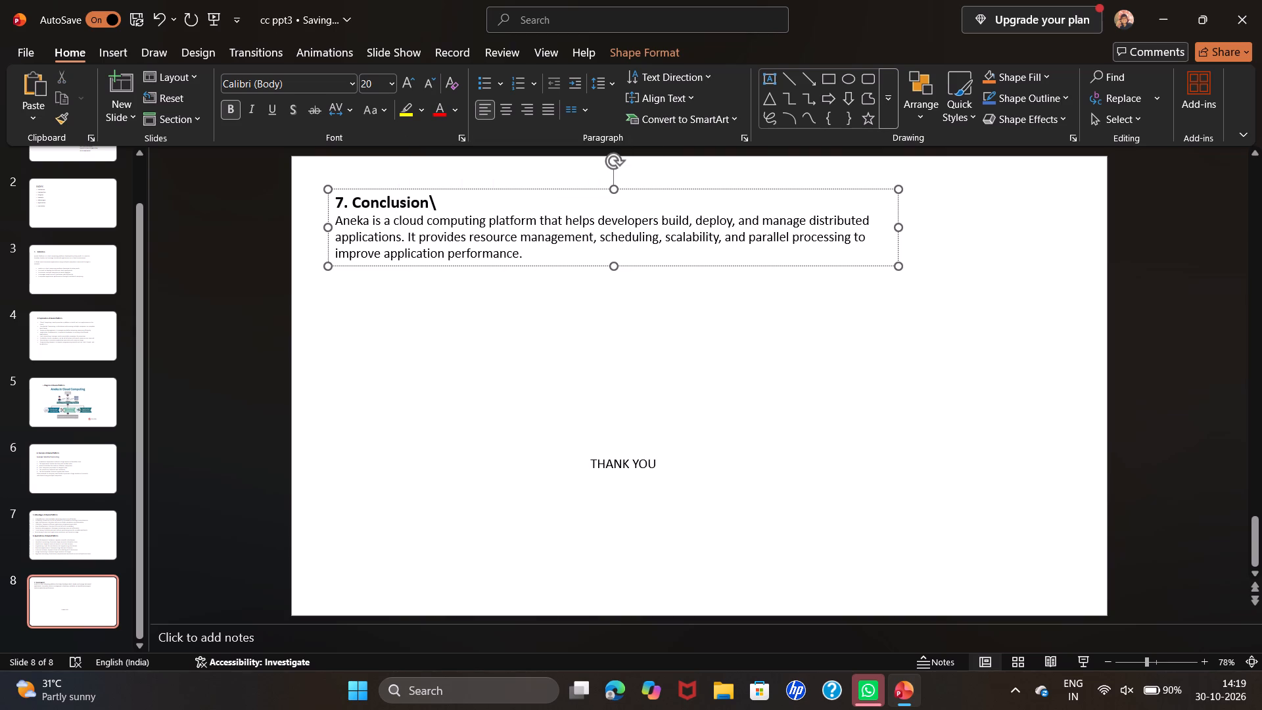
pyautogui.press('BackSpace')
pyautogui.press('Return')
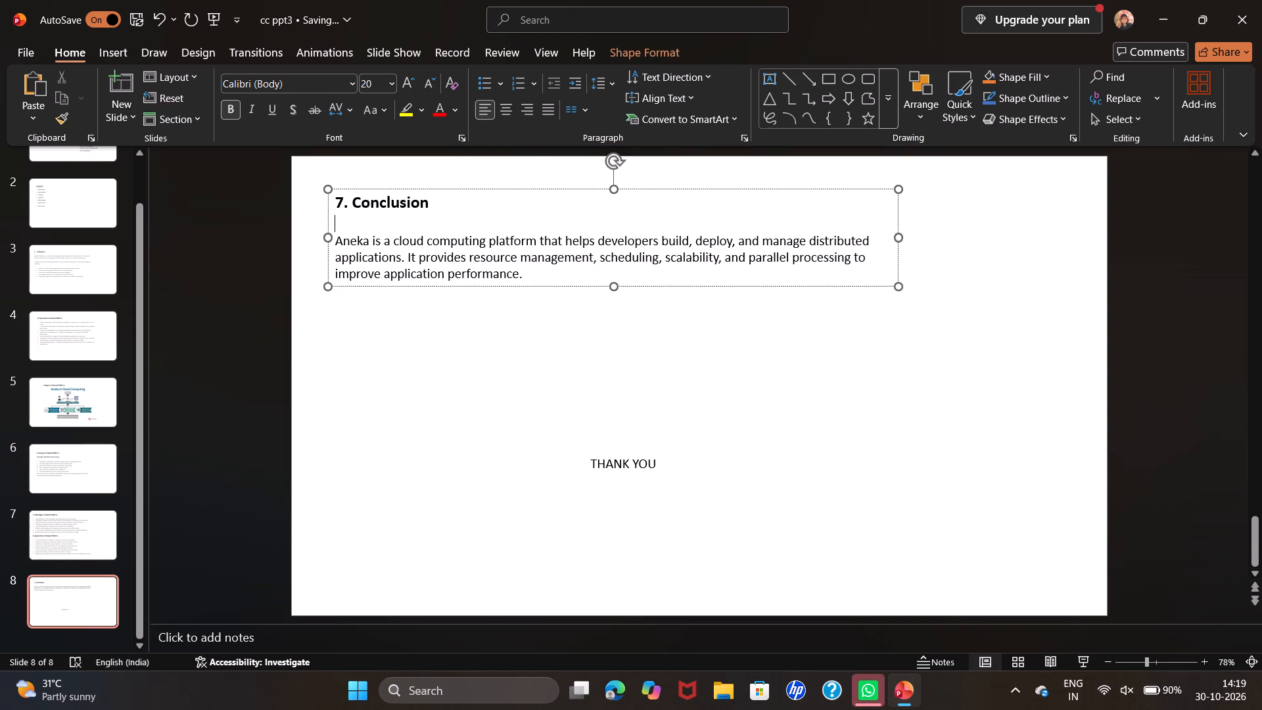
# Set the Conclusion body paragraph to font size 18.
pyautogui.moveTo(337, 237); pyautogui.dragTo(533, 280)
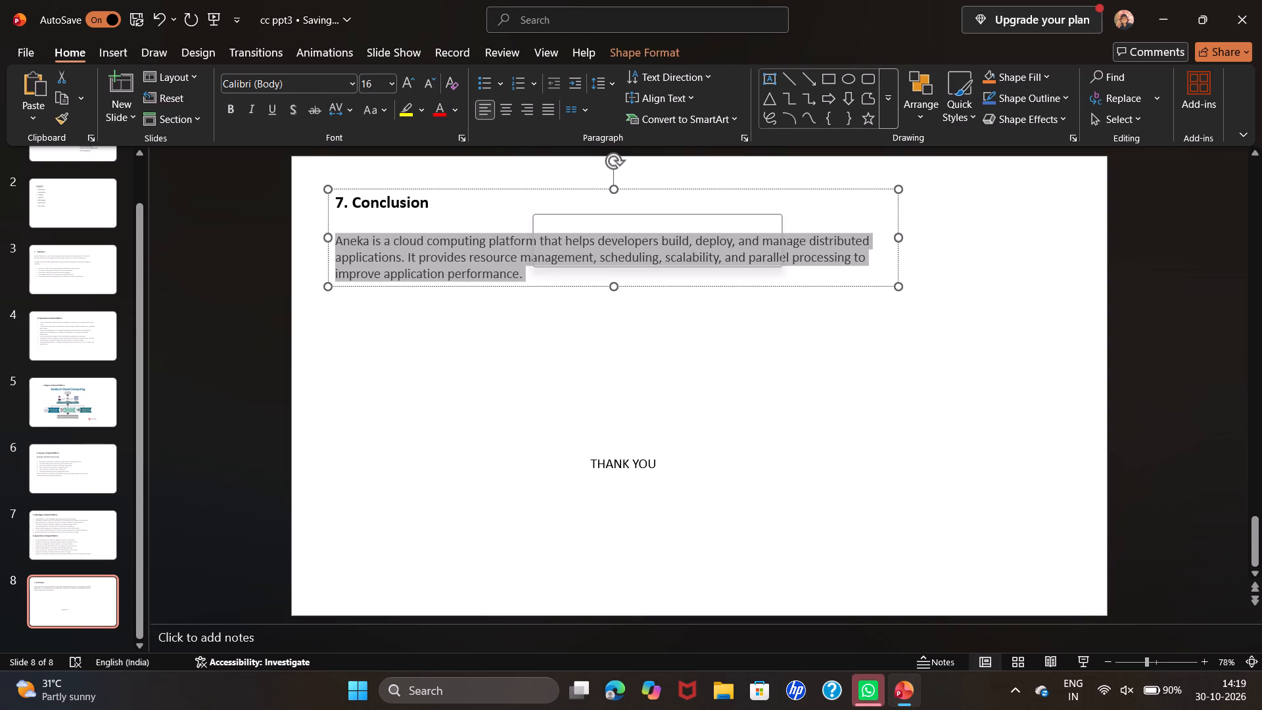
pyautogui.click(651, 229)
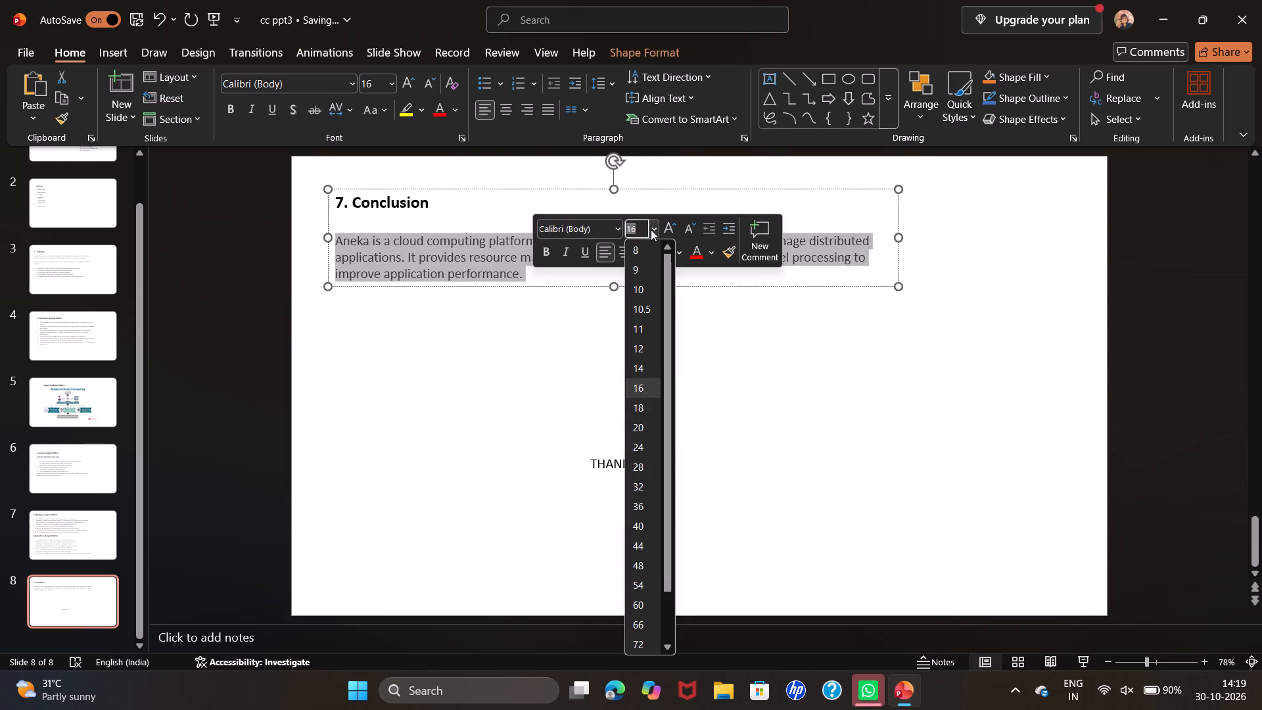
pyautogui.click(645, 410)
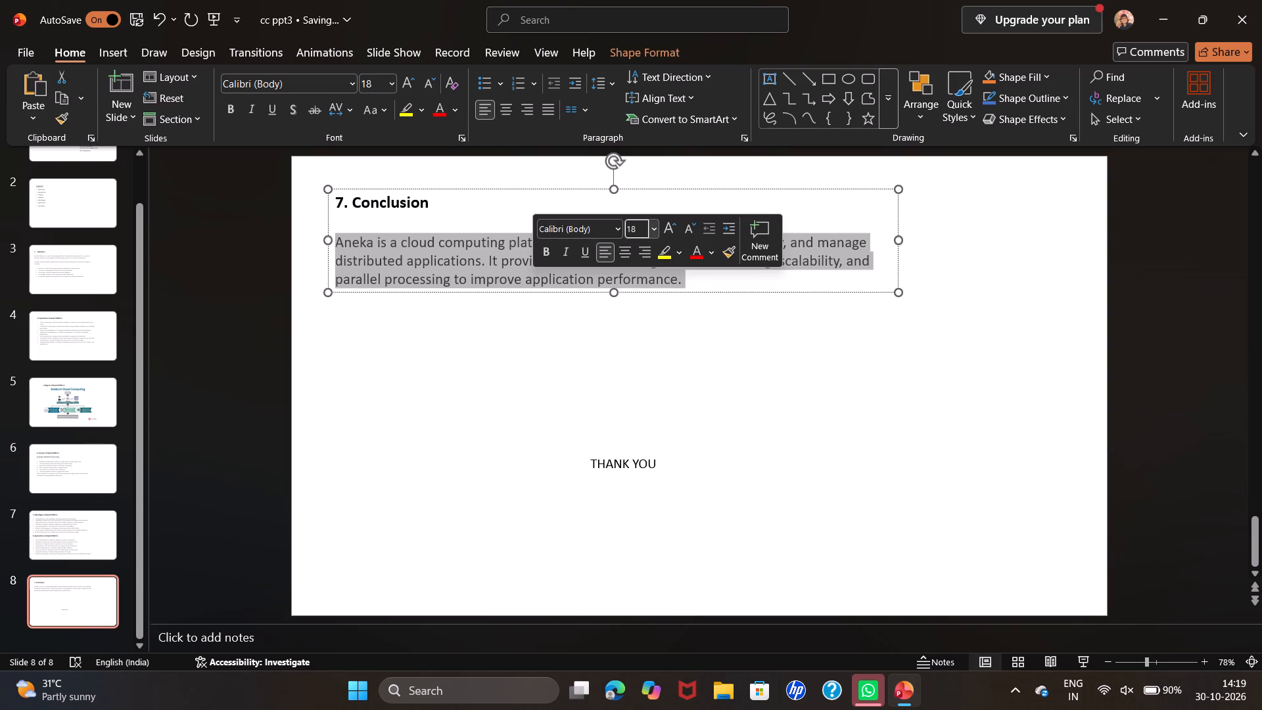
# Format the "THANK YOU" text on the last slide as bold Algerian at font size 32.
pyautogui.click(592, 458)
pyautogui.moveTo(592, 458); pyautogui.dragTo(660, 467)
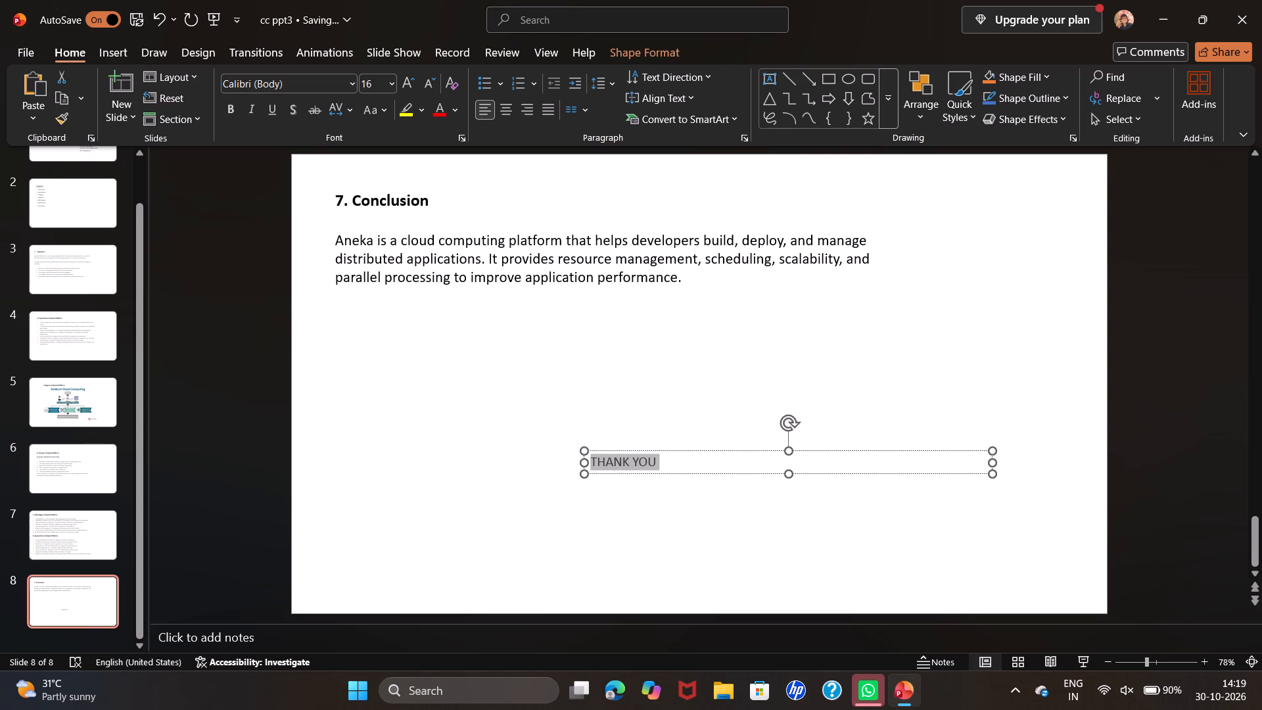
pyautogui.moveTo(660, 467); pyautogui.dragTo(666, 466)
pyautogui.click(791, 417)
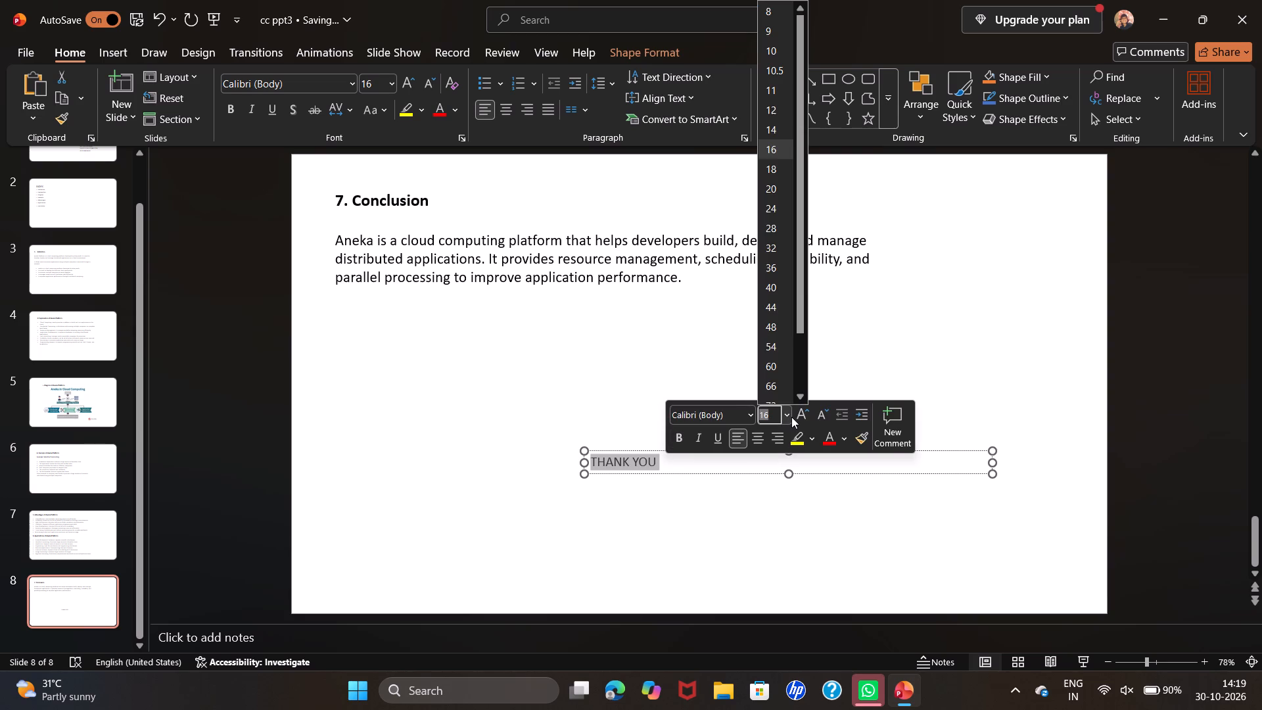
pyautogui.click(774, 249)
pyautogui.click(680, 435)
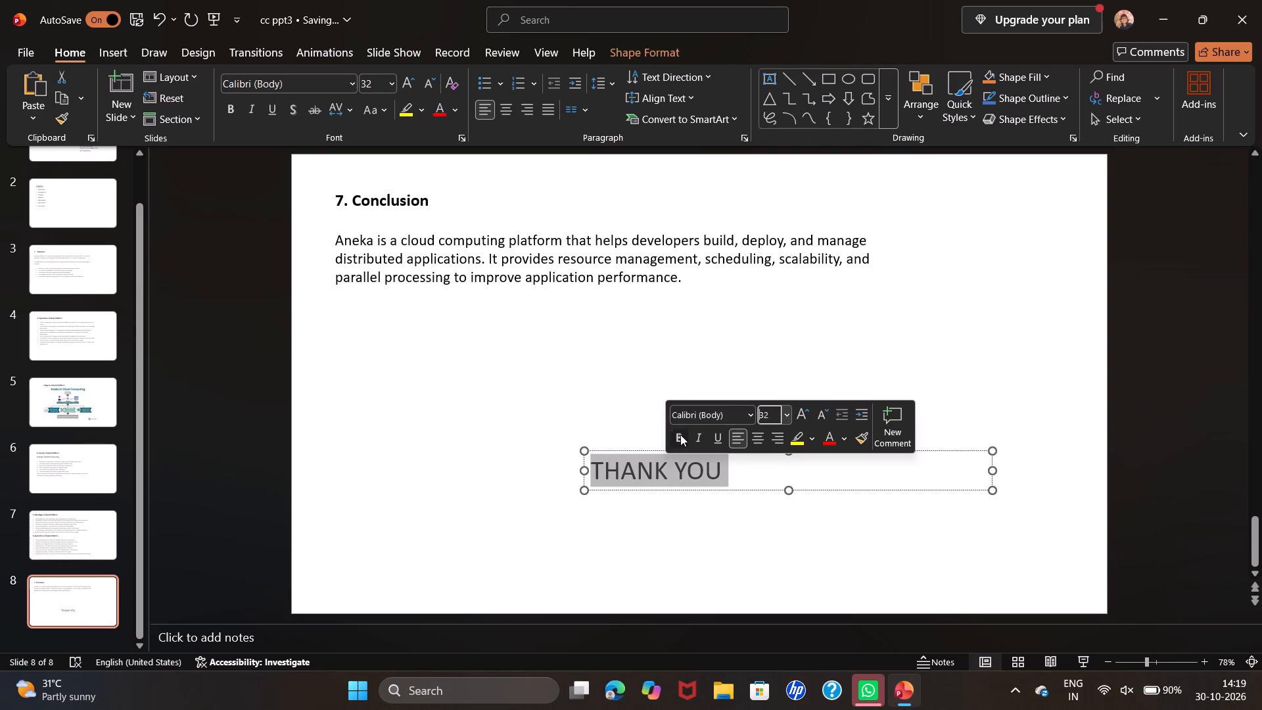
pyautogui.click(747, 416)
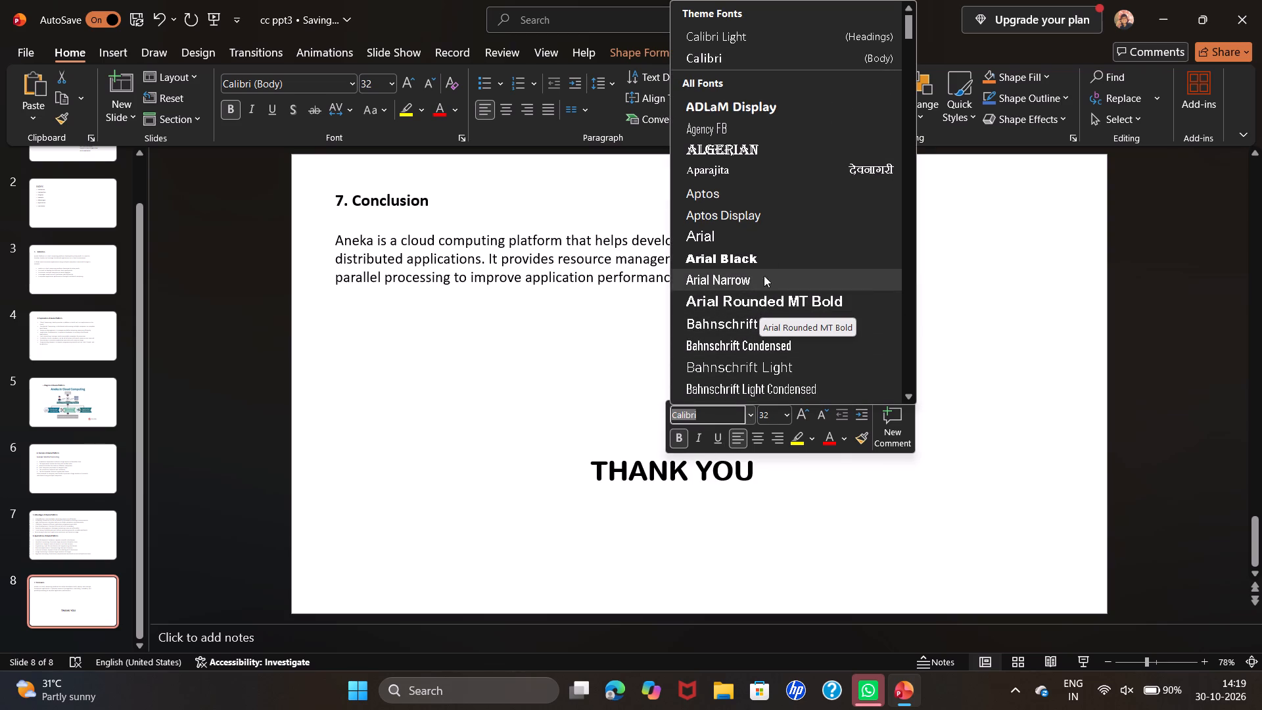
pyautogui.click(764, 145)
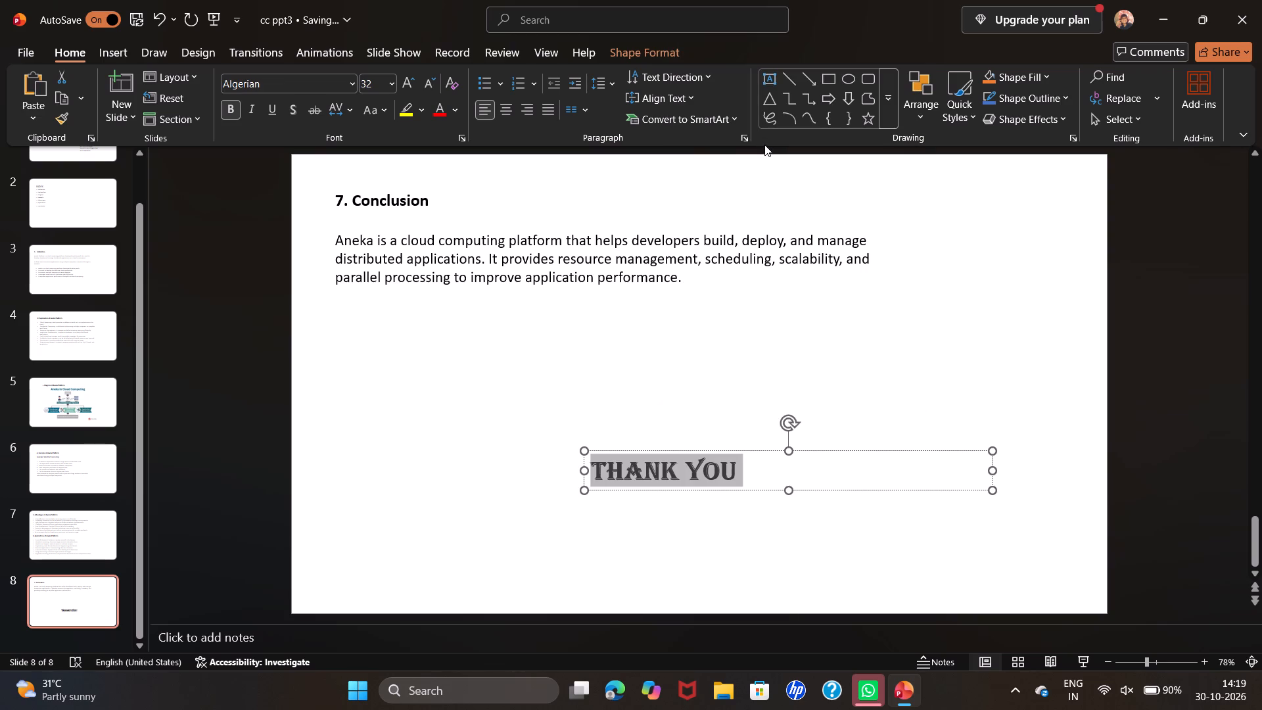
pyautogui.rightClick(734, 466)
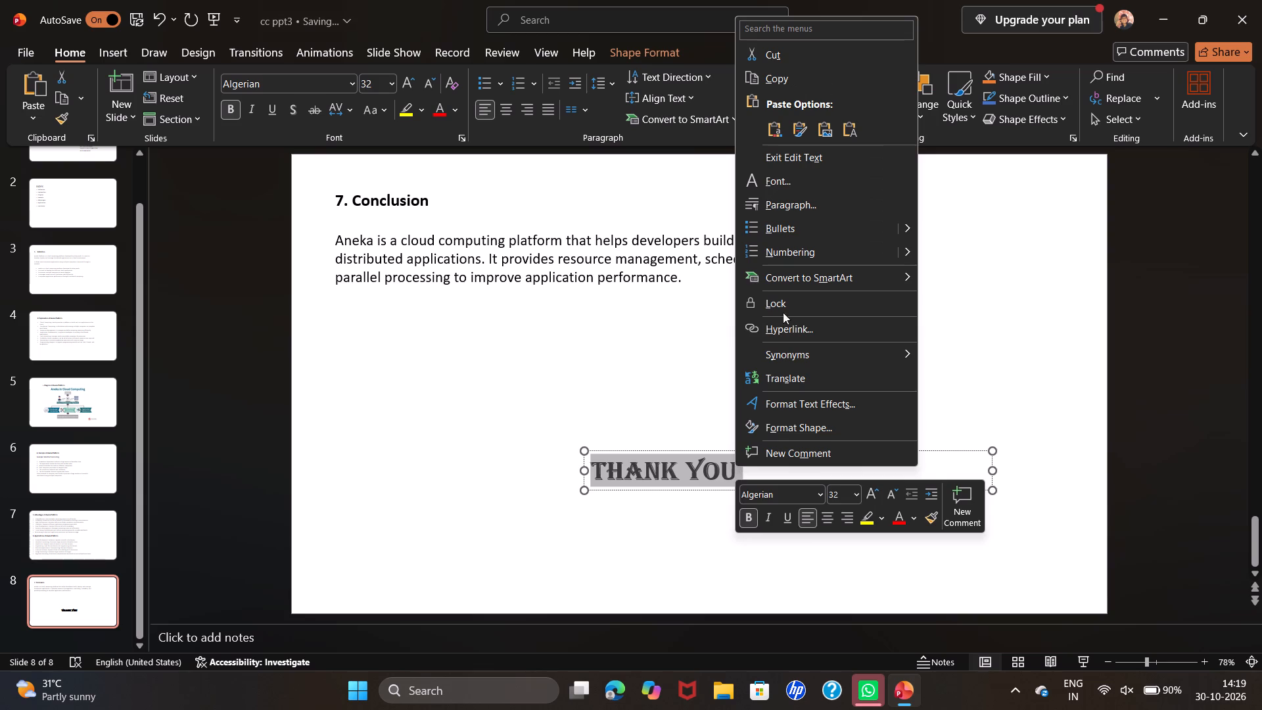
# Set the "THANK YOU" text on slide 8 to font size 54.
pyautogui.click(855, 494)
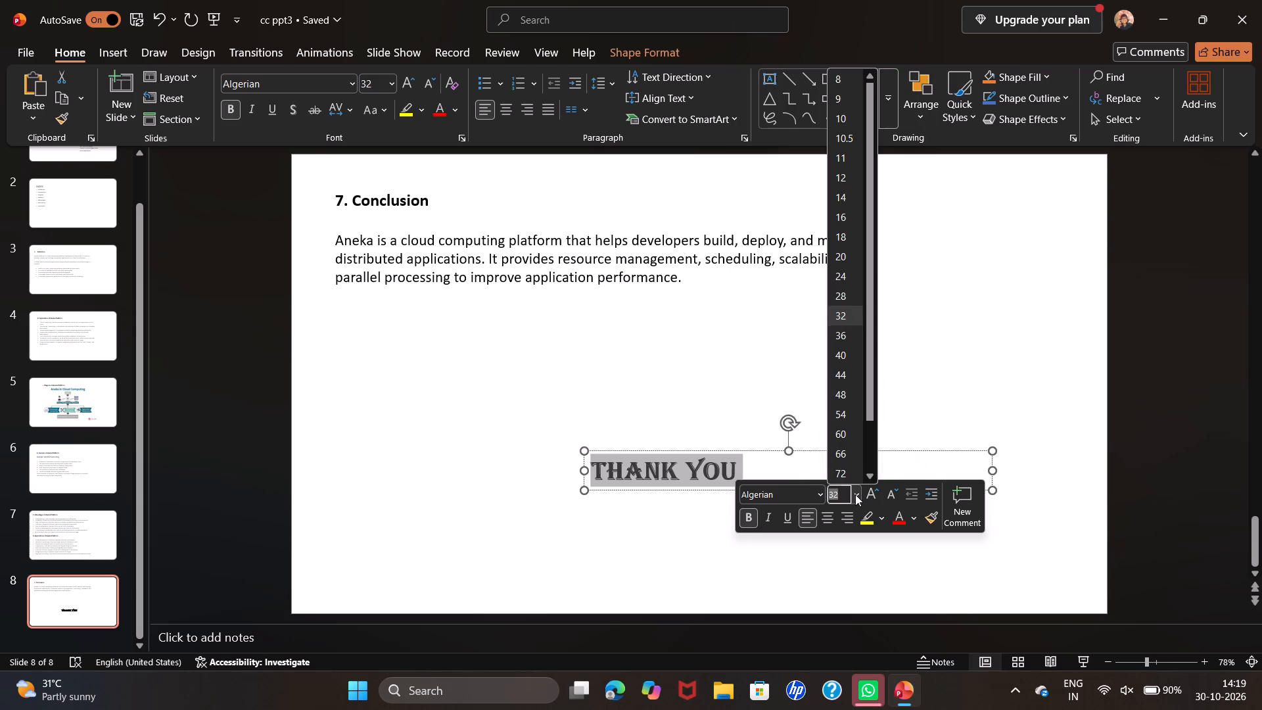
pyautogui.click(853, 410)
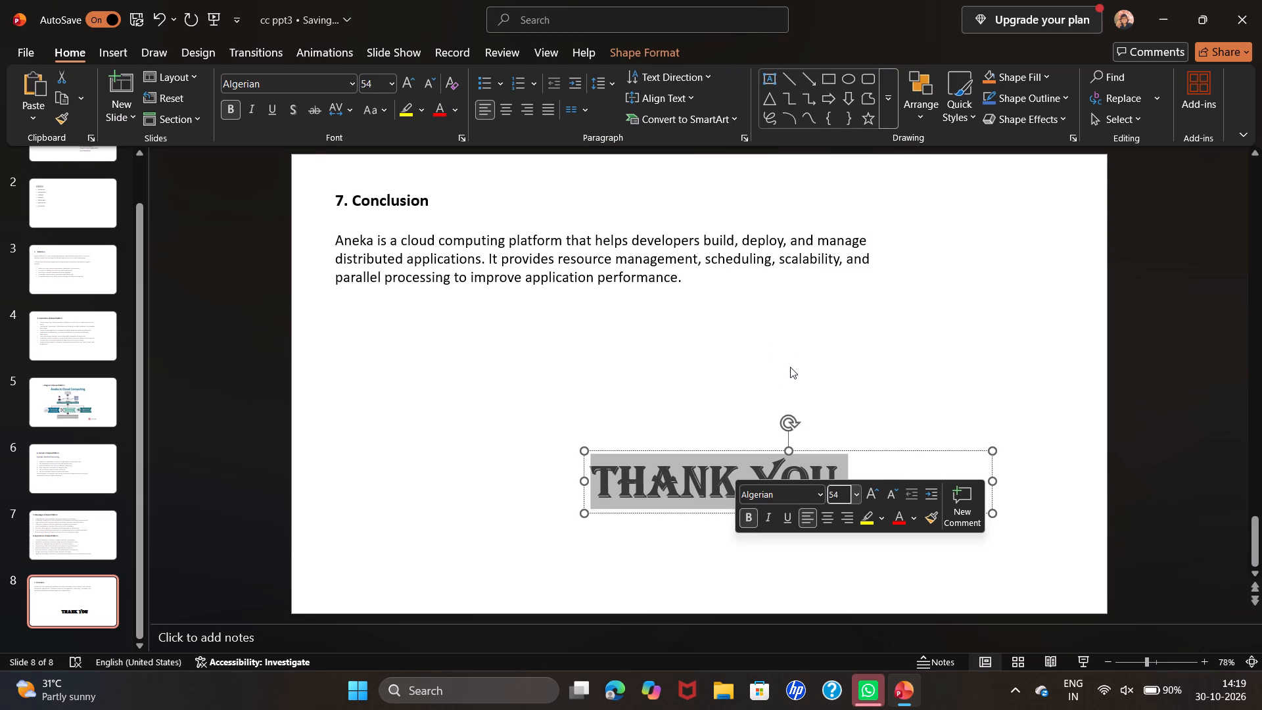
pyautogui.click(837, 369)
# Move the "THANK YOU" text box slightly left and up, closer to the horizontal centre of slide 8.
pyautogui.click(707, 476)
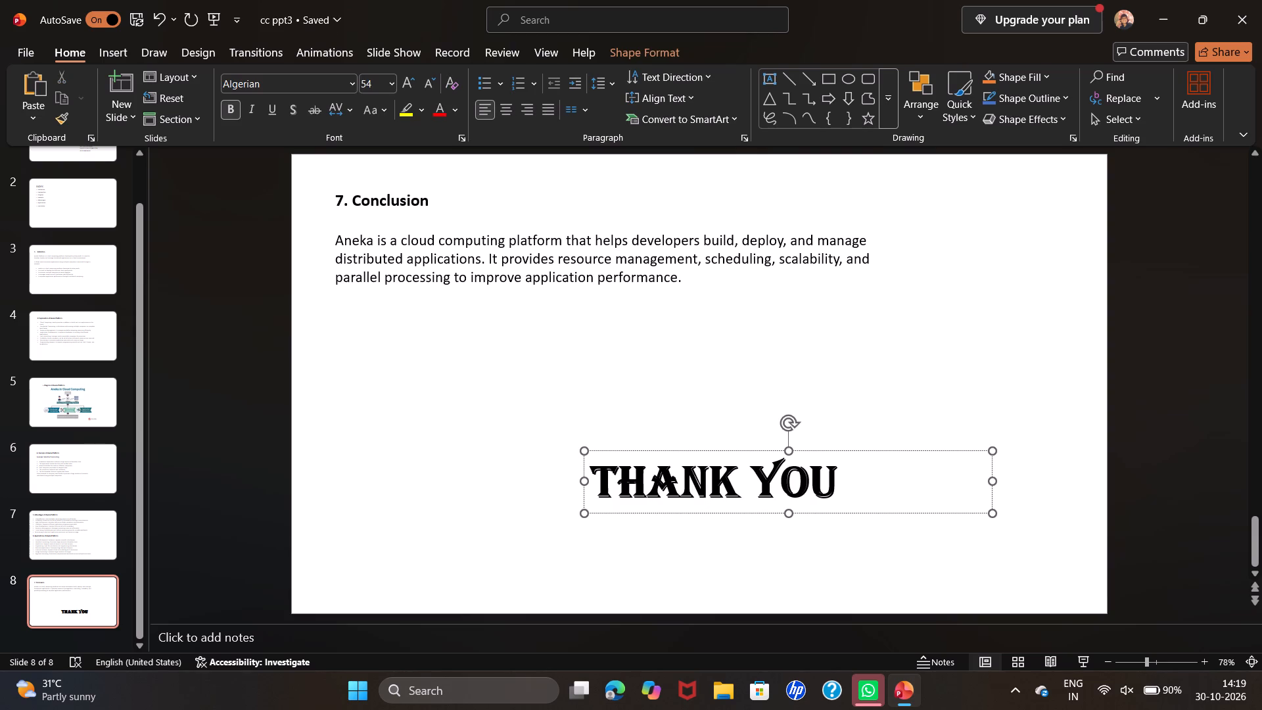
pyautogui.moveTo(642, 448); pyautogui.dragTo(609, 447)
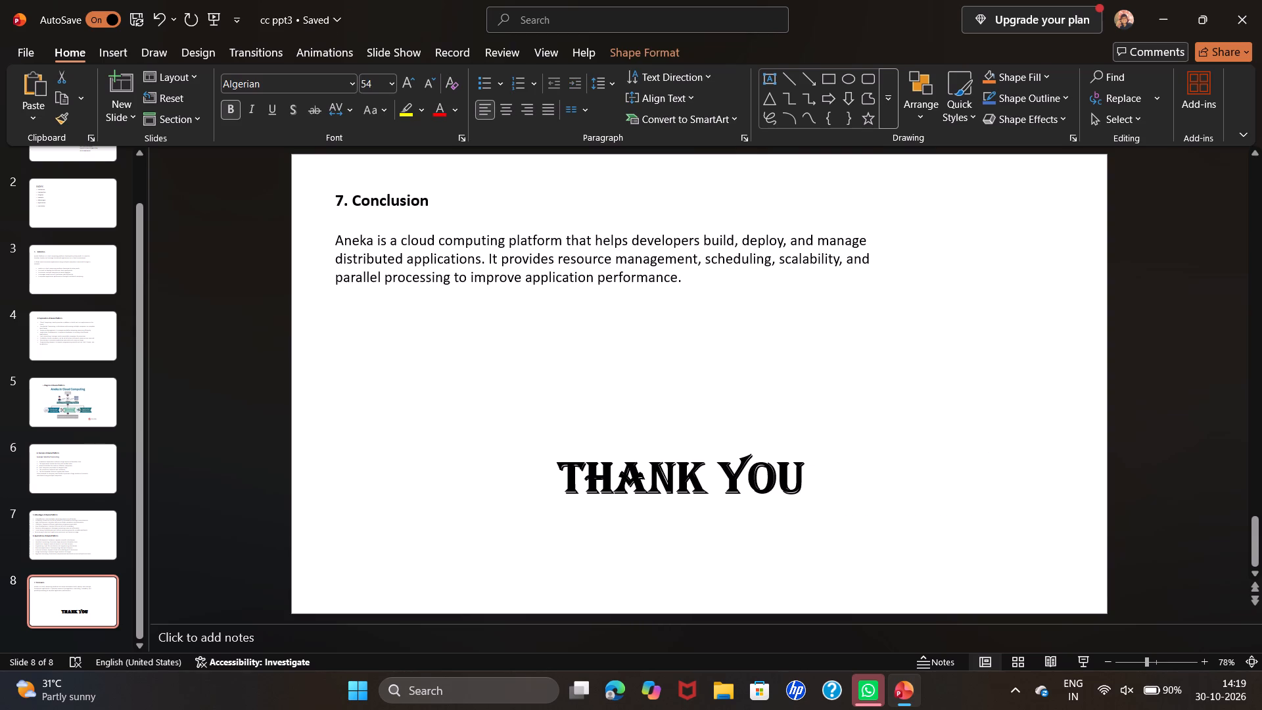
pyautogui.moveTo(609, 447); pyautogui.dragTo(609, 446)
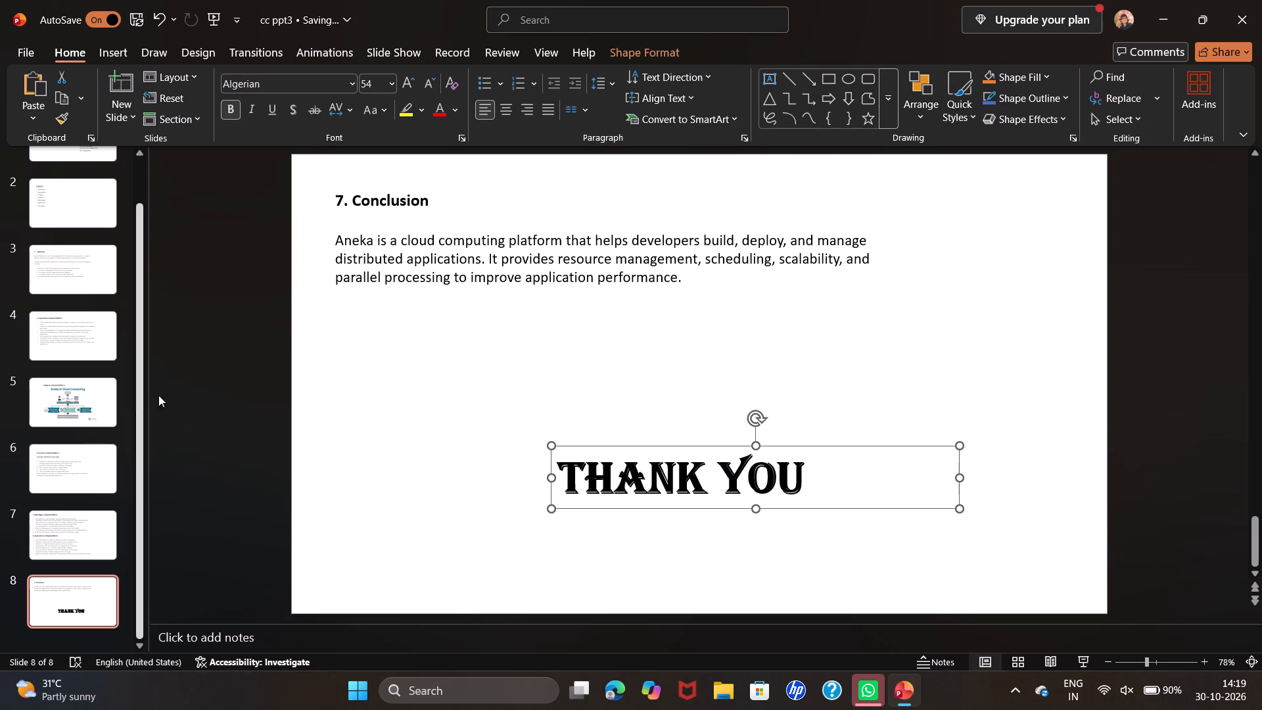
pyautogui.click(221, 319)
# Save the cc ppt3 presentation and check for it in the list of recent files.
pyautogui.hotkey('ctrl', 's')
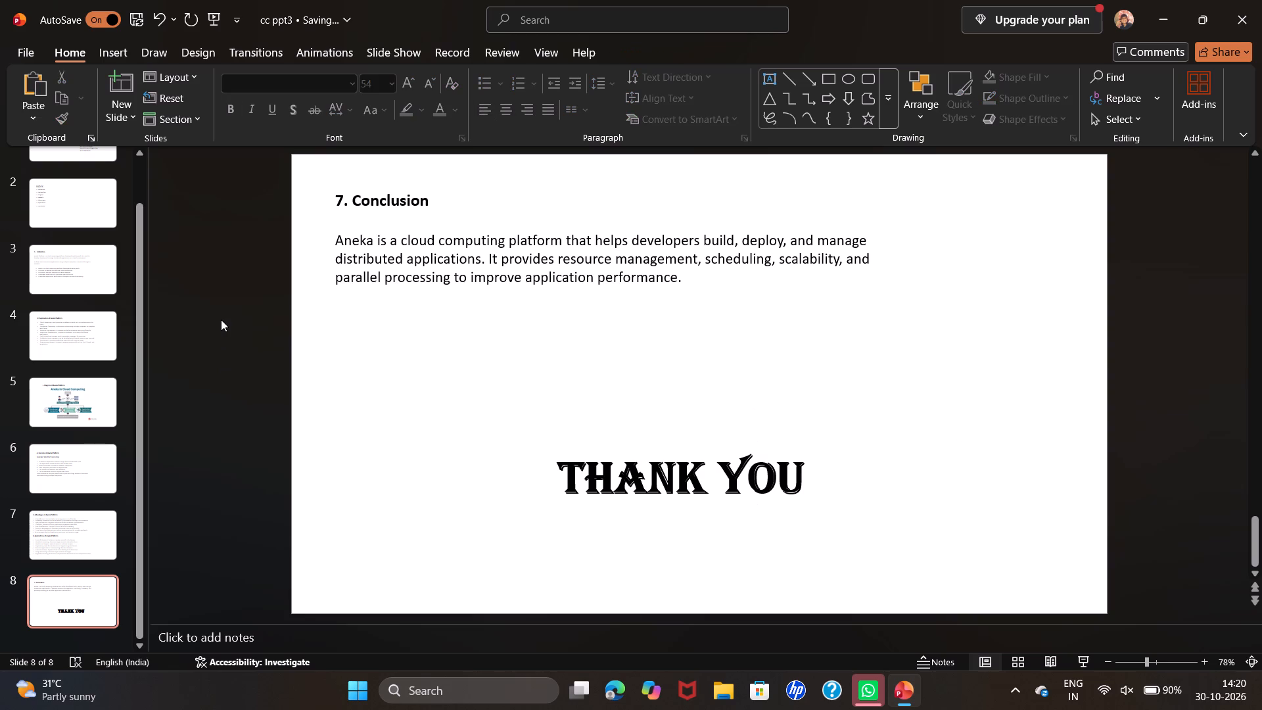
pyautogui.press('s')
pyautogui.click(24, 50)
pyautogui.scroll(1, 370, 394)
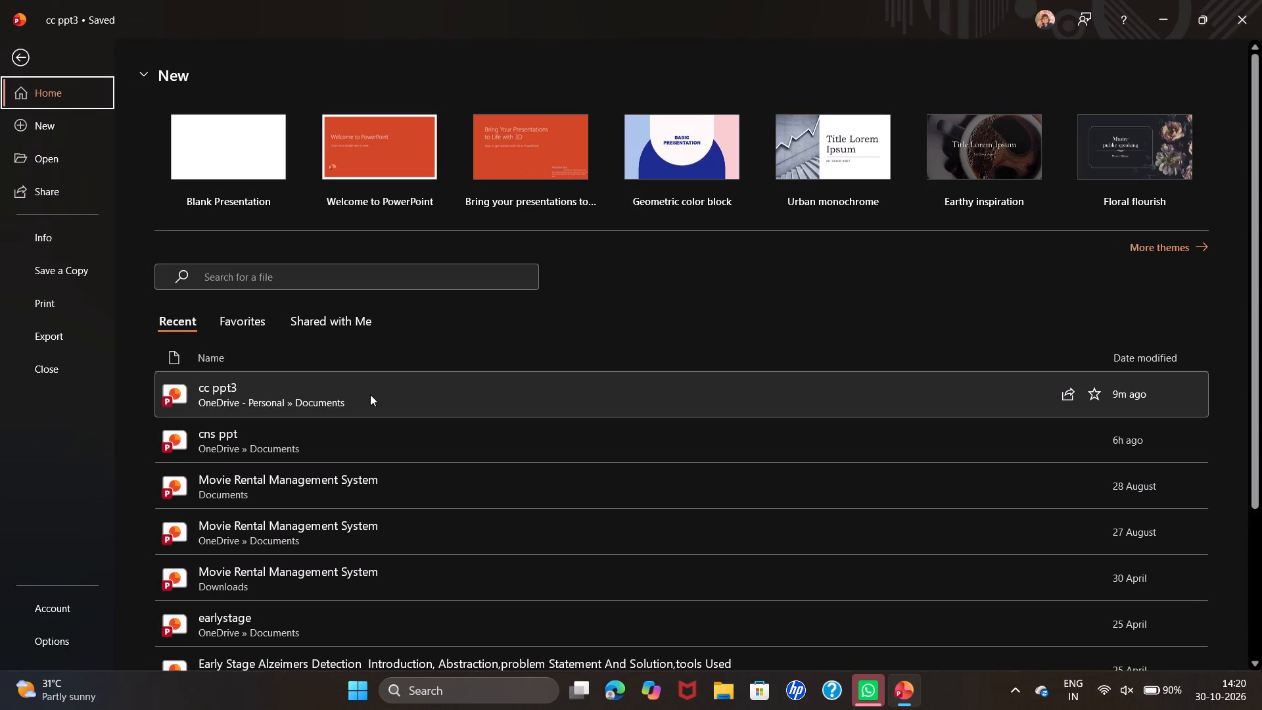
pyautogui.scroll(2, 370, 394)
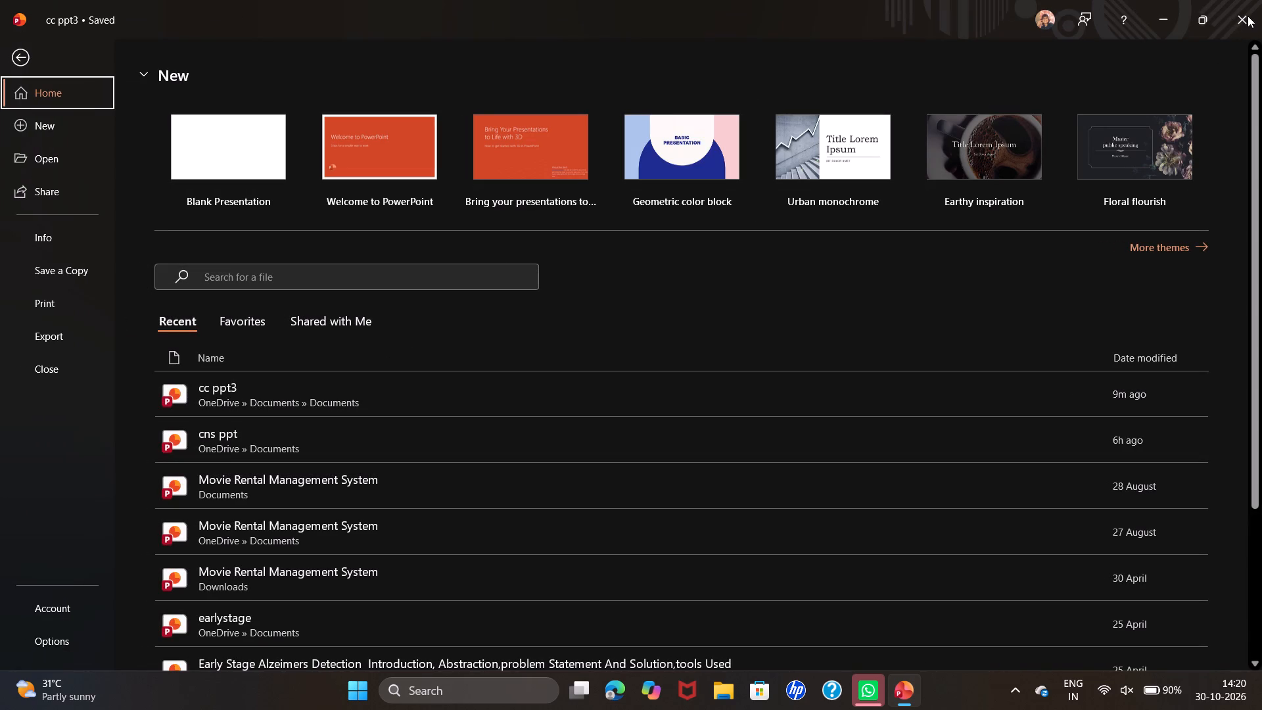